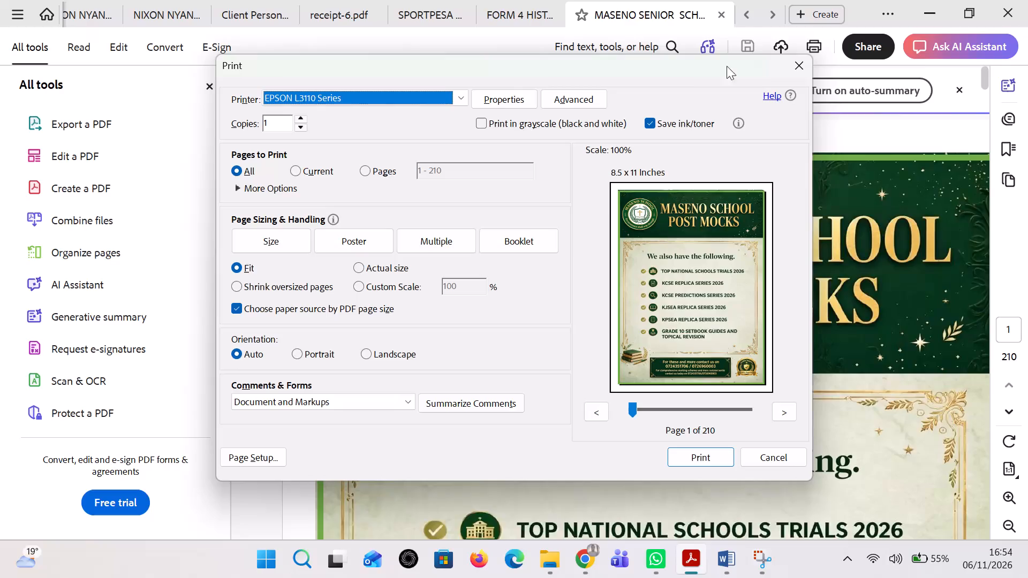
Choose the Kyocera FS-6525MFP as the printer for the Maseno Senior School document.
{"action": "left_click", "coordinate": [339, 98]}
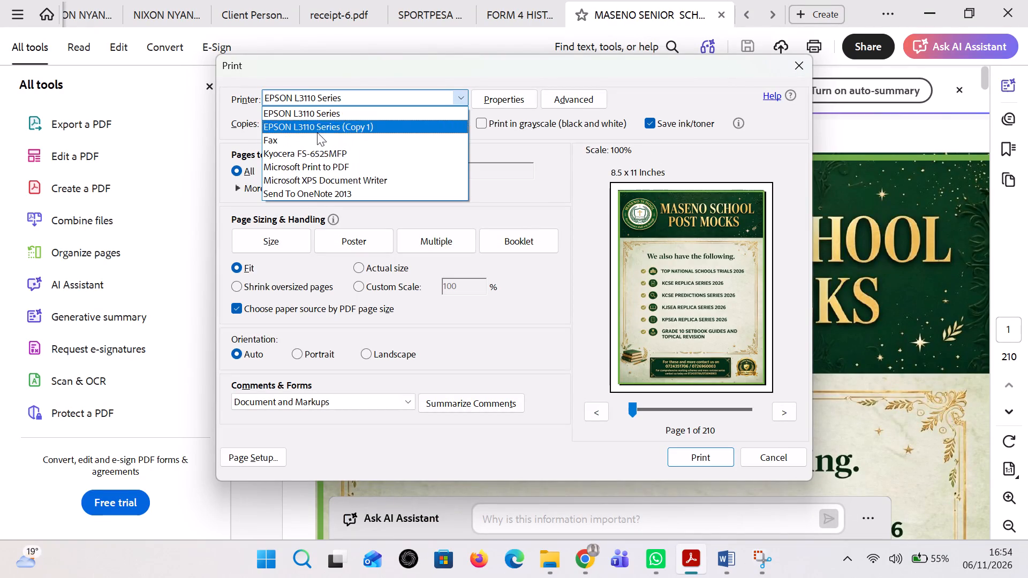
{"action": "left_click", "coordinate": [304, 156]}
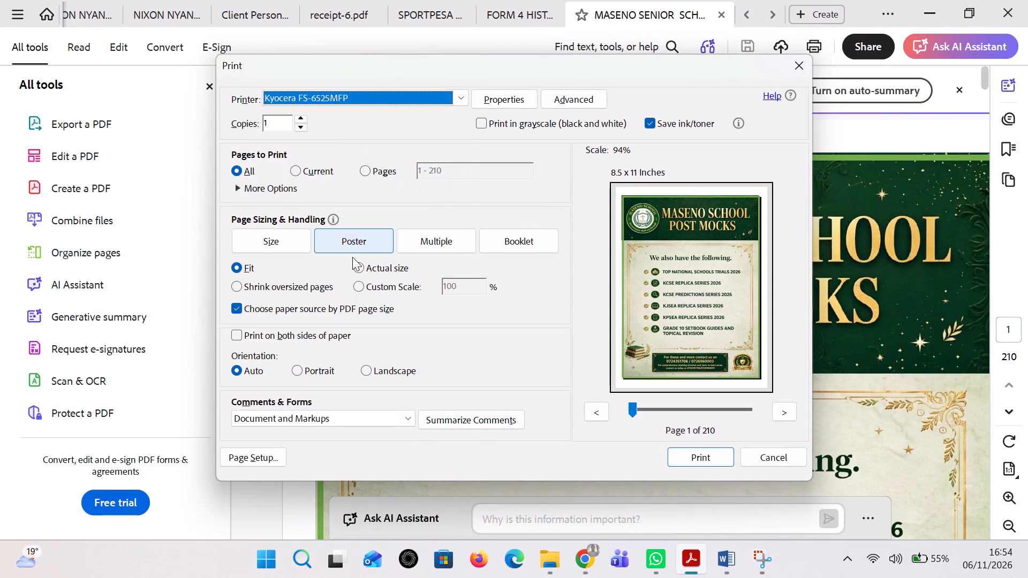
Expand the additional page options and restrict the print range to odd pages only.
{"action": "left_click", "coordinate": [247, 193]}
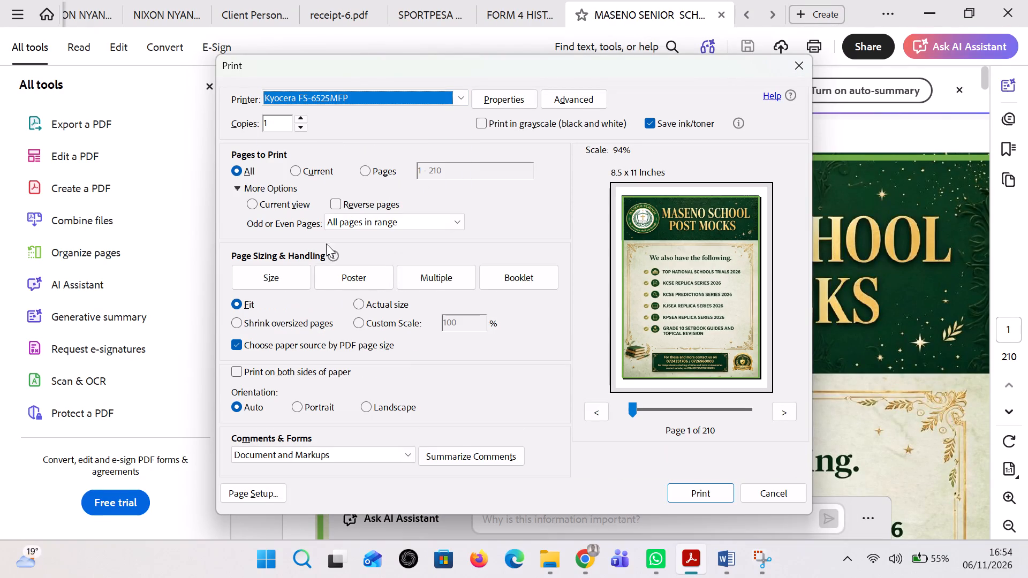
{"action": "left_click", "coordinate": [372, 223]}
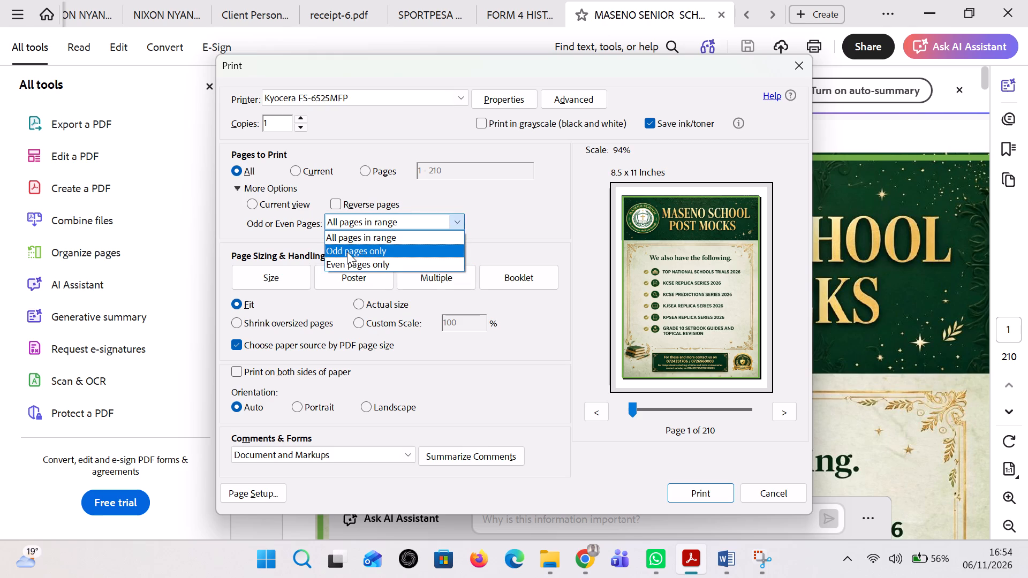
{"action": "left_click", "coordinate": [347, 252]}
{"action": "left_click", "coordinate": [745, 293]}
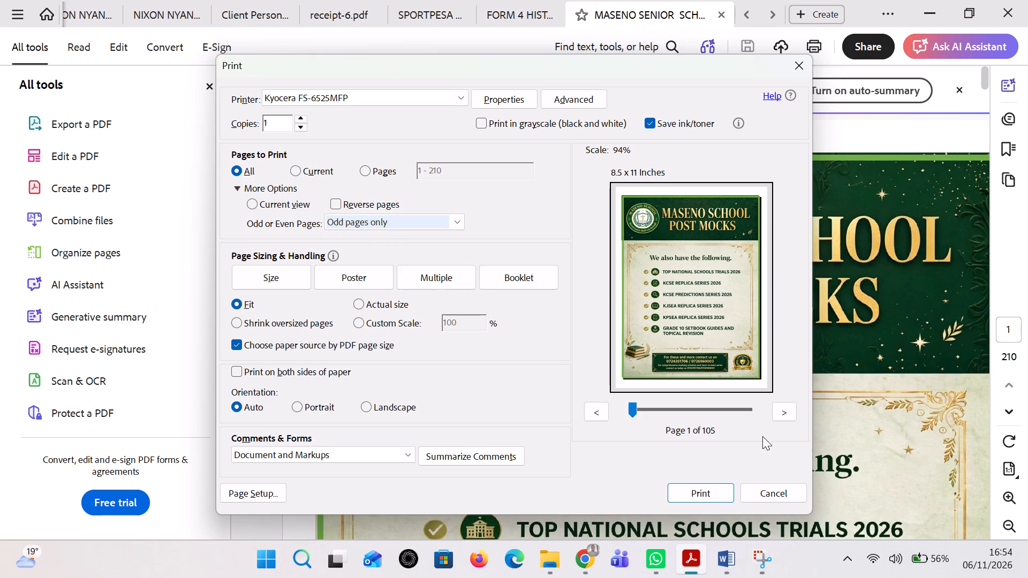
Restrict the print range to even pages only and send the document to the printer.
{"action": "left_click", "coordinate": [382, 219]}
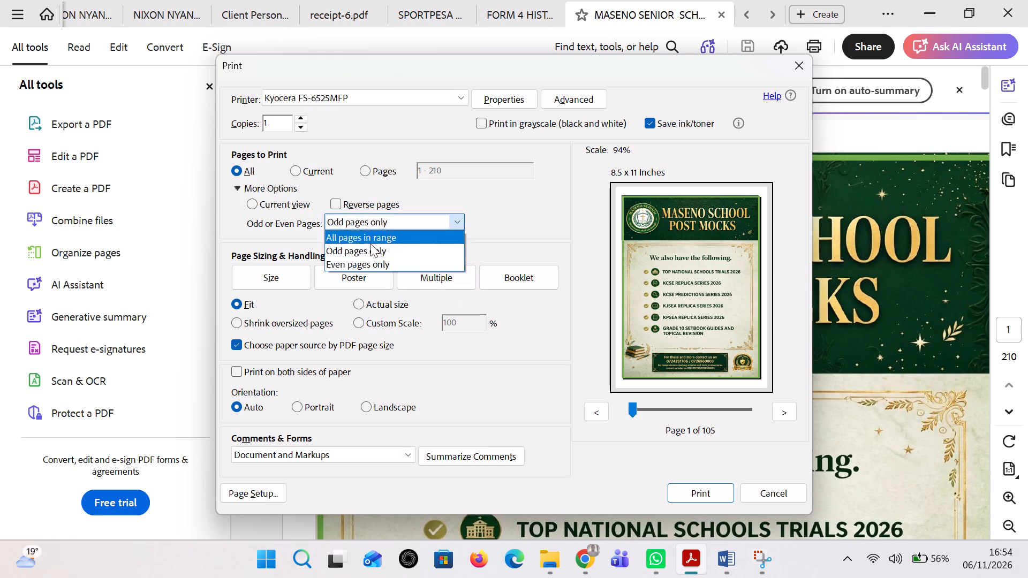
{"action": "left_click", "coordinate": [350, 267]}
{"action": "left_click", "coordinate": [677, 315]}
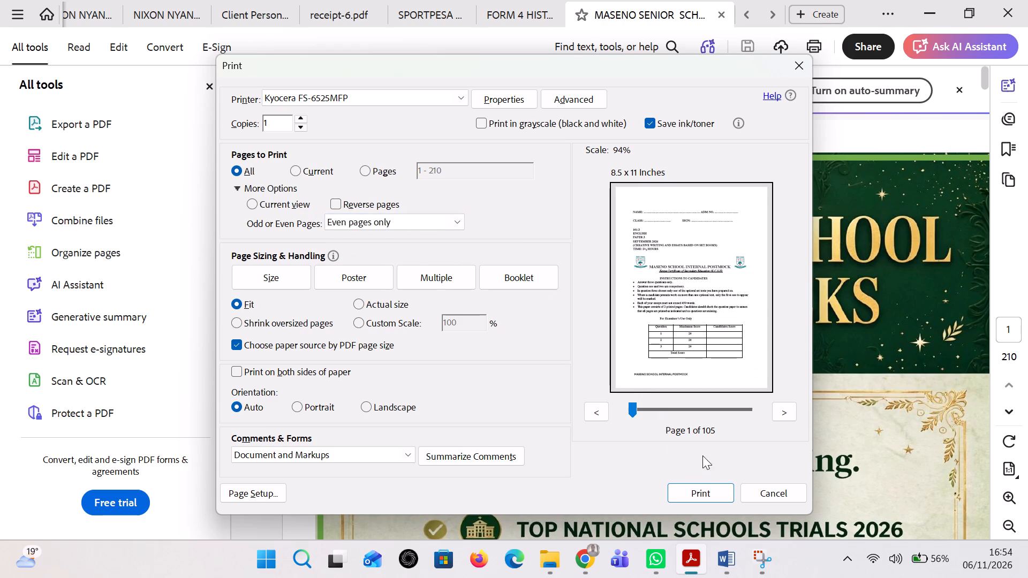
{"action": "left_click", "coordinate": [704, 495]}
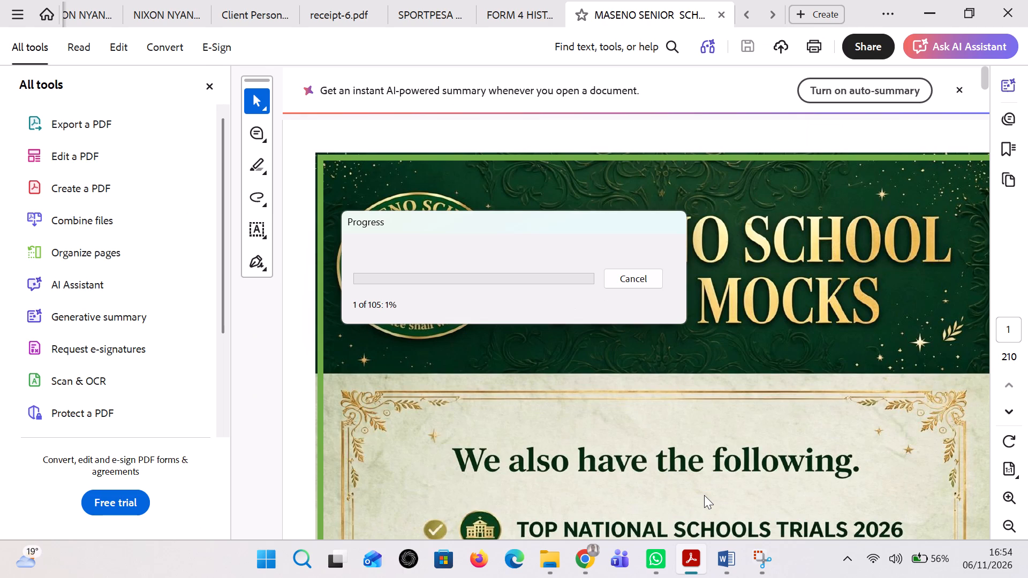
Switch to the YouTube video open in Chrome.
{"action": "left_click_drag", "start_coordinate": [704, 495], "coordinate": [663, 572]}
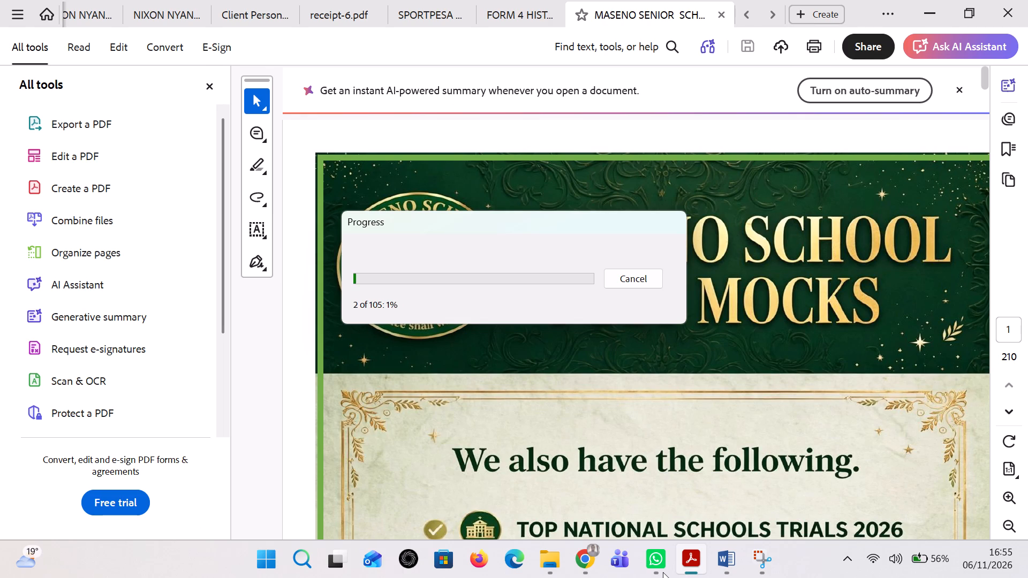
{"action": "left_click", "coordinate": [595, 551]}
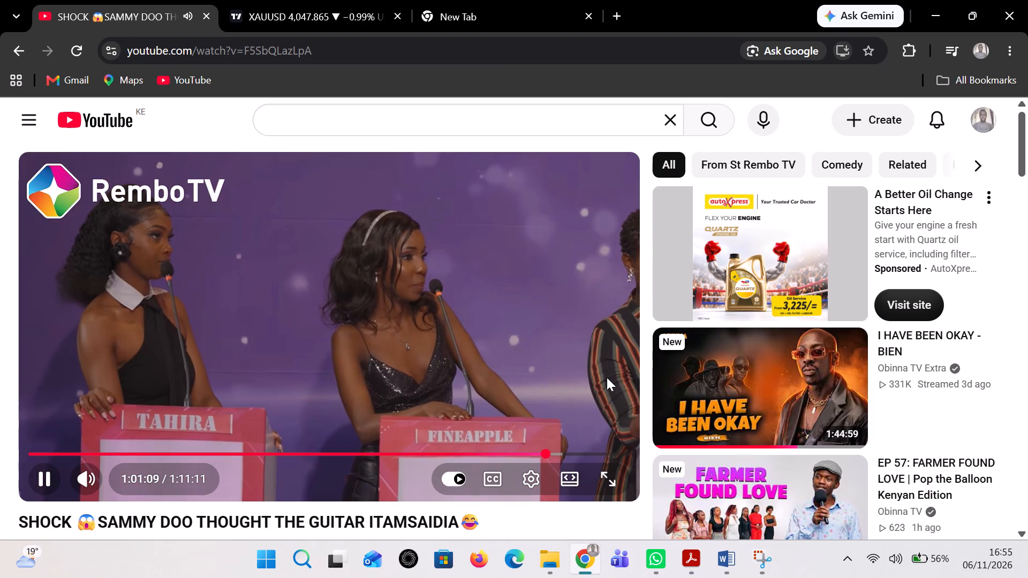
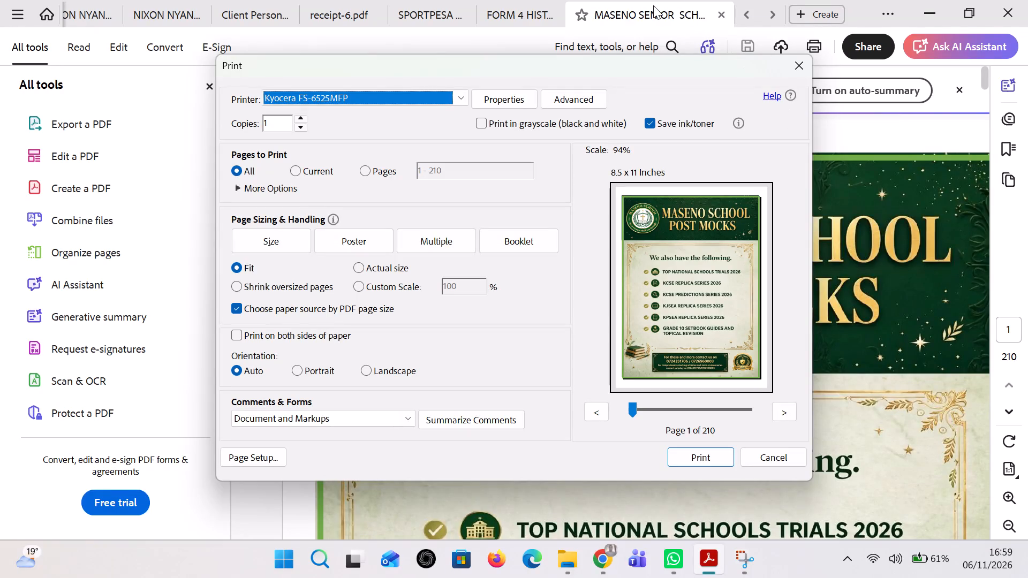
Expand the additional page options and restrict the print range of the Maseno Senior School document to even pages only.
{"action": "left_click", "coordinate": [258, 185]}
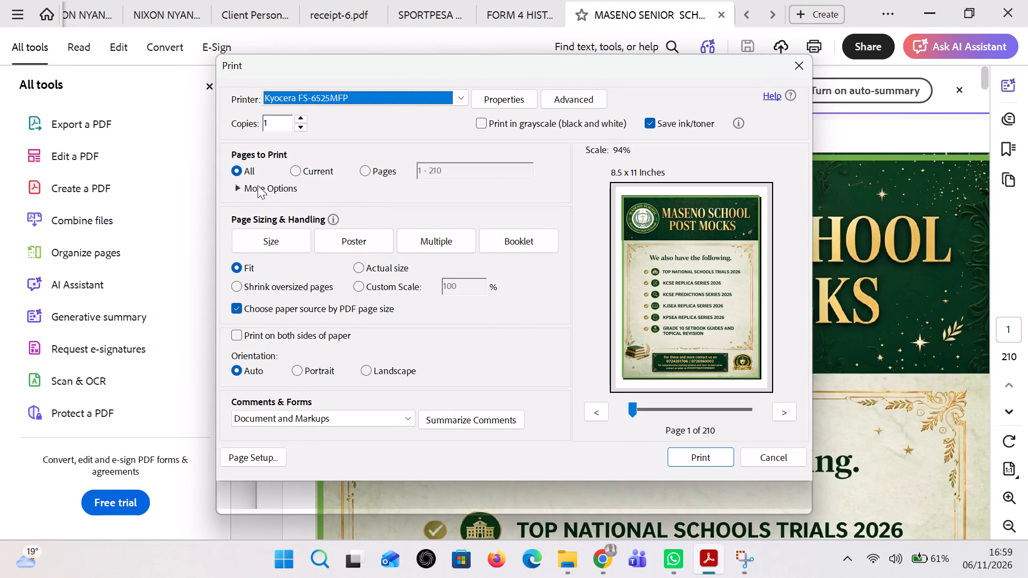
{"action": "left_click", "coordinate": [394, 221]}
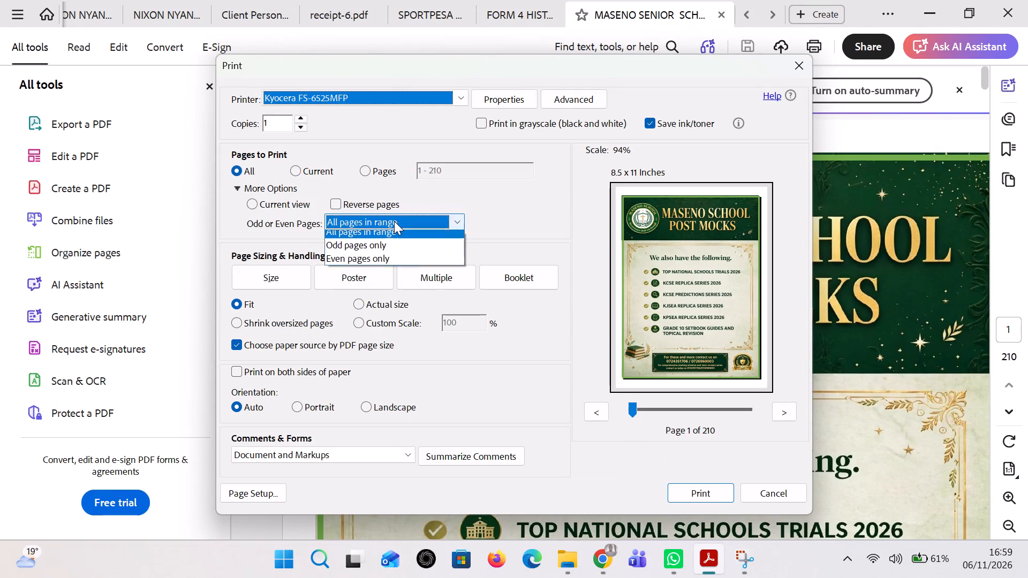
{"action": "left_click", "coordinate": [398, 249]}
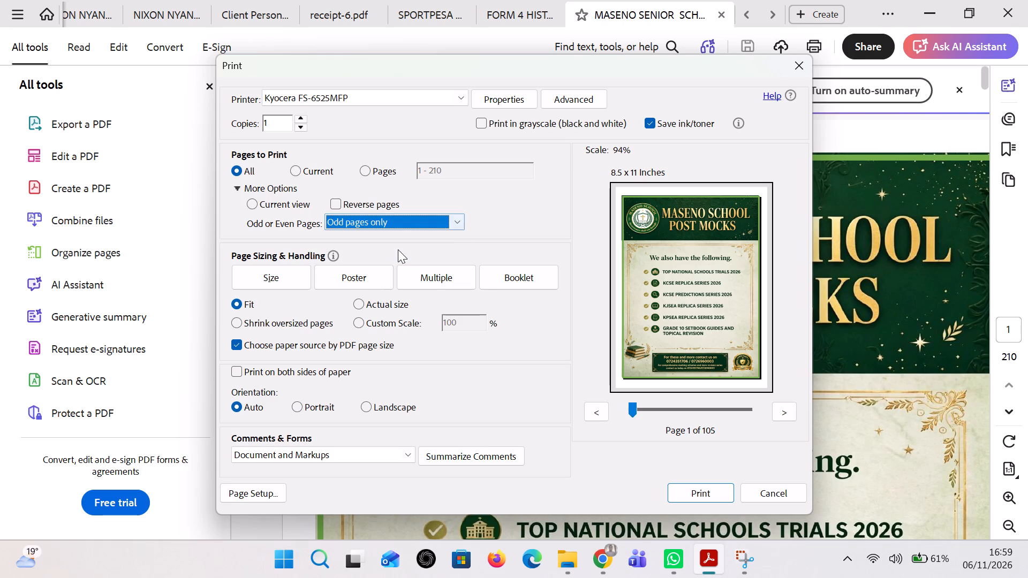
{"action": "left_click", "coordinate": [391, 222]}
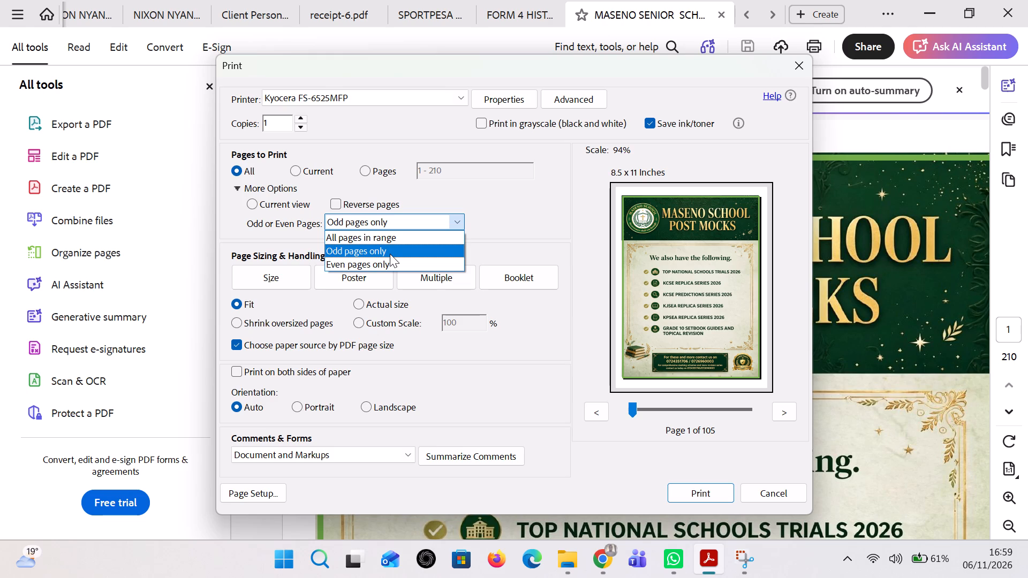
{"action": "left_click", "coordinate": [413, 270]}
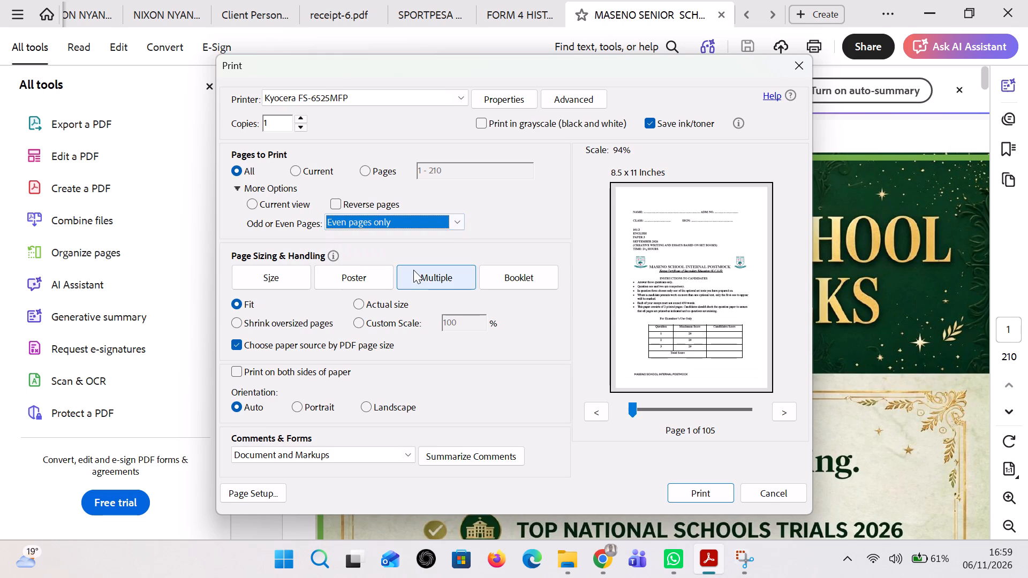
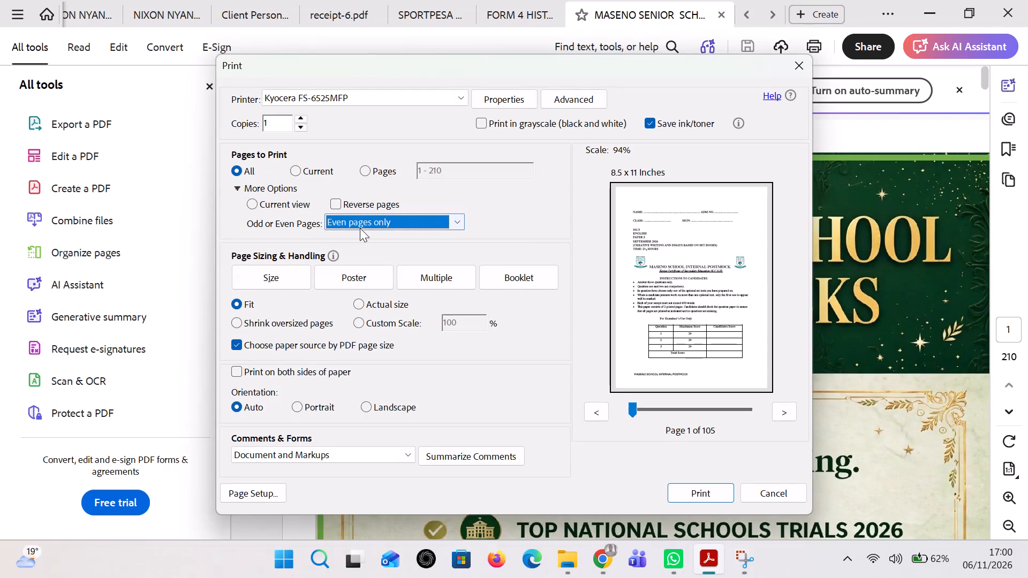
Change the print subset of the Maseno Senior School document to odd pages only.
{"action": "left_click", "coordinate": [360, 224]}
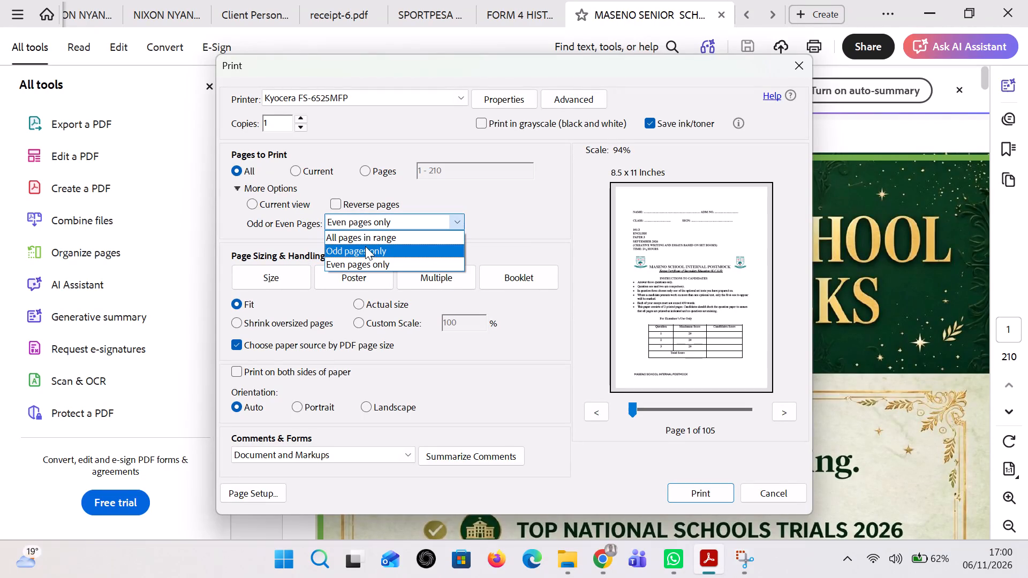
{"action": "left_click", "coordinate": [367, 253]}
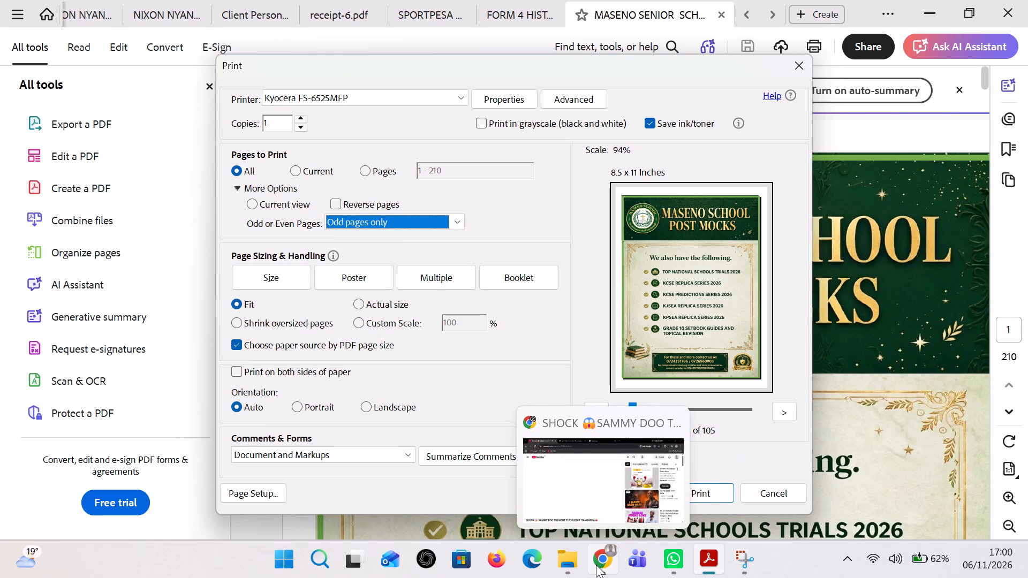
Switch to the Chrome window with the YouTube video that is playing.
{"action": "left_click", "coordinate": [581, 473]}
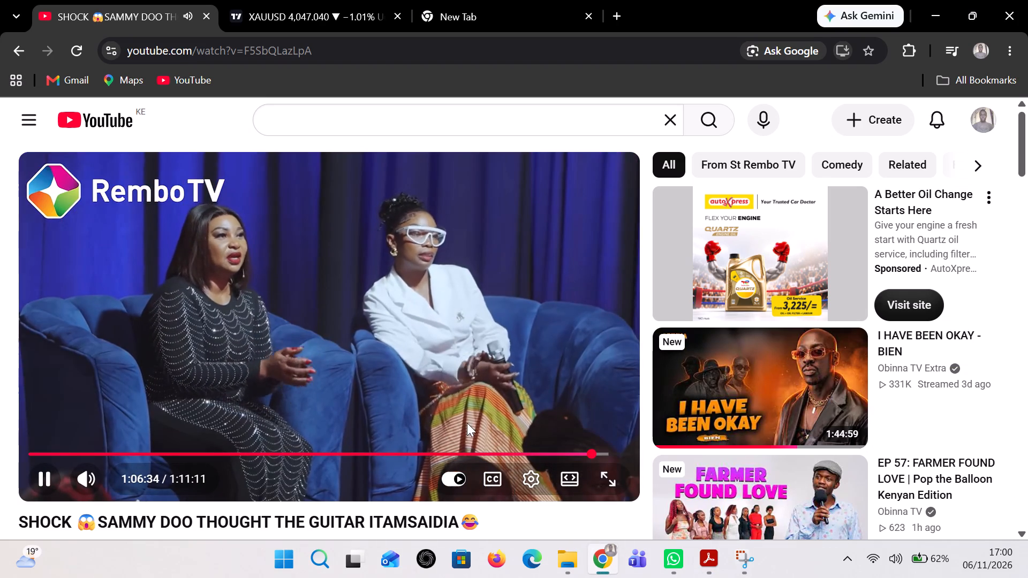
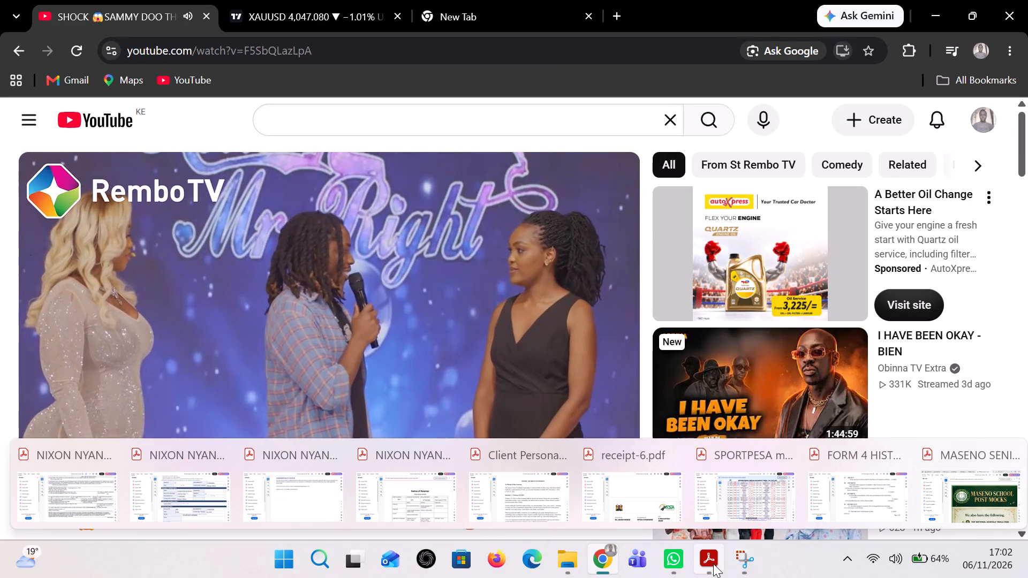
Switch from the YouTube video back to the Maseno Senior School document's print settings in Adobe Acrobat.
{"action": "left_click", "coordinate": [713, 564]}
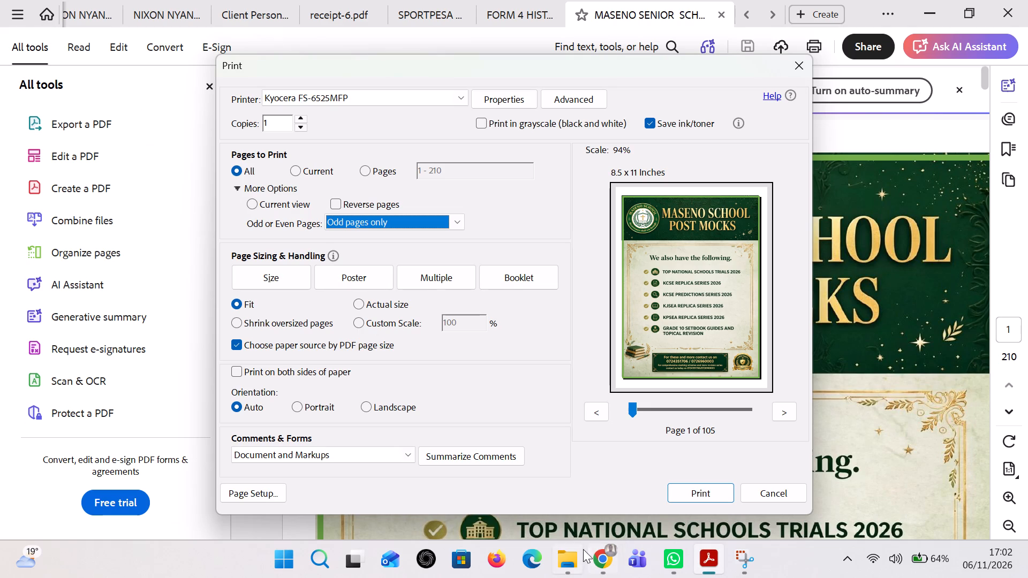
{"action": "left_click", "coordinate": [605, 564]}
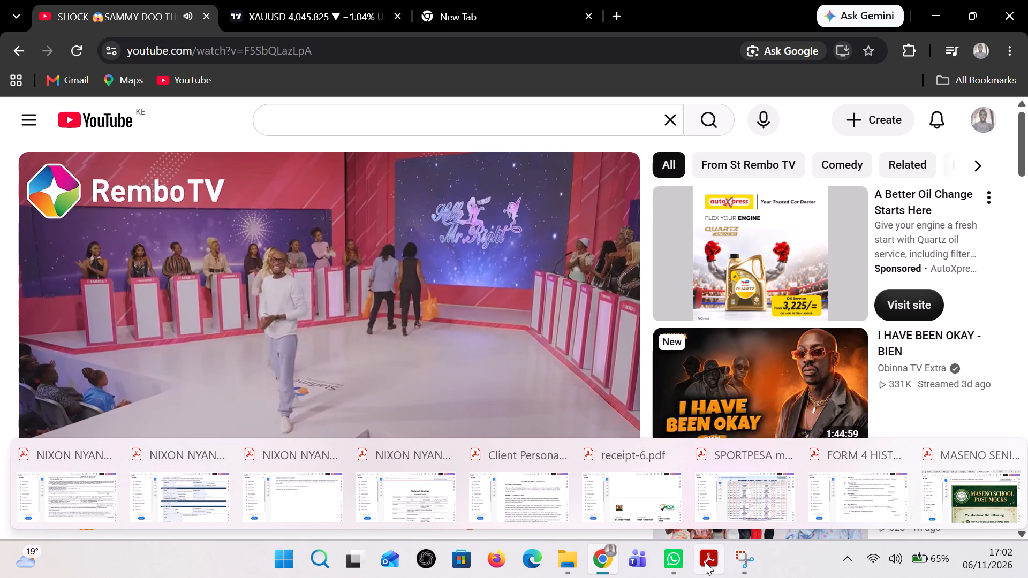
{"action": "left_click", "coordinate": [705, 561]}
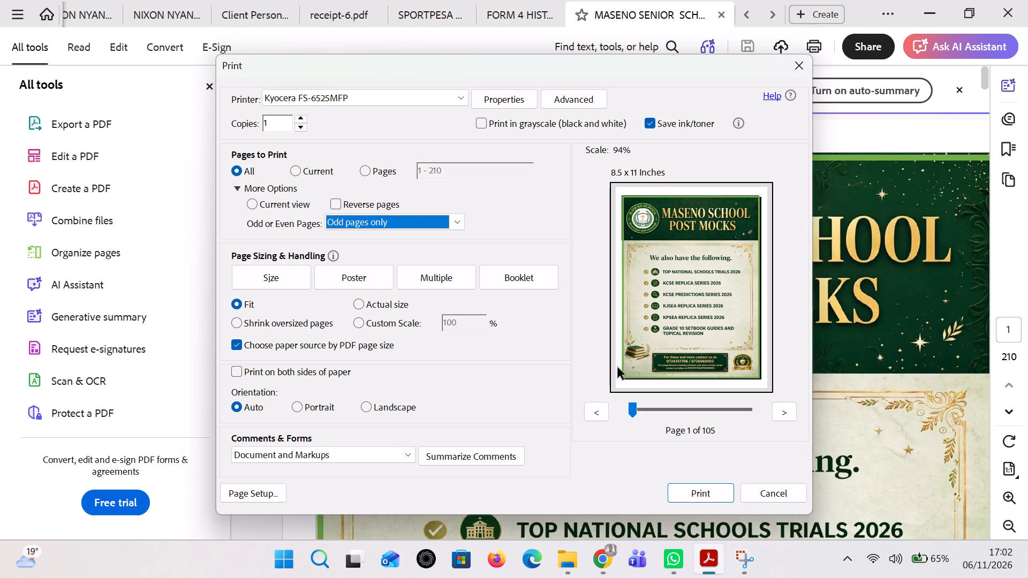
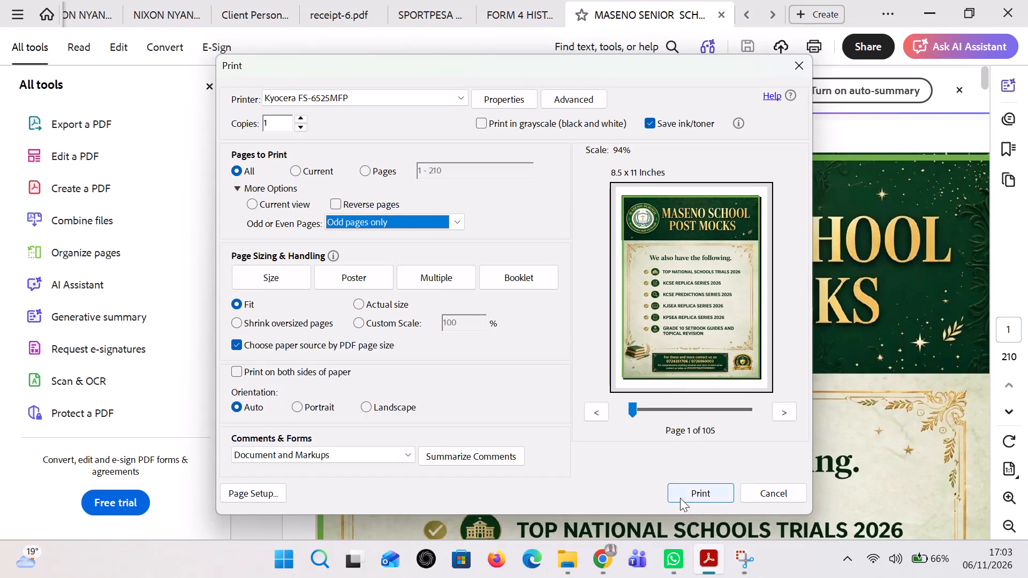
Print one copy of the document's odd pages on the Kyocera FS-6525MFP with the current settings.
{"action": "left_click", "coordinate": [681, 496]}
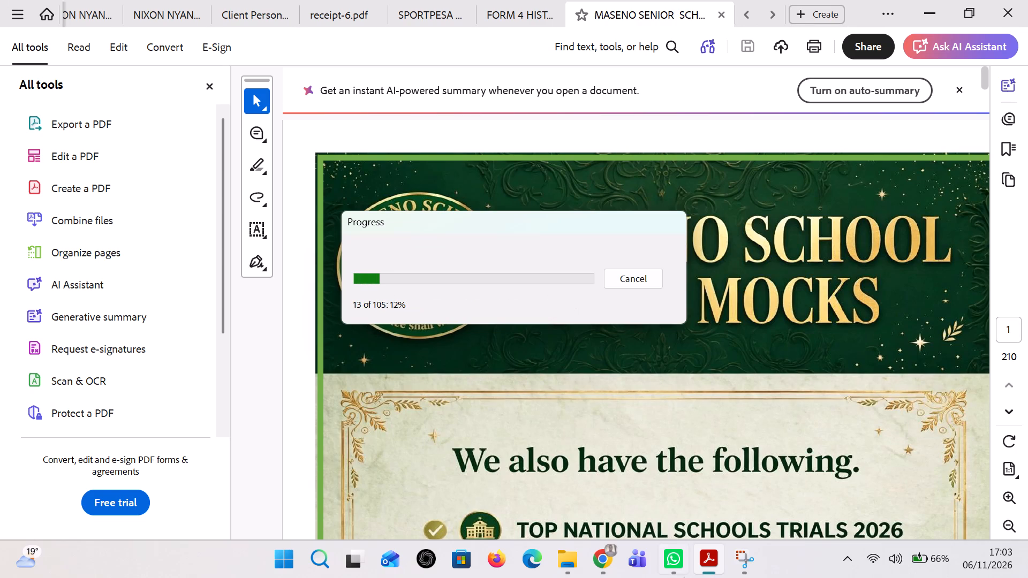
Switch to Google Chrome and check on the Rembo TV YouTube video while the document prints.
{"action": "left_click", "coordinate": [607, 556]}
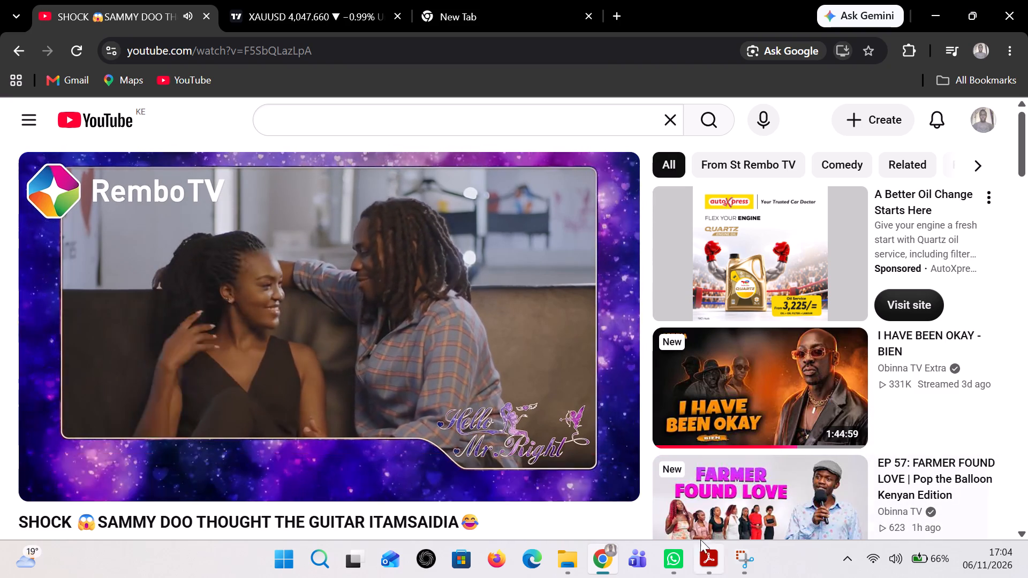
{"action": "left_click", "coordinate": [426, 367]}
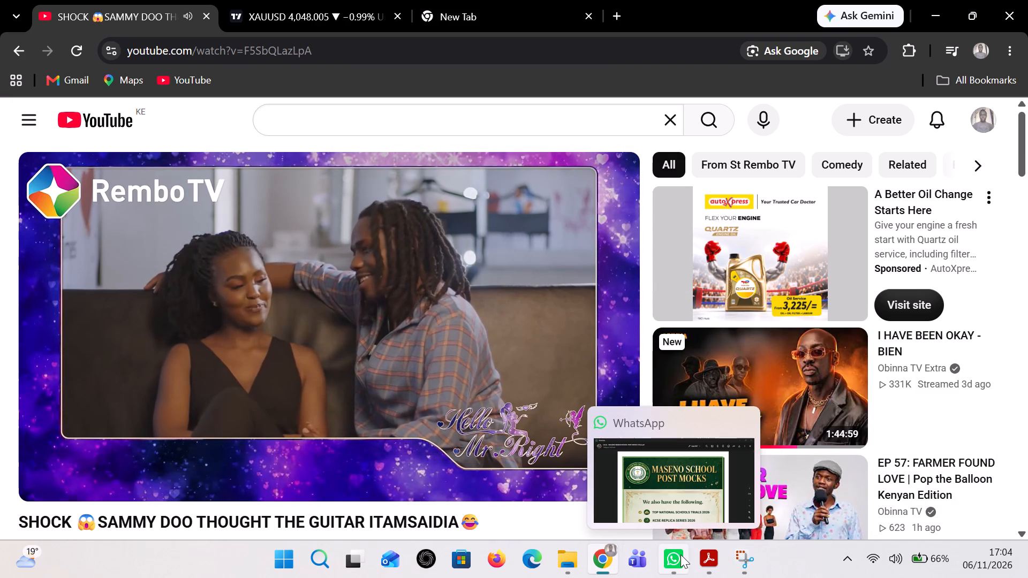
Switch back to Adobe Acrobat to check the print progress of the Maseno Senior School document.
{"action": "left_click", "coordinate": [708, 560]}
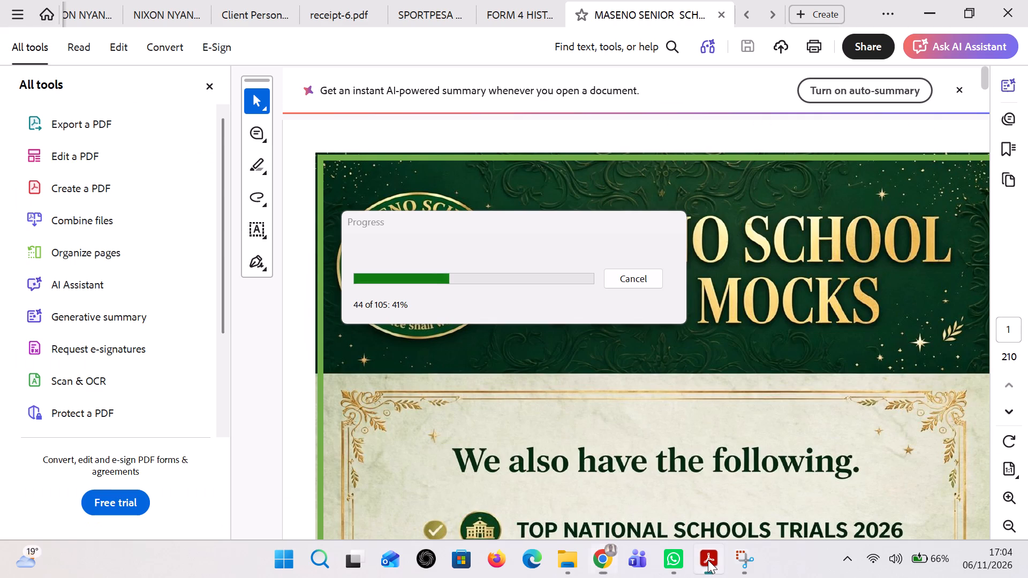
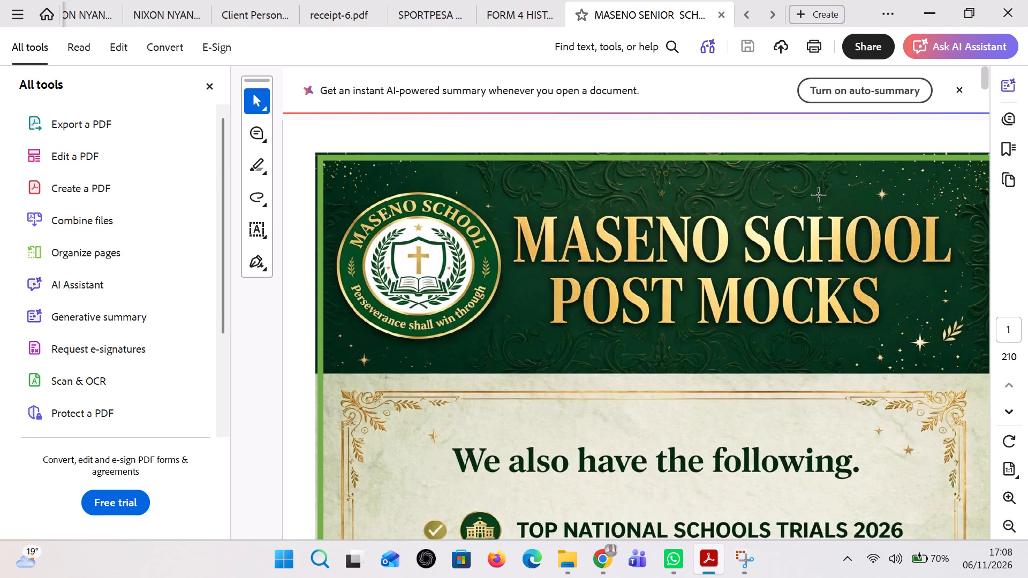
Skim the Maseno post mocks PDF from the first page to the last, examining the physics papers near the end more closely.
{"action": "left_click_drag", "start_coordinate": [983, 82], "coordinate": [1004, 202]}
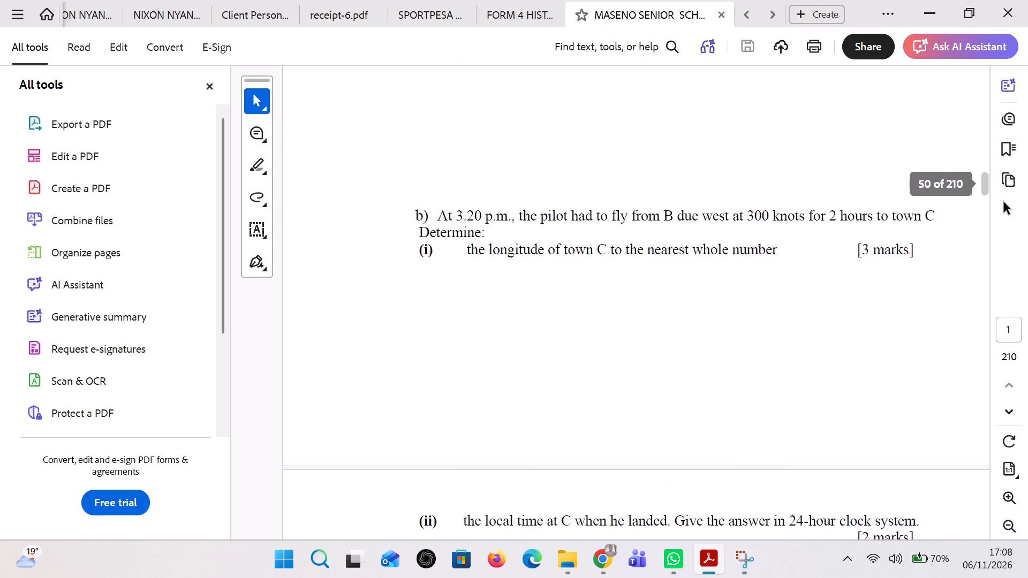
{"action": "left_click_drag", "start_coordinate": [1004, 202], "coordinate": [1012, 263]}
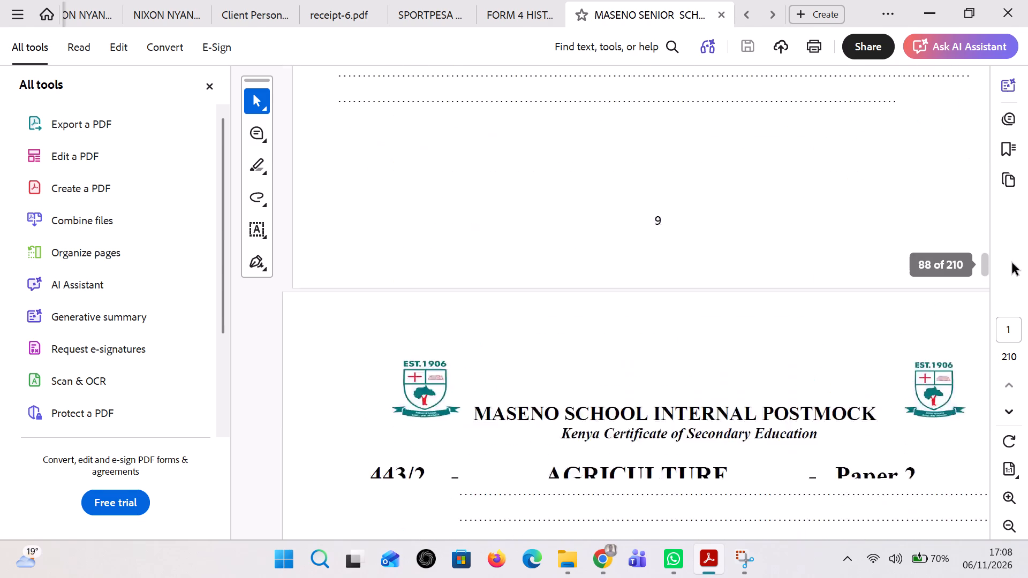
{"action": "left_click_drag", "start_coordinate": [1012, 263], "coordinate": [989, 475]}
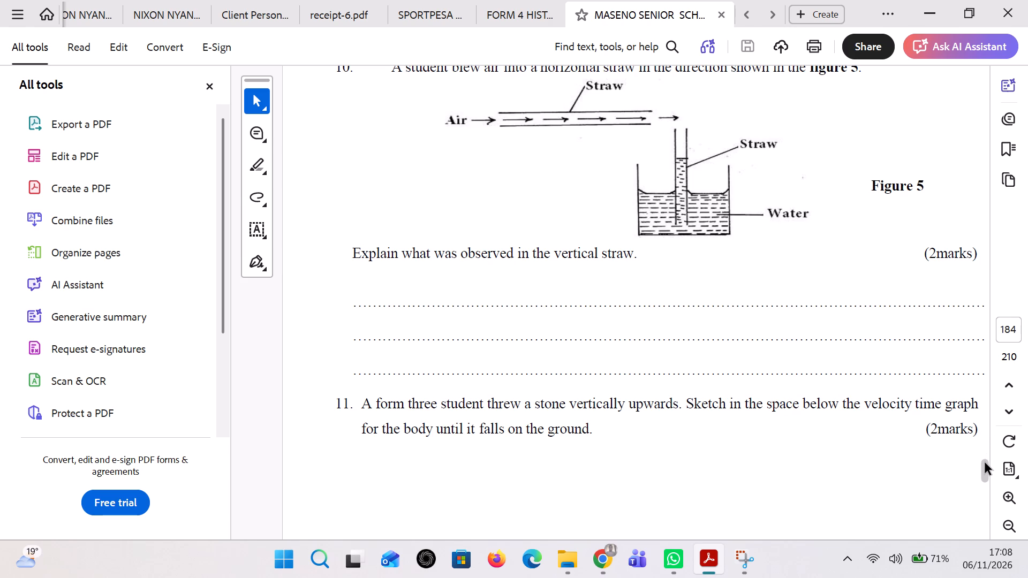
{"action": "left_click_drag", "start_coordinate": [985, 463], "coordinate": [982, 454]}
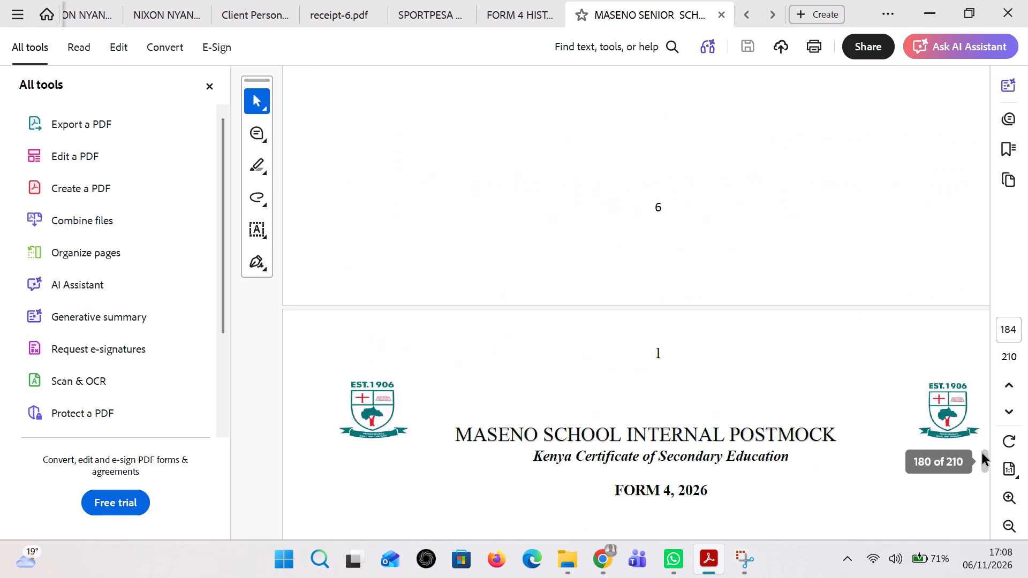
{"action": "left_click_drag", "start_coordinate": [982, 454], "coordinate": [977, 429]}
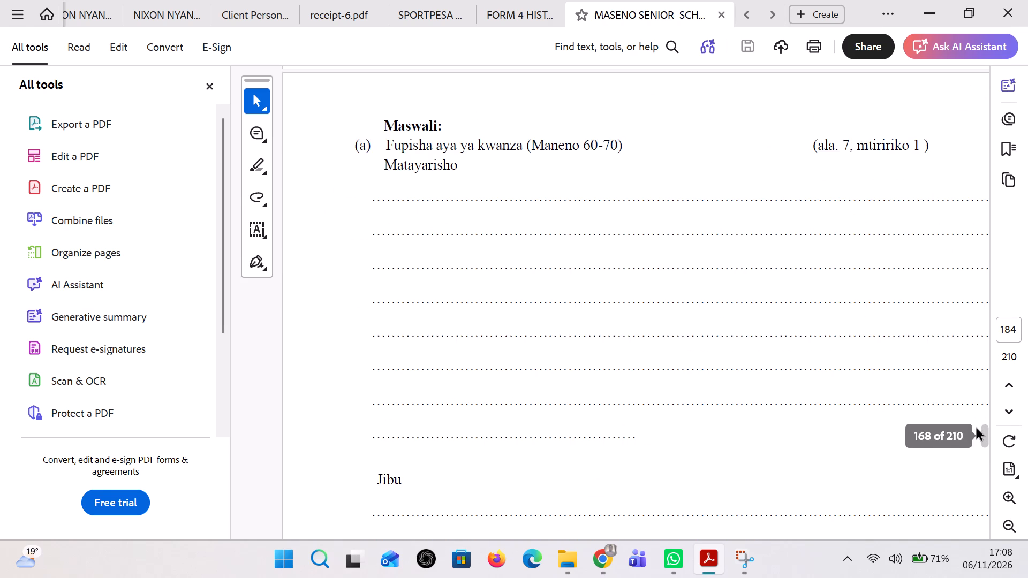
{"action": "left_click_drag", "start_coordinate": [977, 429], "coordinate": [1000, 433]}
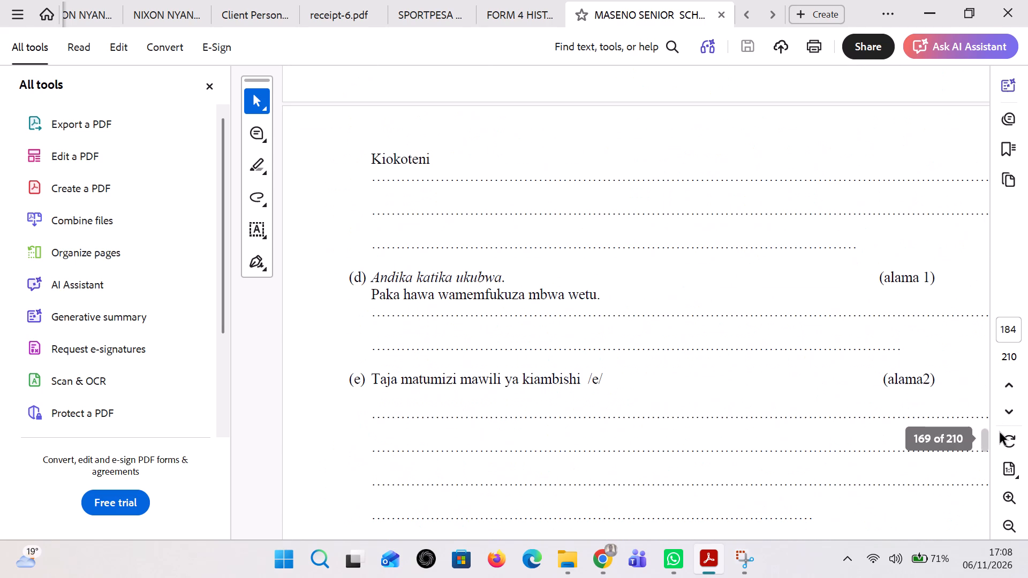
{"action": "left_click_drag", "start_coordinate": [1000, 433], "coordinate": [1004, 457]}
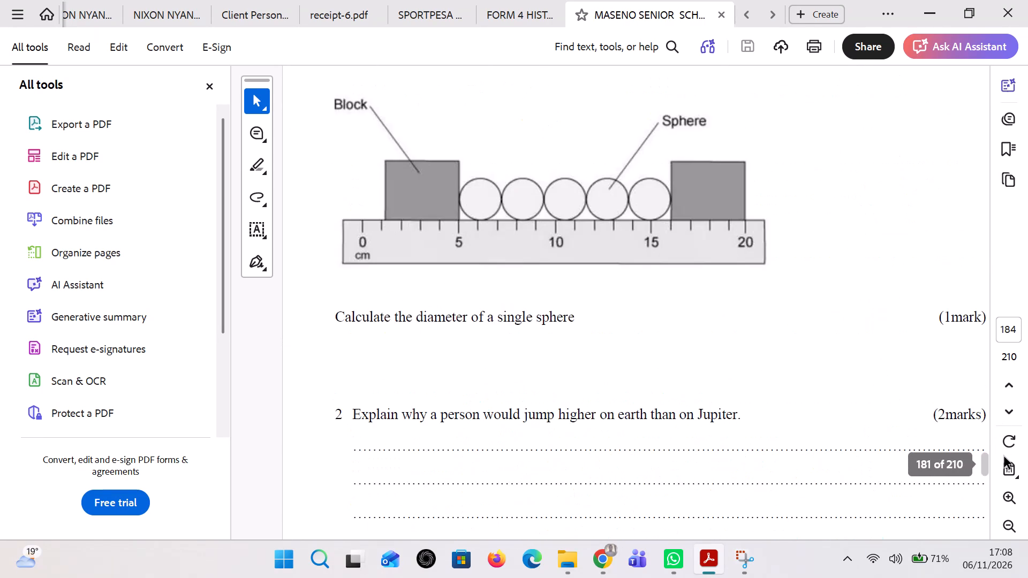
{"action": "left_click_drag", "start_coordinate": [1004, 457], "coordinate": [1006, 467]}
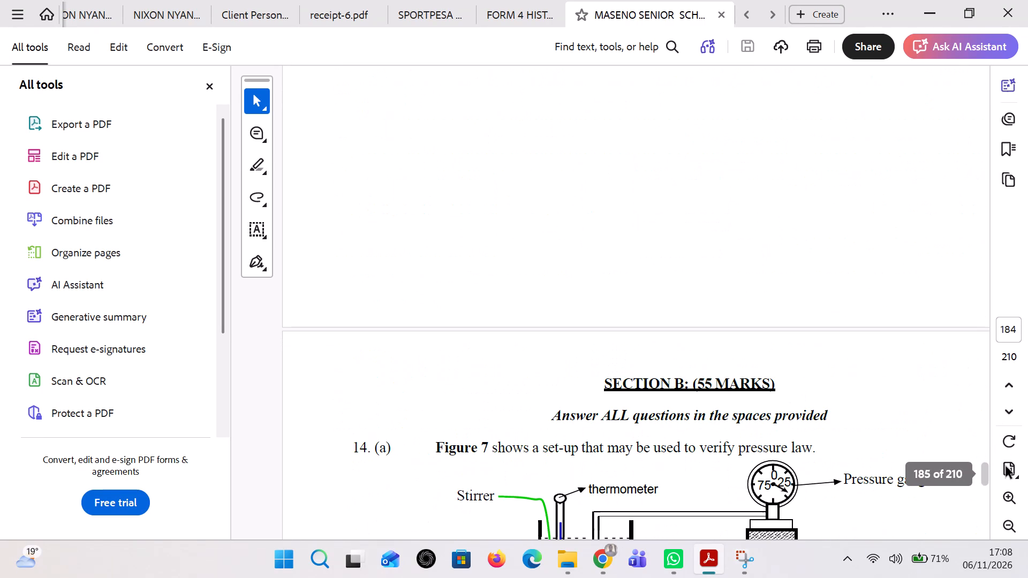
{"action": "left_click_drag", "start_coordinate": [1006, 467], "coordinate": [1006, 470]}
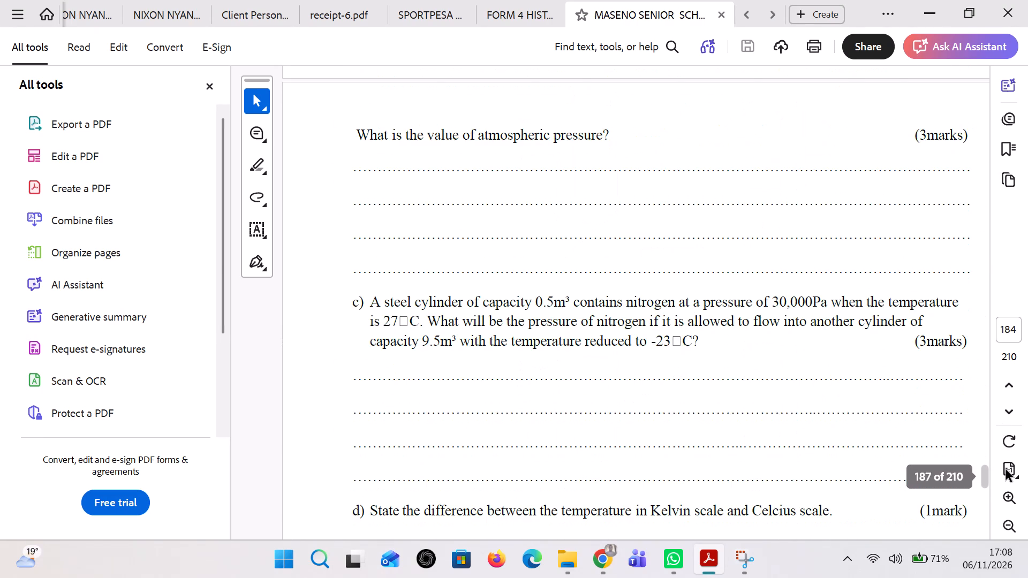
{"action": "left_click_drag", "start_coordinate": [1006, 470], "coordinate": [1003, 478]}
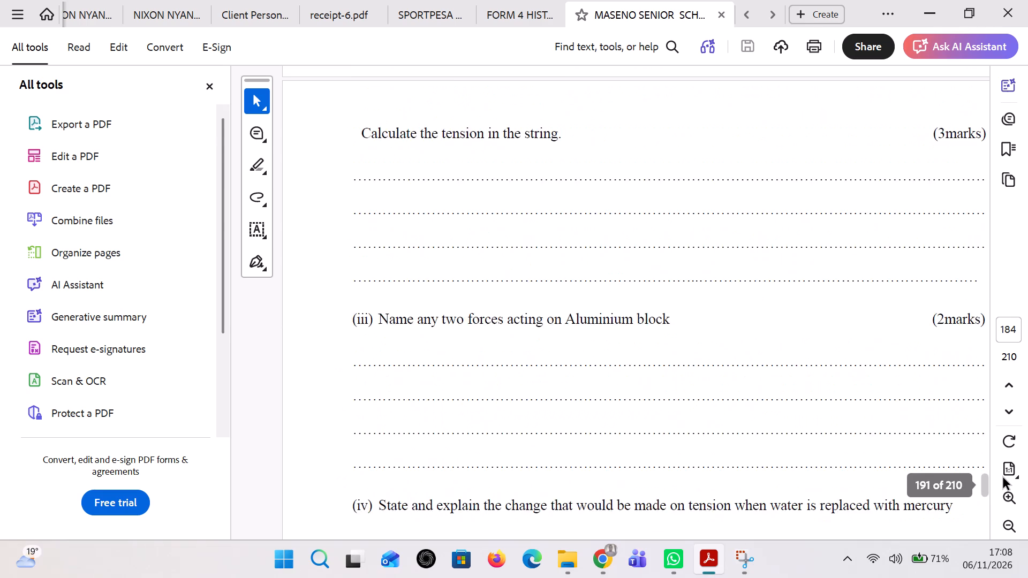
{"action": "left_click_drag", "start_coordinate": [1003, 478], "coordinate": [1003, 477]}
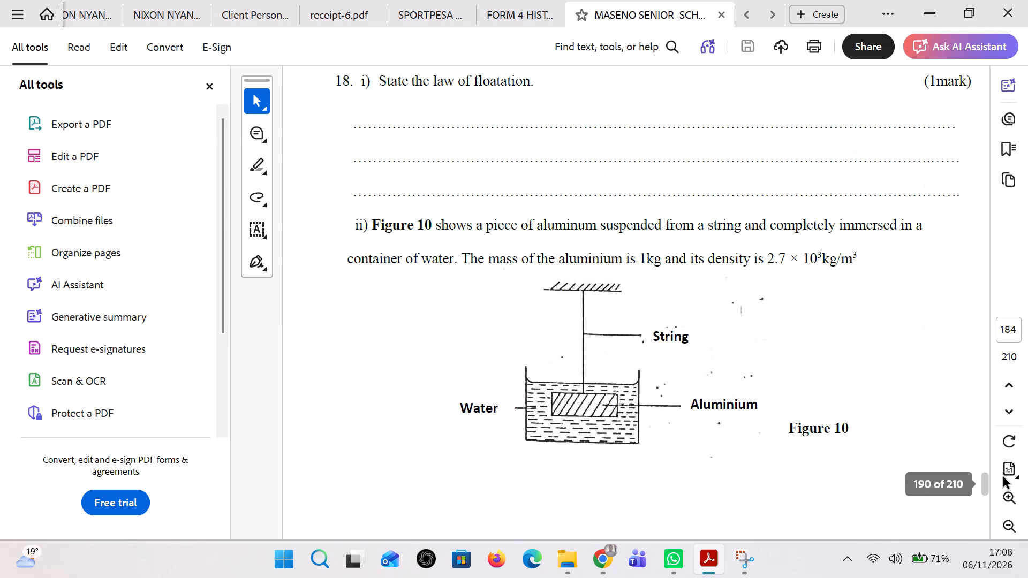
{"action": "left_click_drag", "start_coordinate": [1003, 477], "coordinate": [1003, 483]}
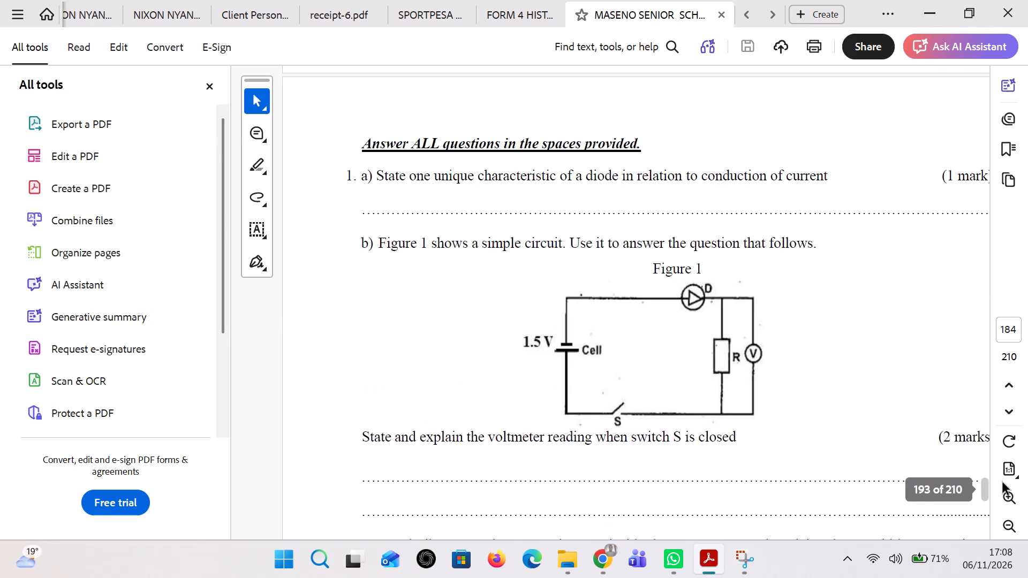
{"action": "left_click_drag", "start_coordinate": [1003, 483], "coordinate": [1002, 489]}
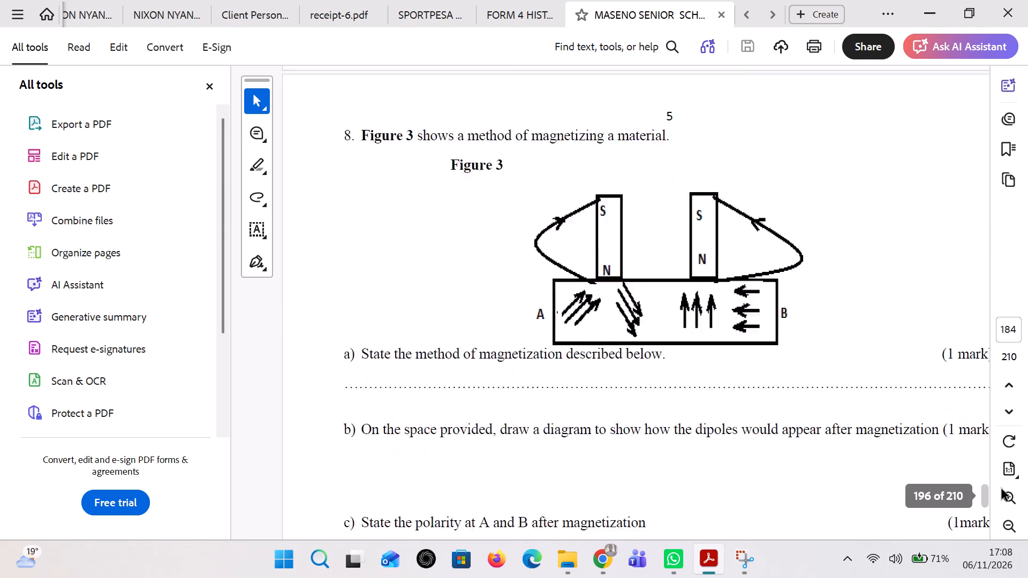
{"action": "left_click_drag", "start_coordinate": [1002, 489], "coordinate": [1002, 496]}
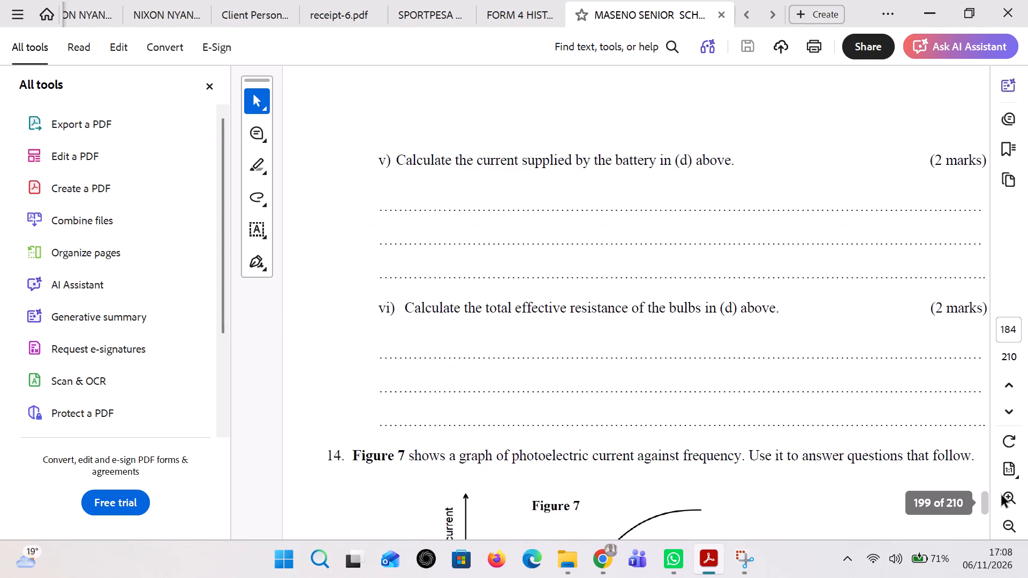
{"action": "left_click_drag", "start_coordinate": [1002, 496], "coordinate": [1004, 507]}
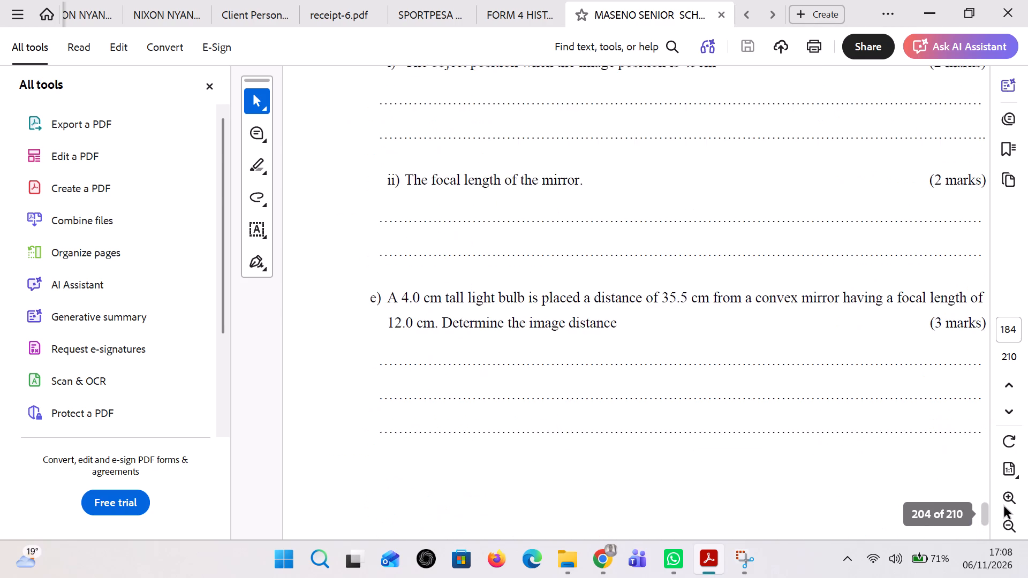
{"action": "left_click_drag", "start_coordinate": [1004, 507], "coordinate": [1009, 521]}
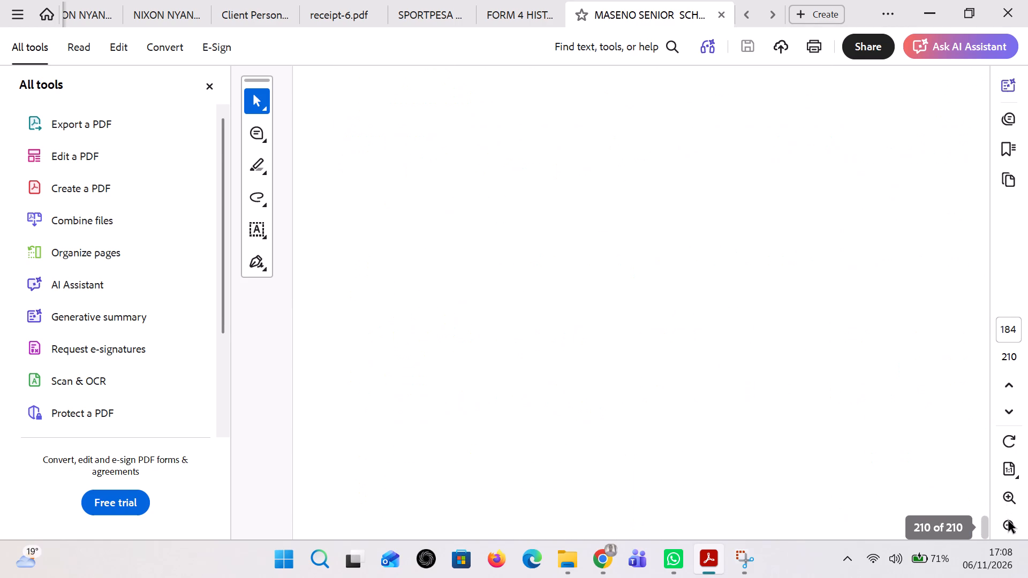
Return to the start of the PDF and look through the English, chemistry and mathematics papers up to about page 50.
{"action": "left_click_drag", "start_coordinate": [1009, 521], "coordinate": [1012, 347]}
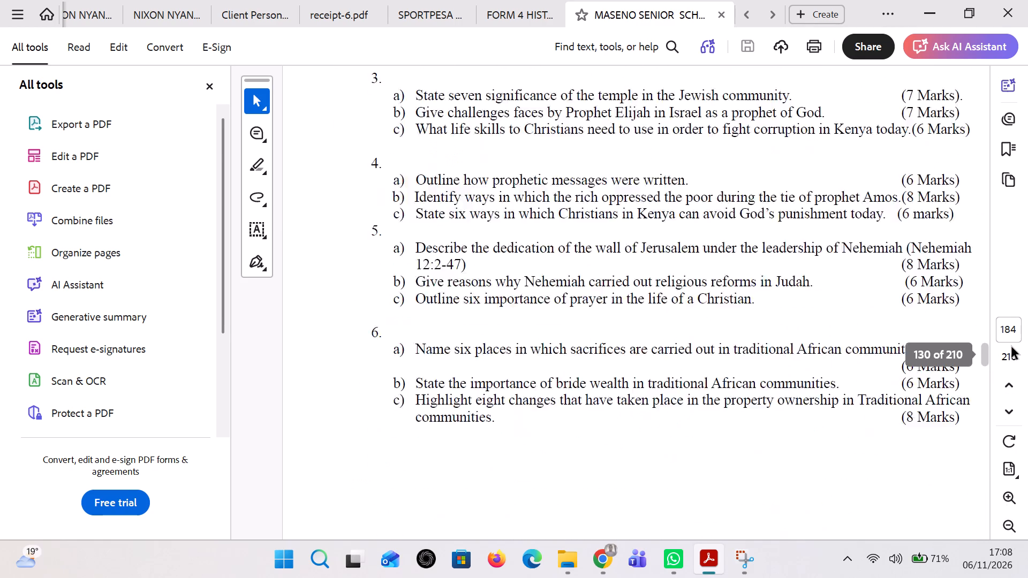
{"action": "left_click_drag", "start_coordinate": [1012, 347], "coordinate": [995, 76]}
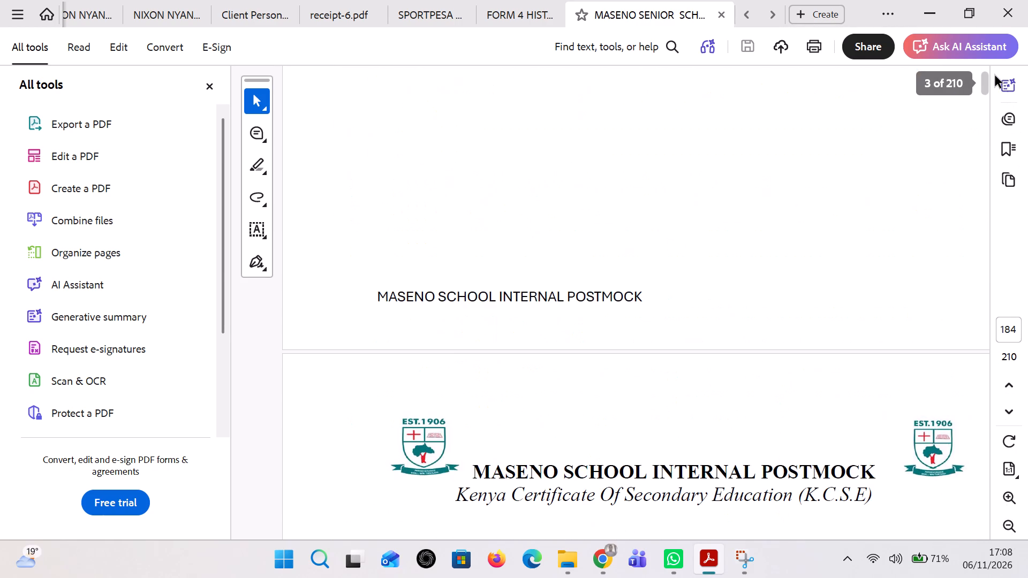
{"action": "left_click_drag", "start_coordinate": [995, 76], "coordinate": [1001, 85]}
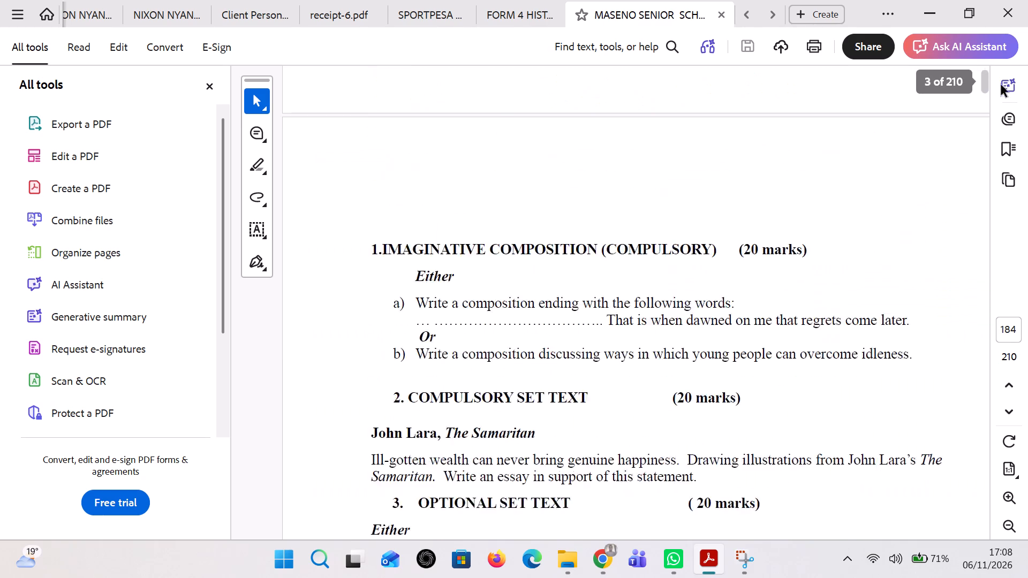
{"action": "left_click_drag", "start_coordinate": [1001, 85], "coordinate": [1002, 112]}
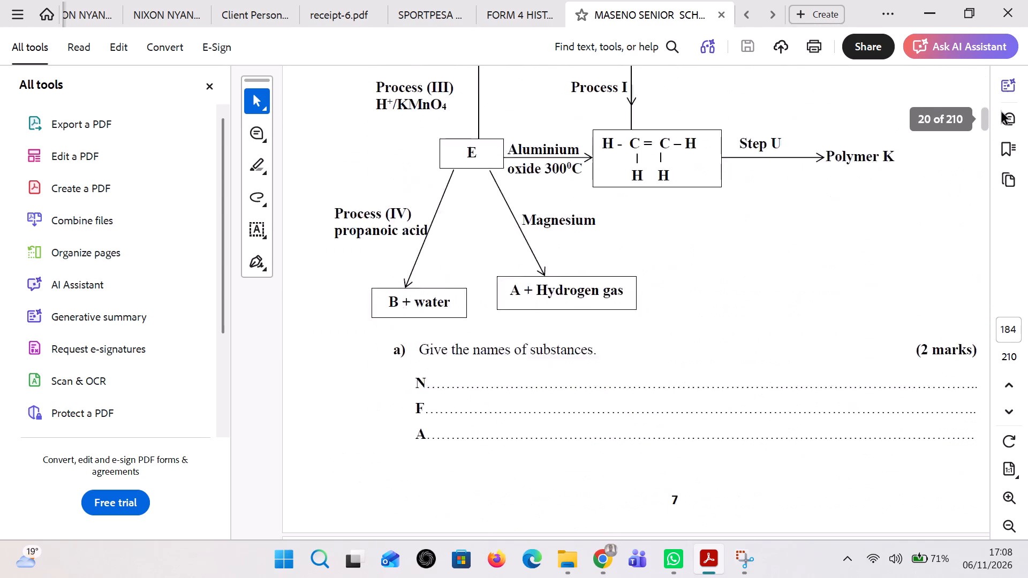
{"action": "left_click_drag", "start_coordinate": [1002, 112], "coordinate": [1002, 116]}
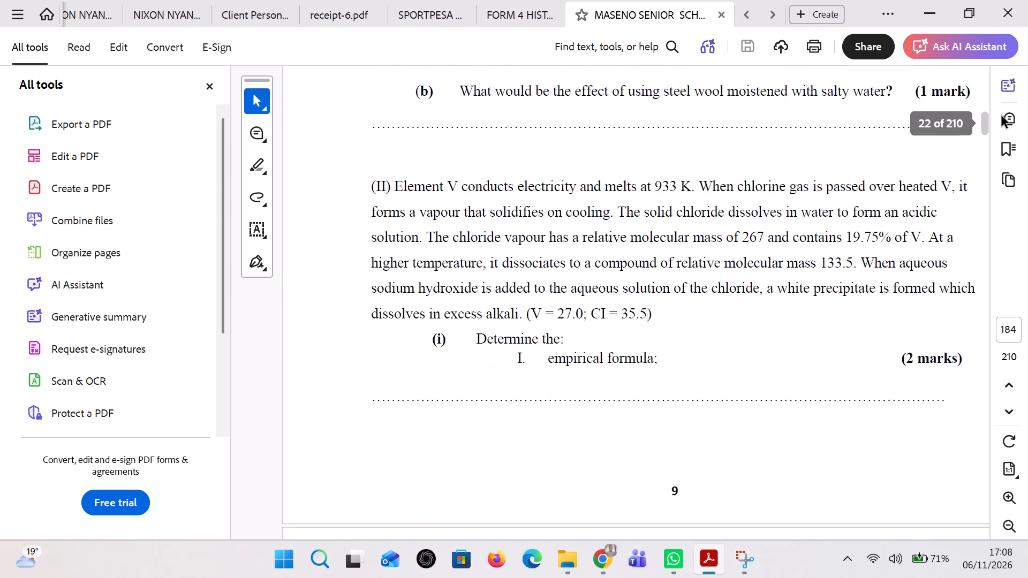
{"action": "left_click_drag", "start_coordinate": [1002, 116], "coordinate": [1002, 117]}
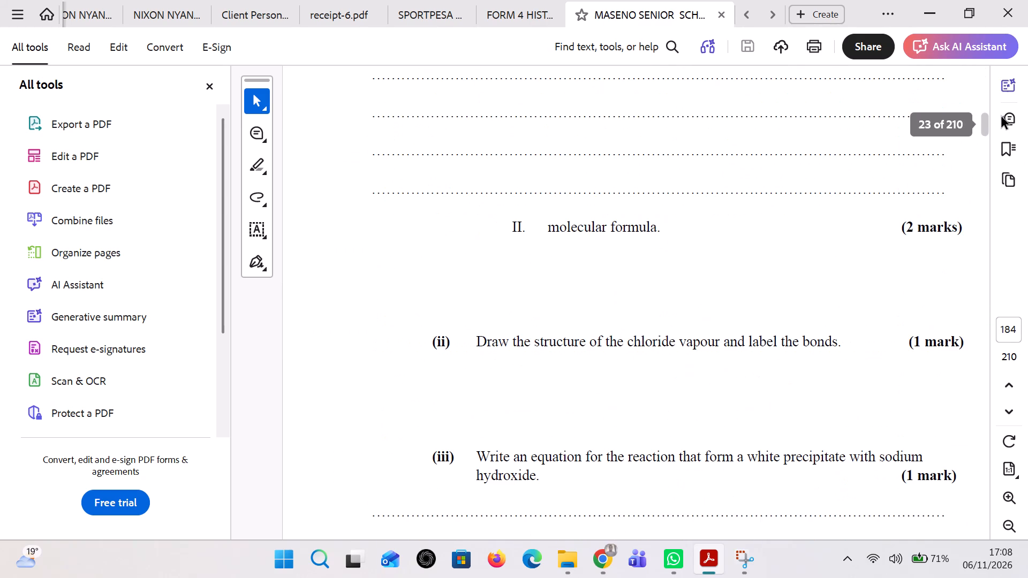
{"action": "left_click_drag", "start_coordinate": [1002, 117], "coordinate": [1002, 119]}
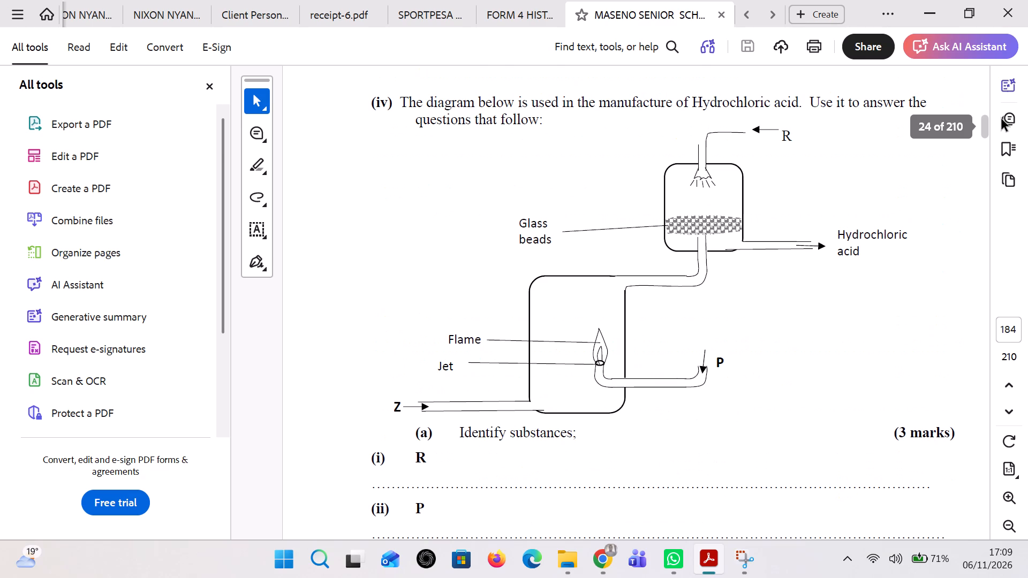
{"action": "left_click_drag", "start_coordinate": [1002, 119], "coordinate": [1002, 121]}
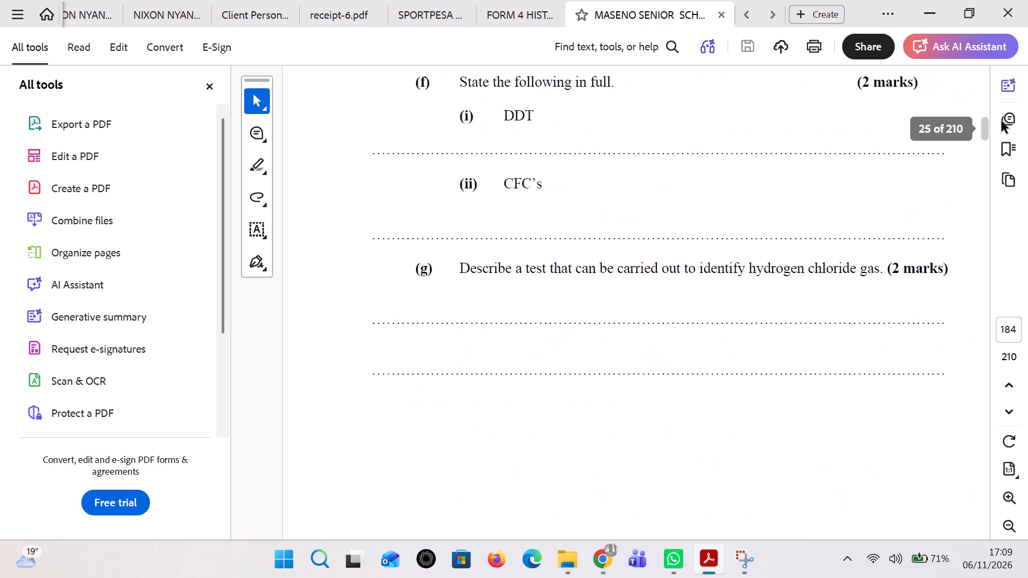
{"action": "left_click_drag", "start_coordinate": [1002, 121], "coordinate": [1001, 127]}
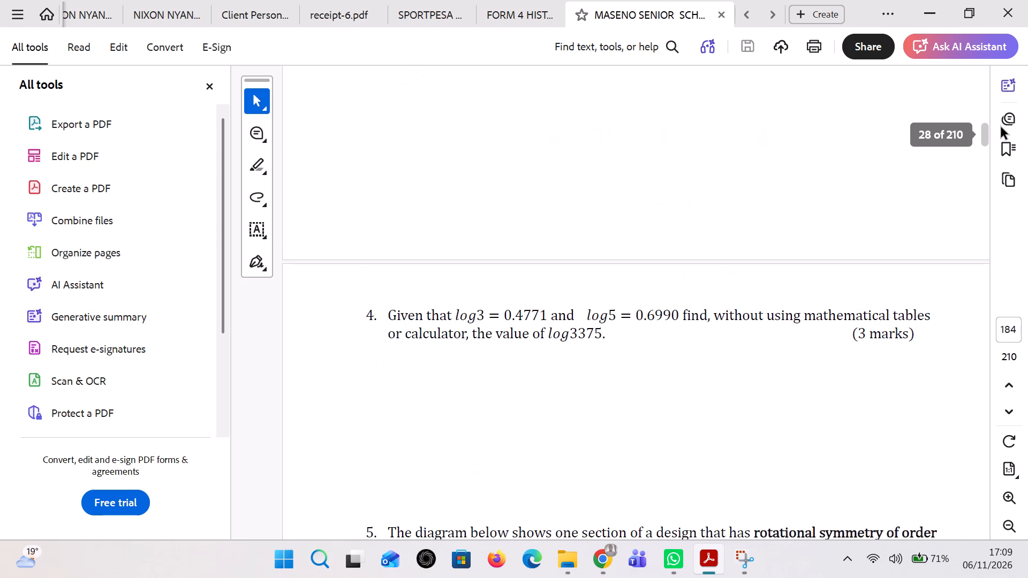
{"action": "left_click_drag", "start_coordinate": [1001, 127], "coordinate": [1001, 131]}
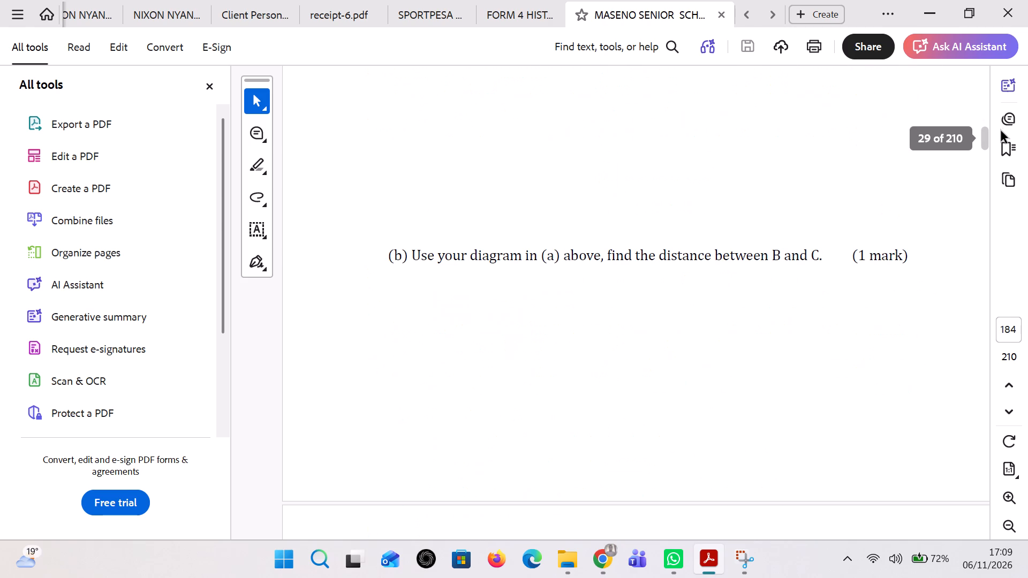
{"action": "left_click_drag", "start_coordinate": [1001, 131], "coordinate": [1001, 129]}
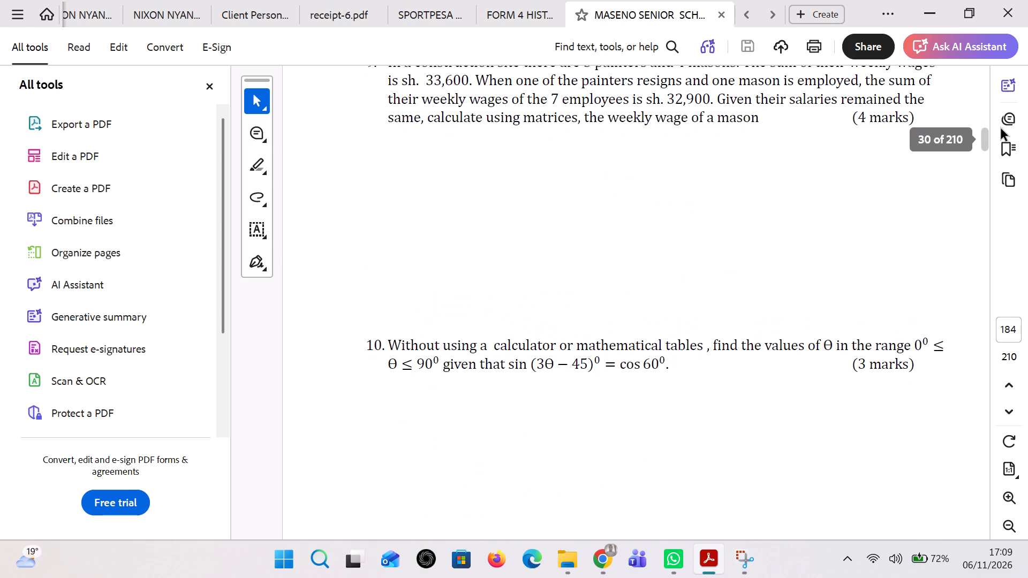
{"action": "left_click_drag", "start_coordinate": [1001, 129], "coordinate": [1002, 137]}
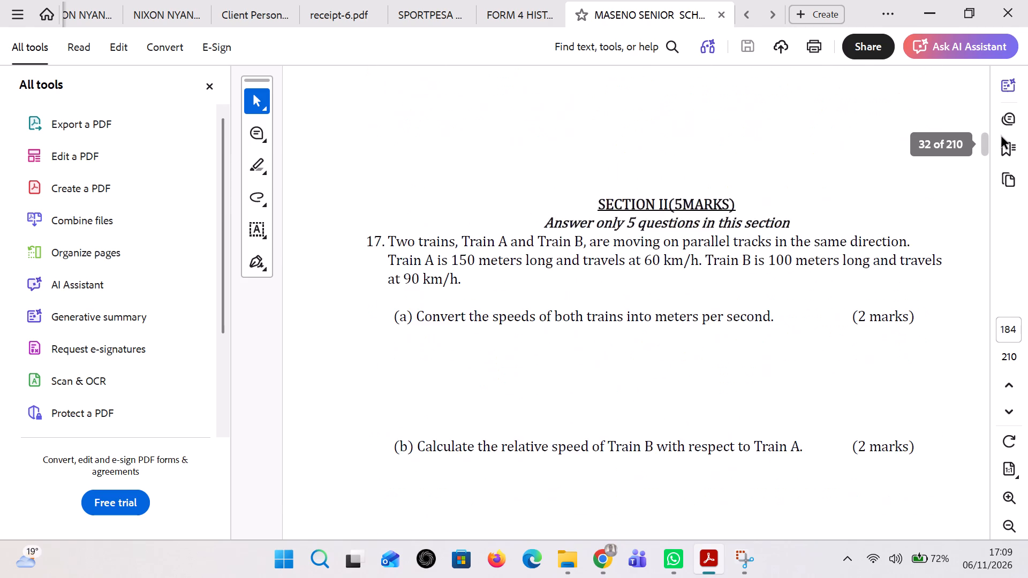
{"action": "left_click_drag", "start_coordinate": [1002, 137], "coordinate": [1003, 144]}
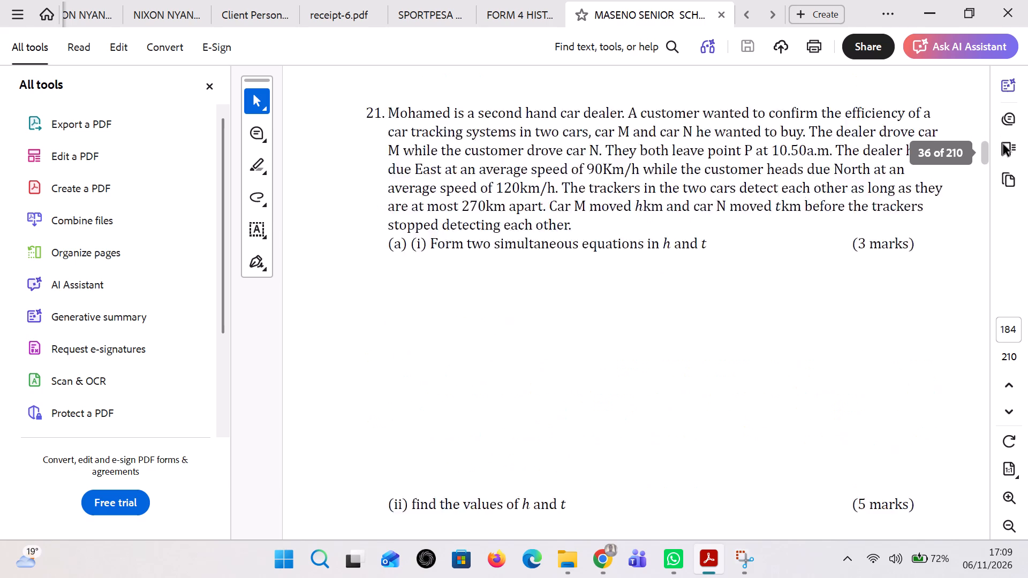
{"action": "left_click_drag", "start_coordinate": [1003, 144], "coordinate": [1003, 150]}
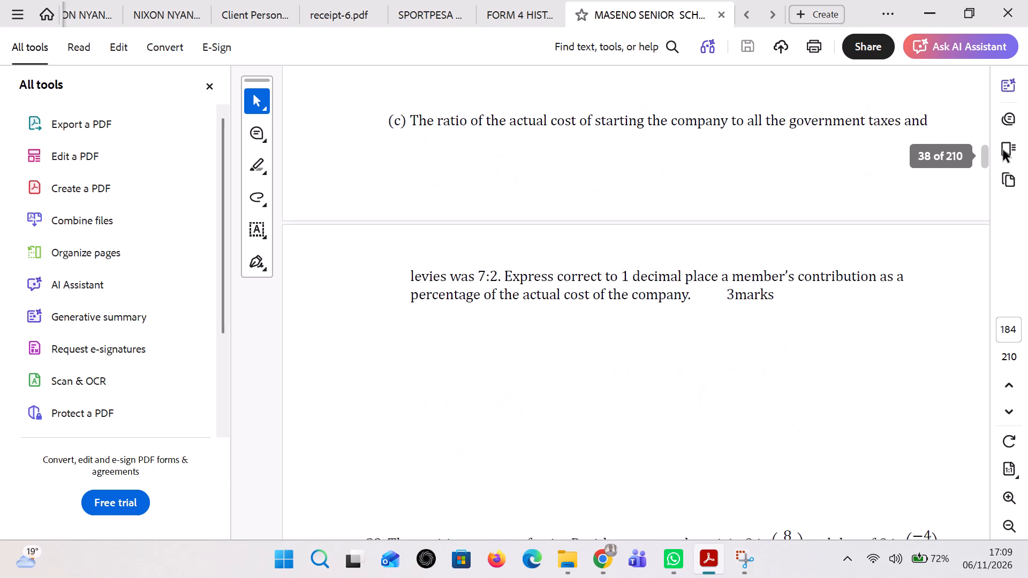
{"action": "left_click_drag", "start_coordinate": [1003, 150], "coordinate": [1006, 161]}
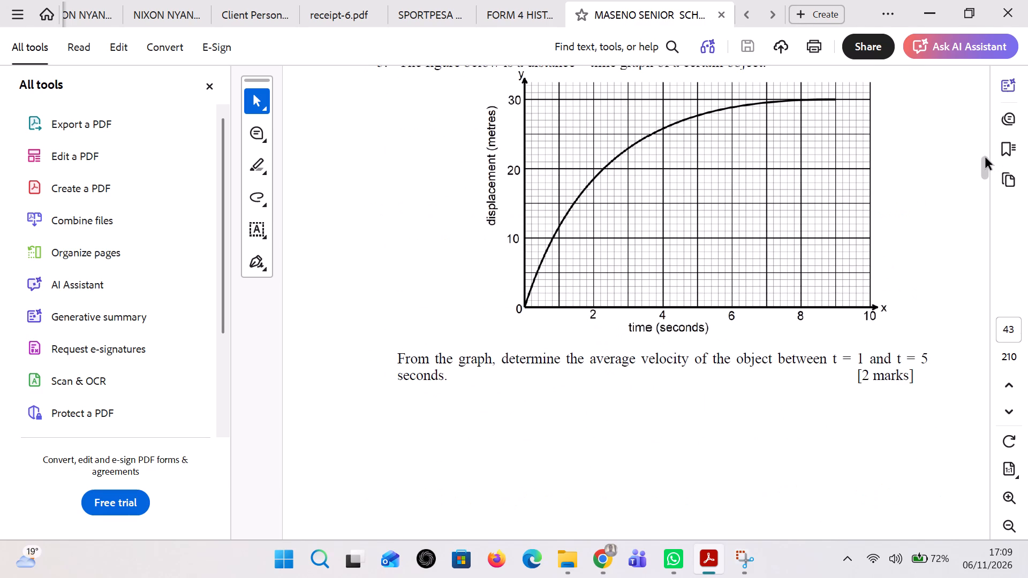
{"action": "left_click_drag", "start_coordinate": [987, 158], "coordinate": [987, 161]}
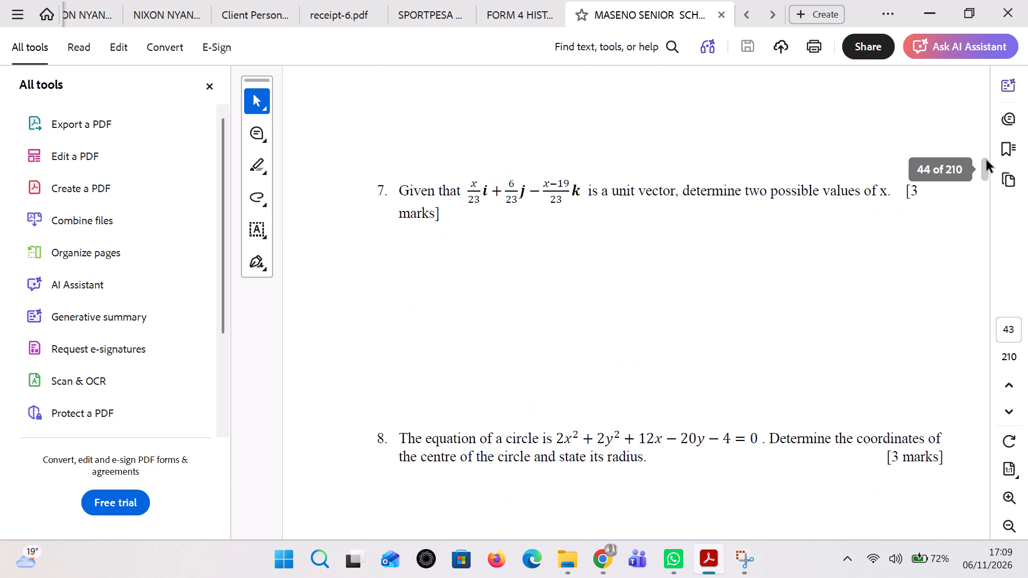
{"action": "left_click_drag", "start_coordinate": [987, 161], "coordinate": [986, 173]}
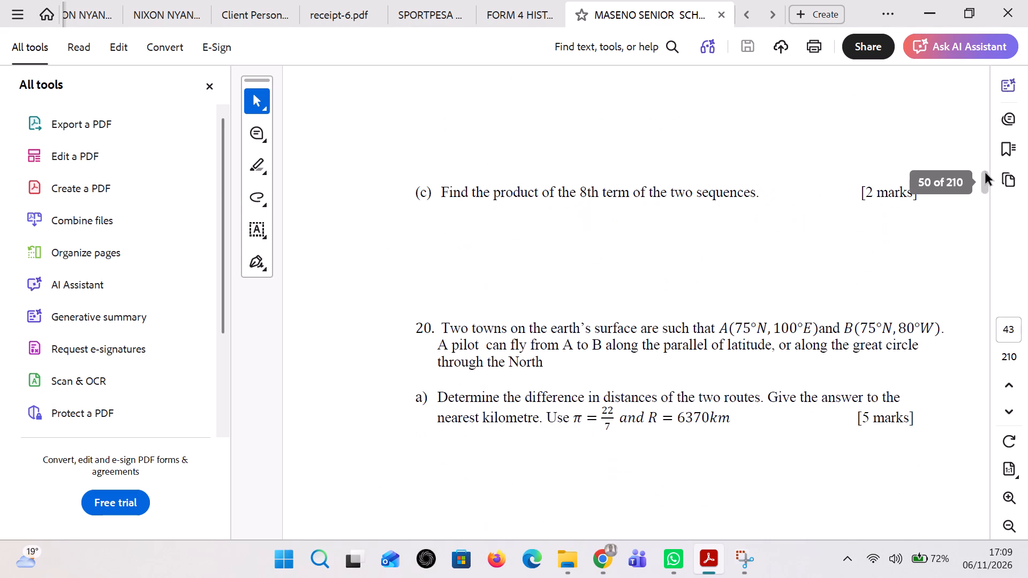
{"action": "left_click_drag", "start_coordinate": [986, 173], "coordinate": [986, 172]}
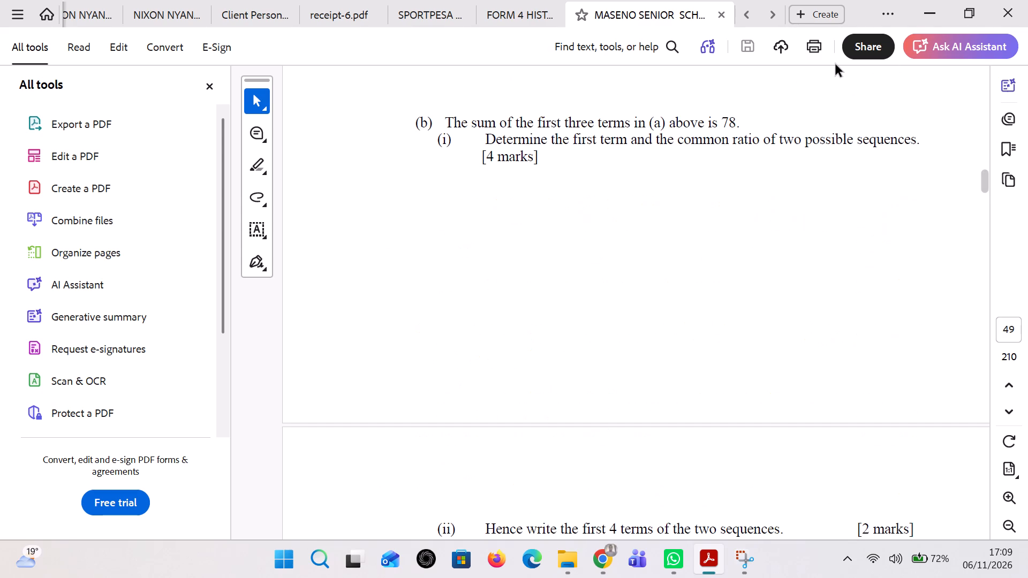
Search the PDF for "name two provinces in canada" and close the search after reaching the matching question.
{"action": "left_click", "coordinate": [677, 48]}
{"action": "key", "text": "n"}
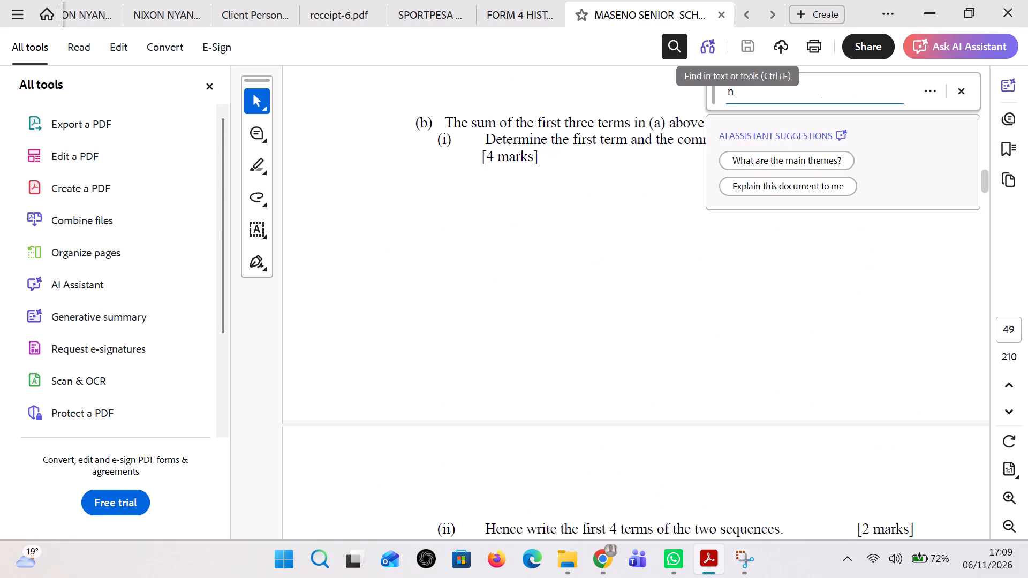
{"action": "key", "text": "a"}
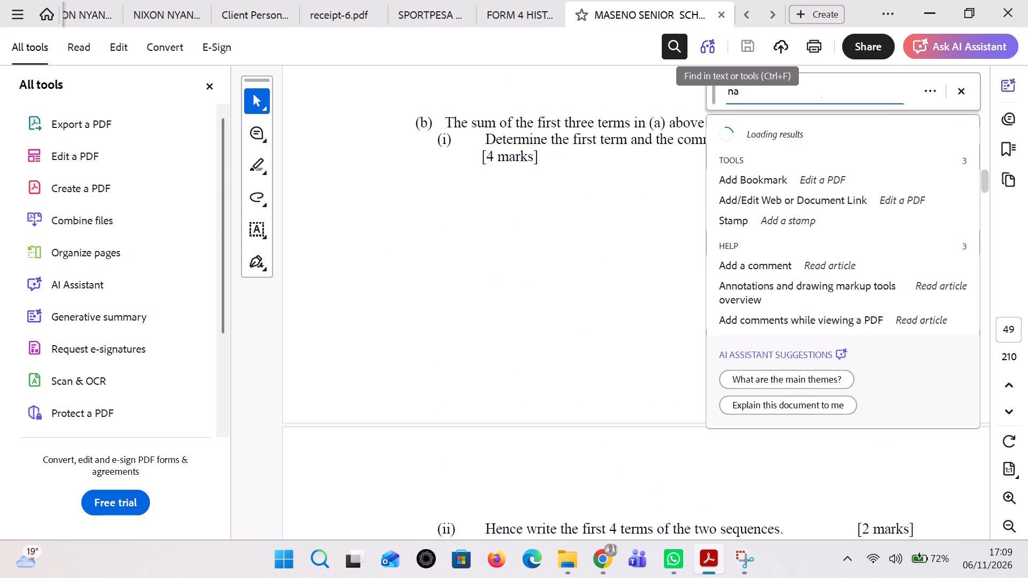
{"action": "type", "text": "e"}
{"action": "key", "text": "space"}
{"action": "key", "text": "BackSpace"}
{"action": "key", "text": "BackSpace"}
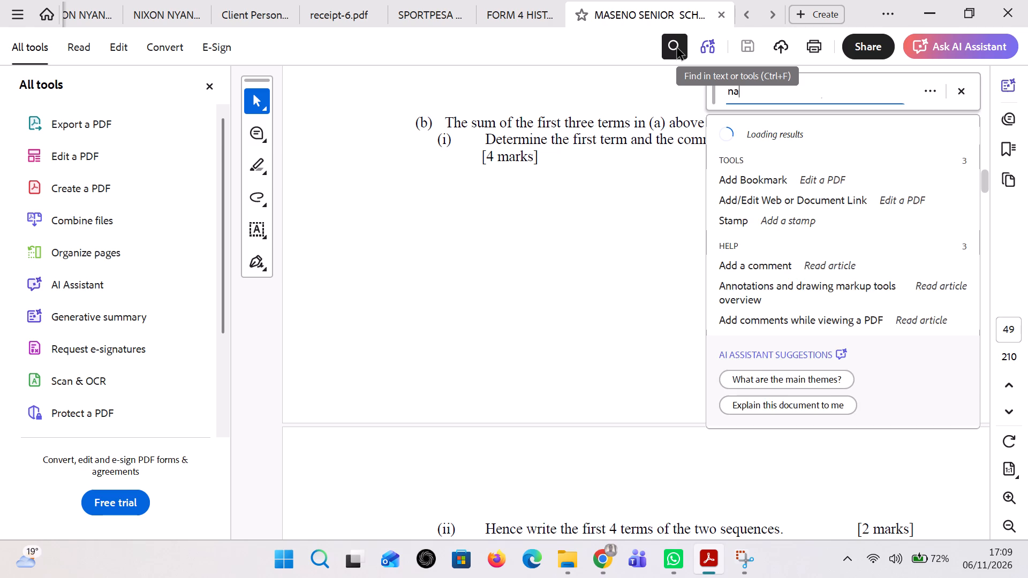
{"action": "type", "text": "me"}
{"action": "key", "text": "space"}
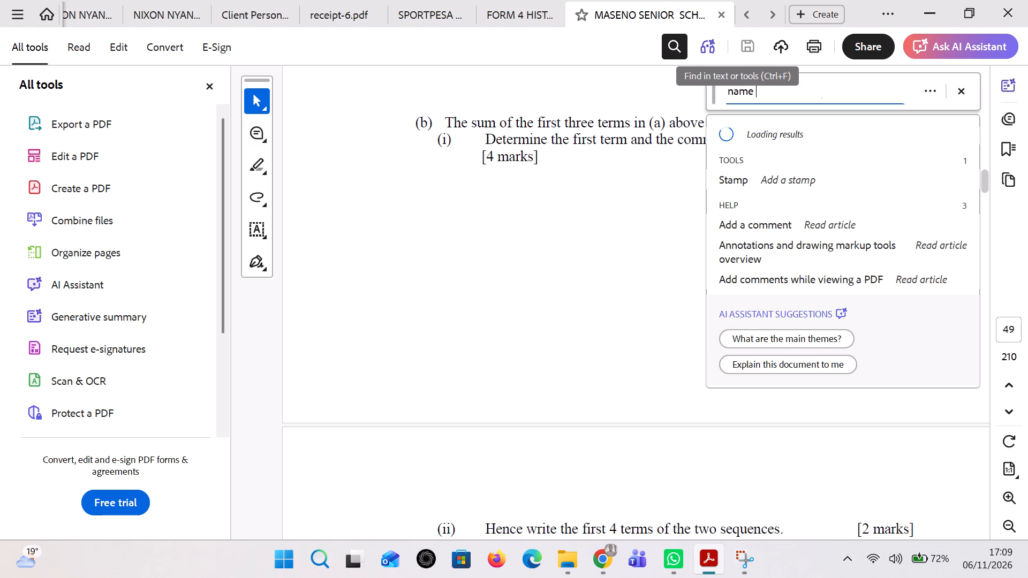
{"action": "type", "text": "two p"}
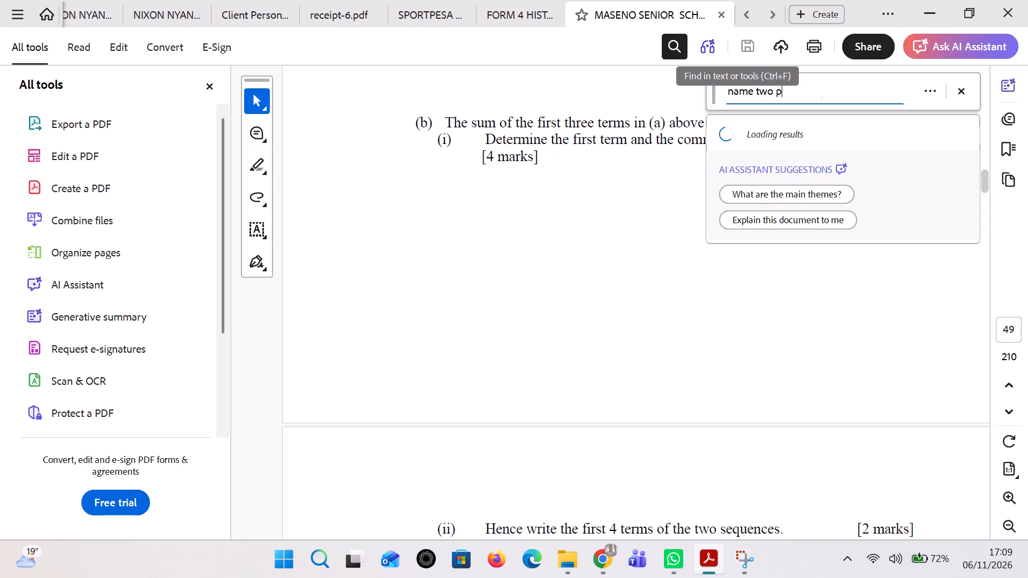
{"action": "type", "text": "rovi"}
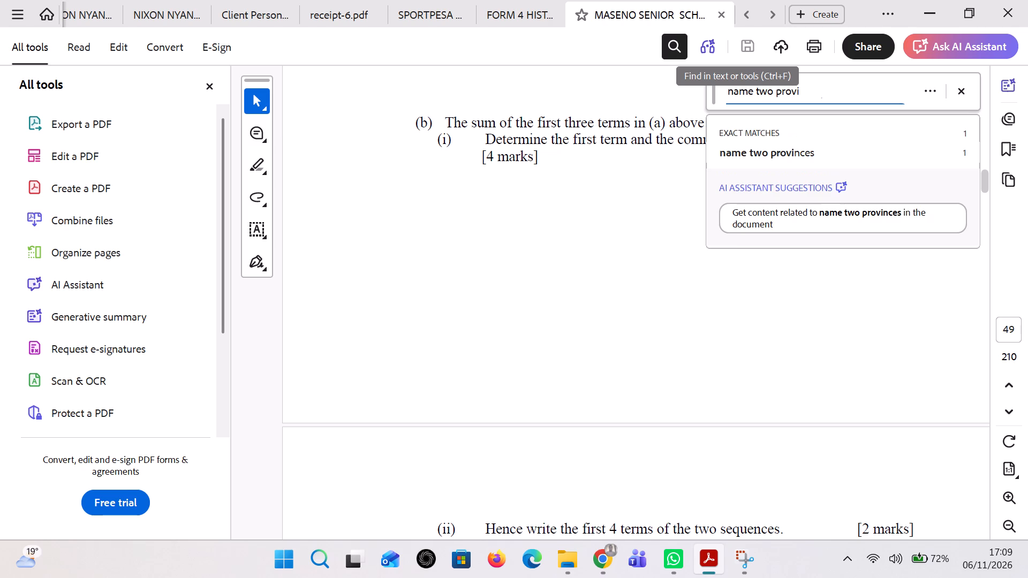
{"action": "type", "text": "nv"}
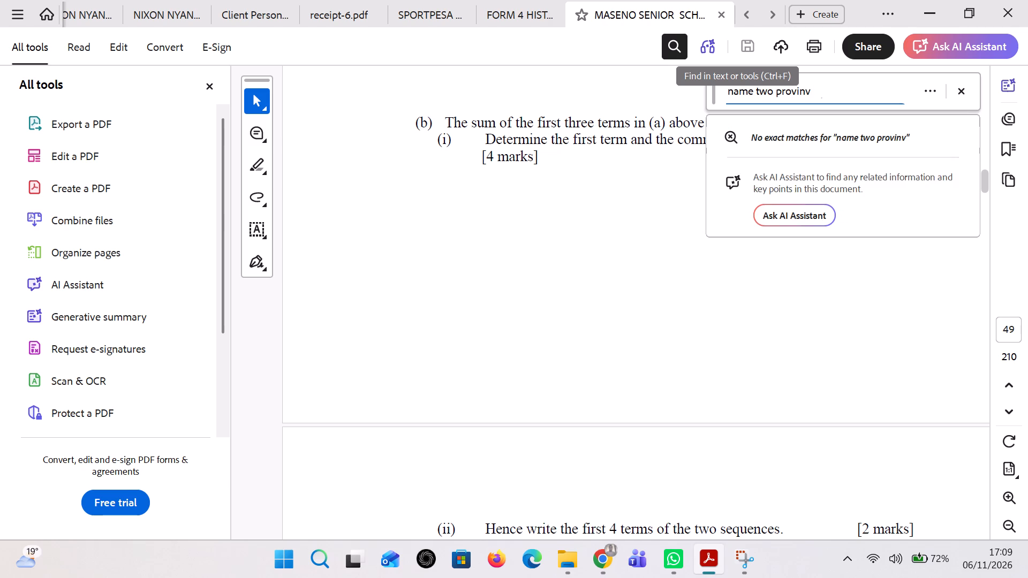
{"action": "key", "text": "BackSpace"}
{"action": "type", "text": "ces"}
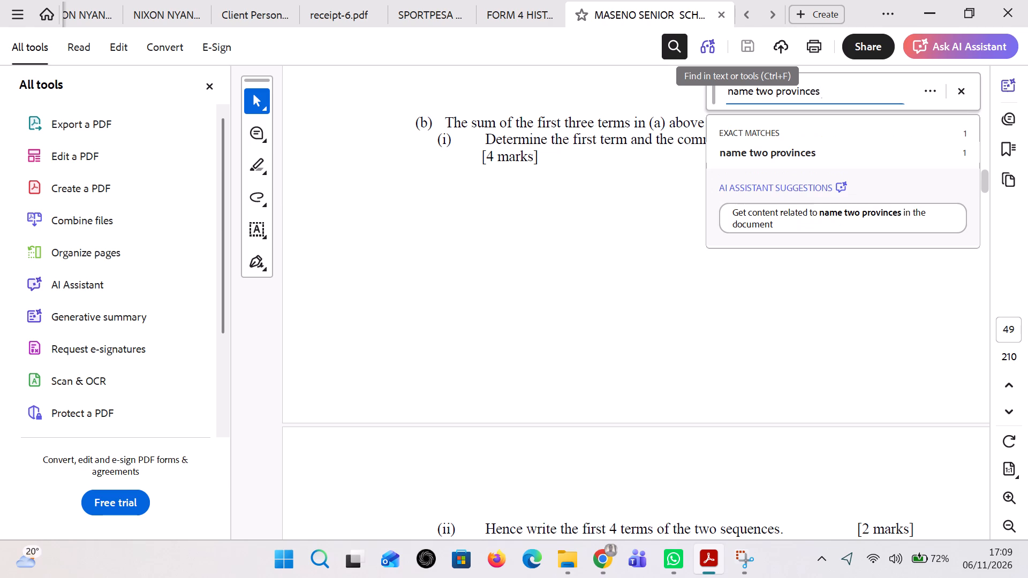
{"action": "key", "text": "space"}
{"action": "type", "text": "in"}
{"action": "key", "text": "space"}
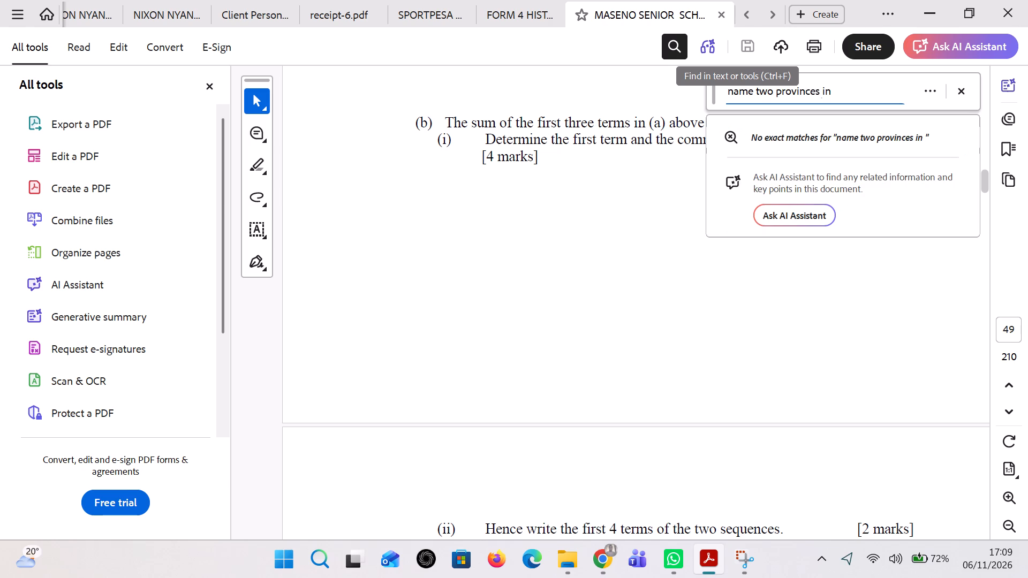
{"action": "key", "text": "c"}
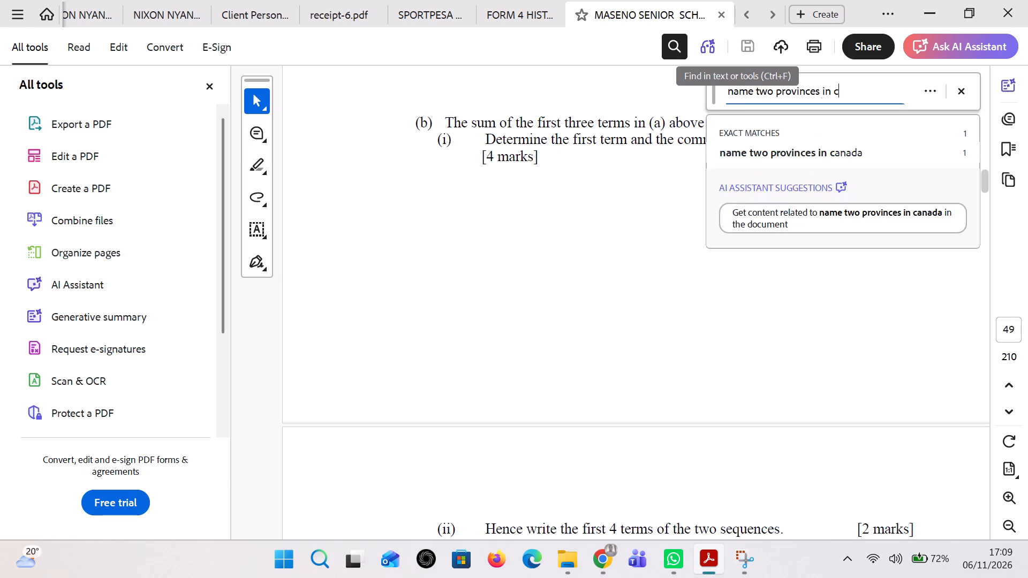
{"action": "type", "text": "anada"}
{"action": "key", "text": "Return"}
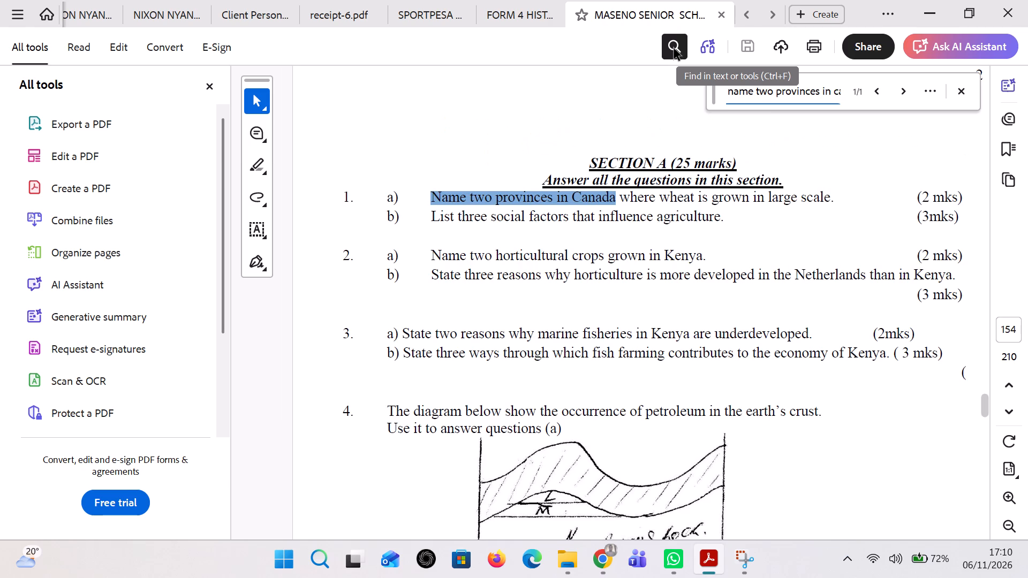
{"action": "left_click", "coordinate": [638, 224]}
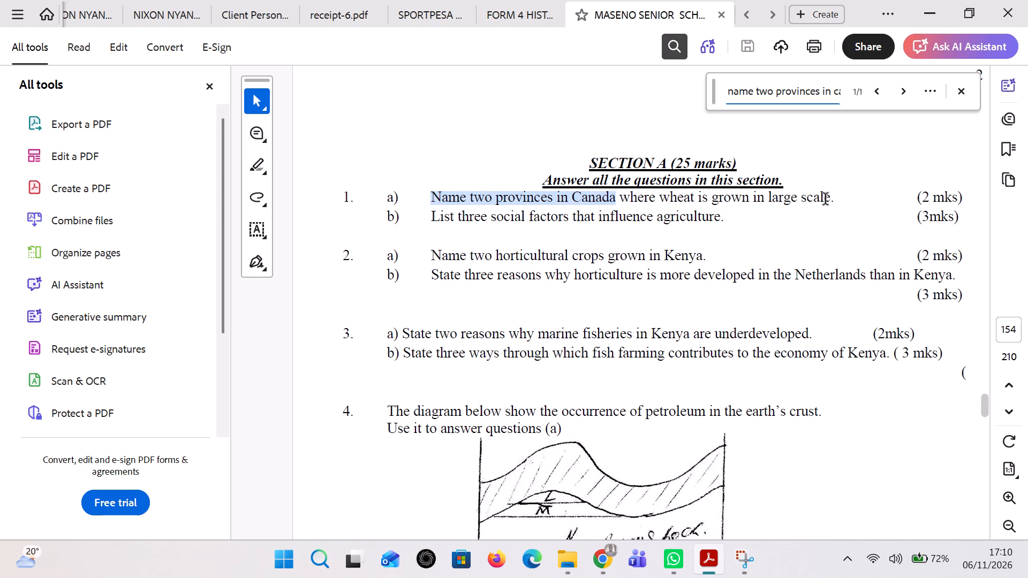
{"action": "left_click", "coordinate": [901, 174]}
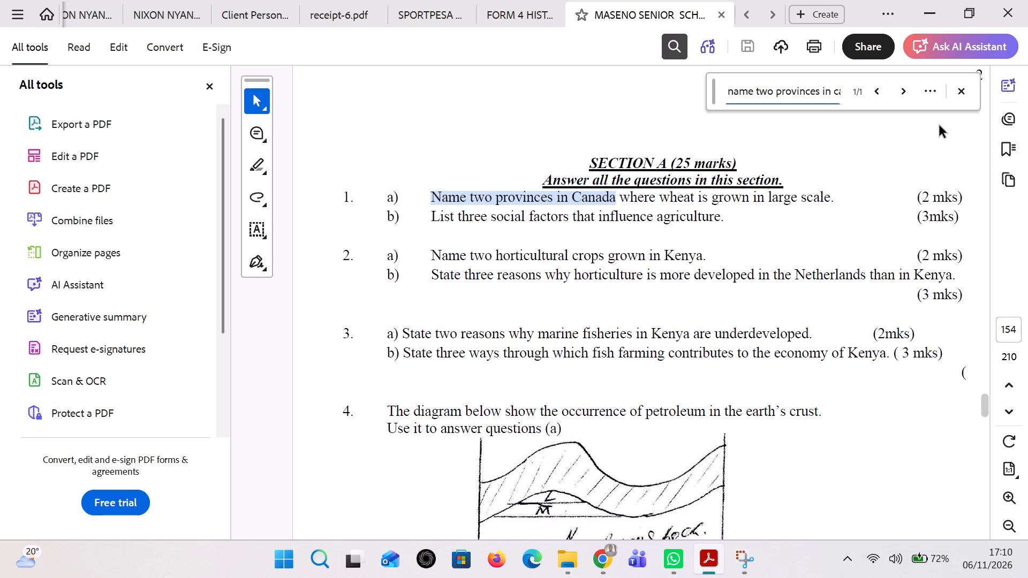
{"action": "left_click", "coordinate": [965, 96]}
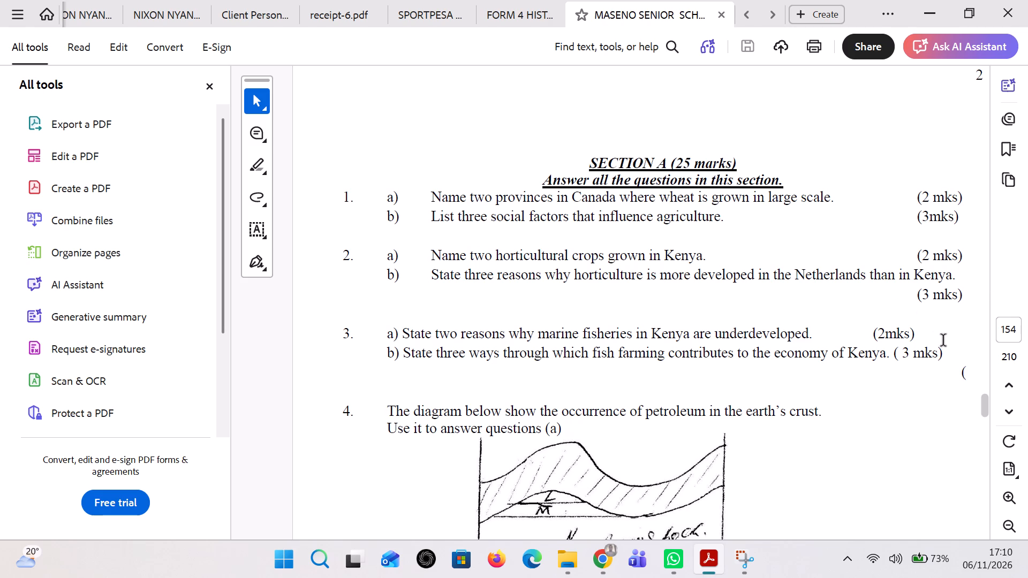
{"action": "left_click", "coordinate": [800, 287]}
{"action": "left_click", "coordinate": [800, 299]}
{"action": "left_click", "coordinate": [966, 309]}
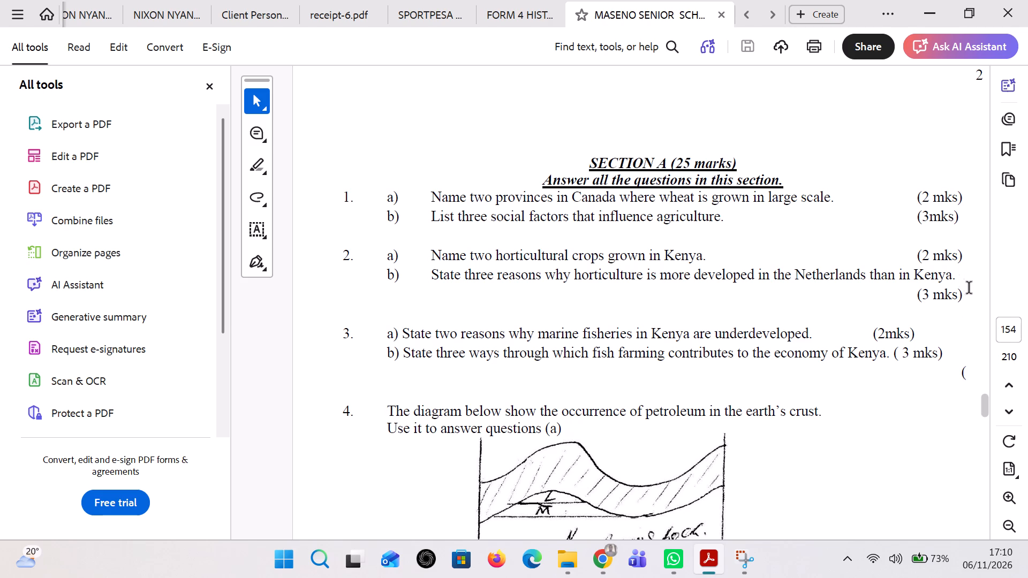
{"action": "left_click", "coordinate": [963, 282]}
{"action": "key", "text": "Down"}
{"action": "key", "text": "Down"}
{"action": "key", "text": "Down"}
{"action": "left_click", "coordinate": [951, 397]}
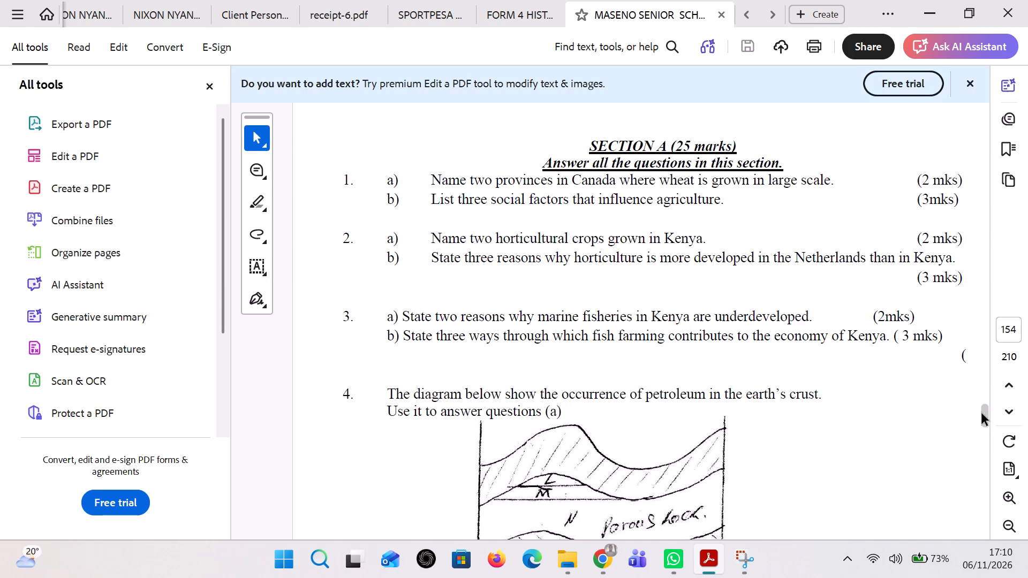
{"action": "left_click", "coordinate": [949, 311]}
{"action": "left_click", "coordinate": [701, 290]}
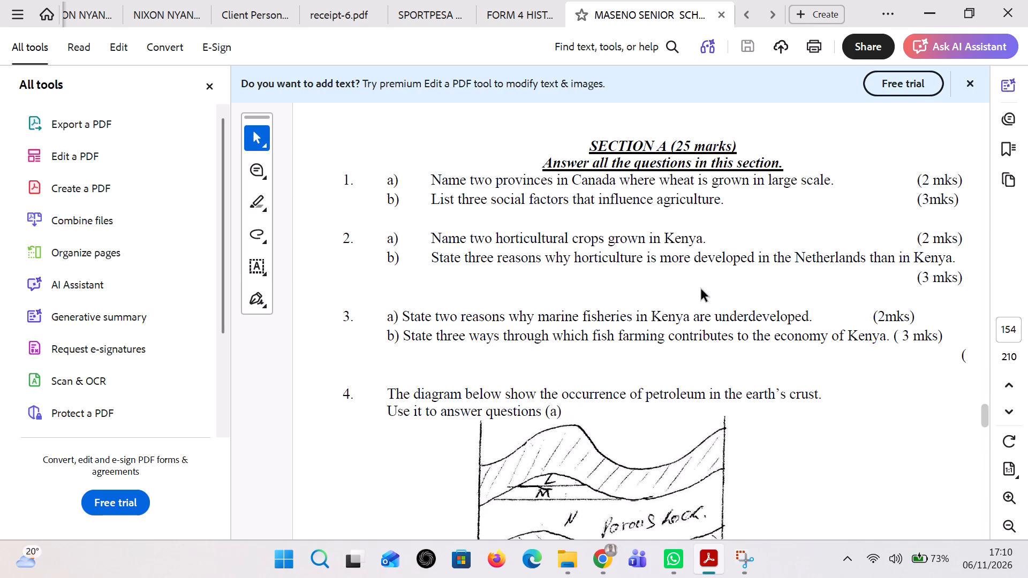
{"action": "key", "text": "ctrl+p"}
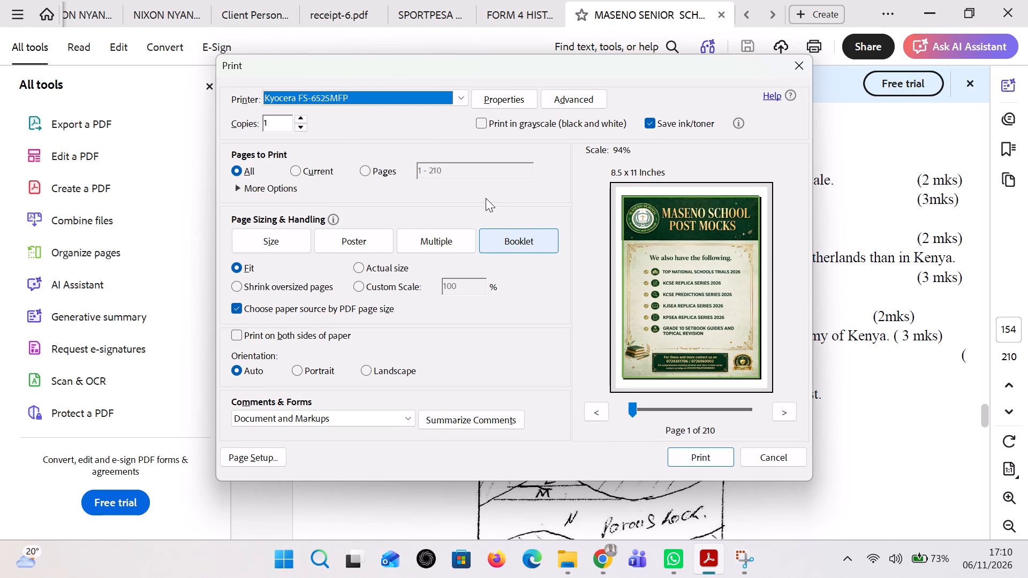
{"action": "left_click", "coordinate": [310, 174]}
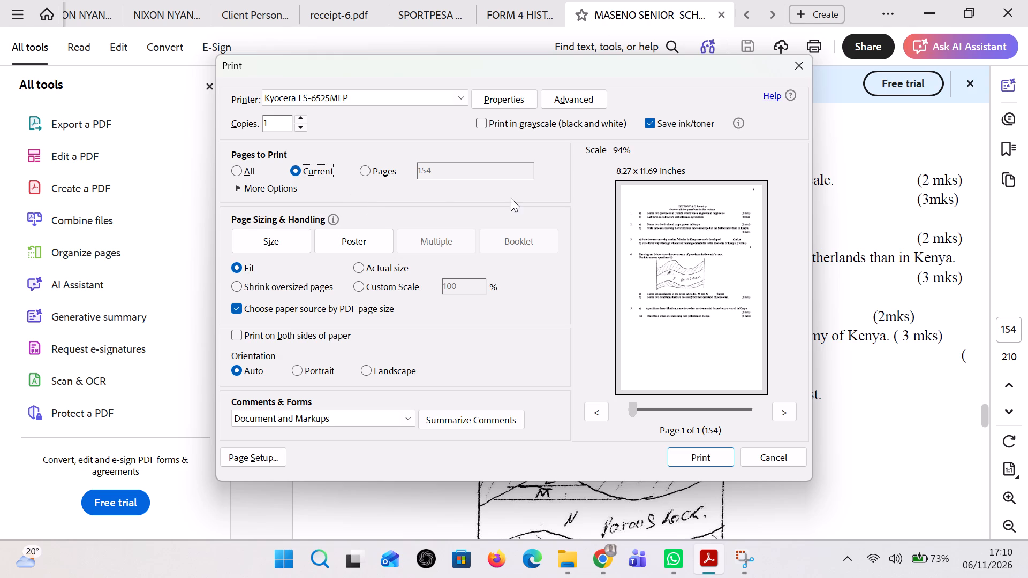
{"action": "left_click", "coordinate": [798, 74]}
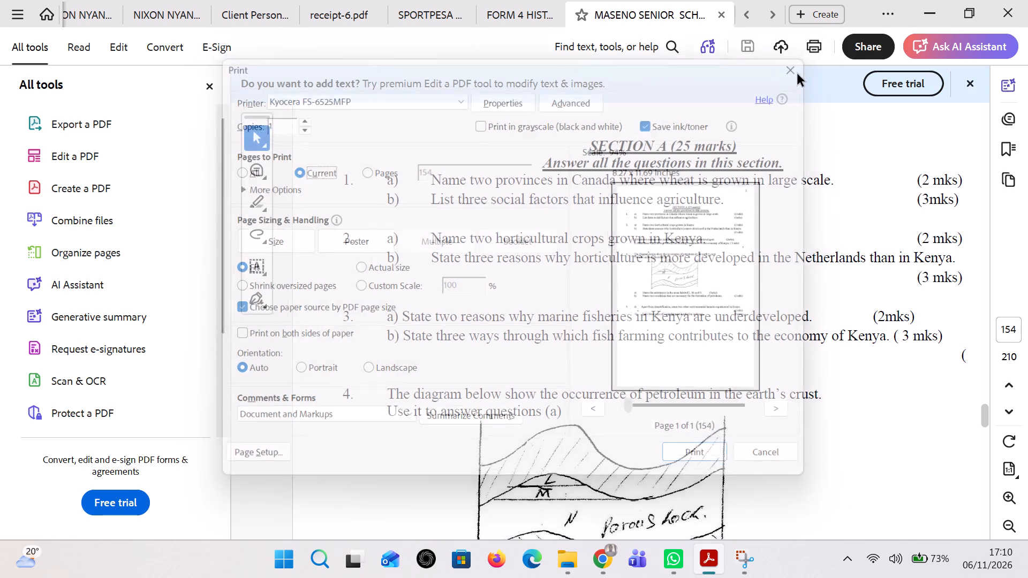
Read through the rest of the geography paper from page 154, examining Section B questions 6 to 9 on pages 155 and 156.
{"action": "key", "text": "Down"}
{"action": "key", "text": "Down"}
{"action": "key", "text": "Down"}
{"action": "key", "text": "Down"}
{"action": "key", "text": "Down"}
{"action": "key", "text": "Down"}
{"action": "key", "text": "Down"}
{"action": "key", "text": "Down"}
{"action": "key", "text": "Down"}
{"action": "key", "text": "Down"}
{"action": "key", "text": "Down"}
{"action": "key", "text": "Down"}
{"action": "key", "text": "Down"}
{"action": "key", "text": "Down"}
{"action": "key", "text": "Down"}
{"action": "key", "text": "Down"}
{"action": "key", "text": "Down"}
{"action": "key", "text": "Down"}
{"action": "key", "text": "Down"}
{"action": "key", "text": "Down"}
{"action": "key", "text": "Down"}
{"action": "key", "text": "Down"}
{"action": "key", "text": "Down"}
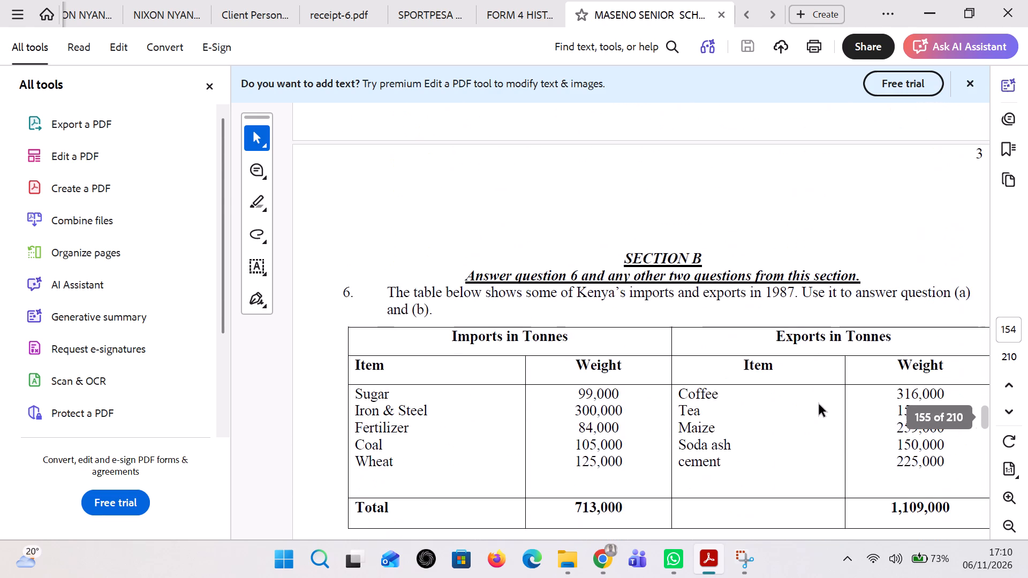
{"action": "key", "text": "Down"}
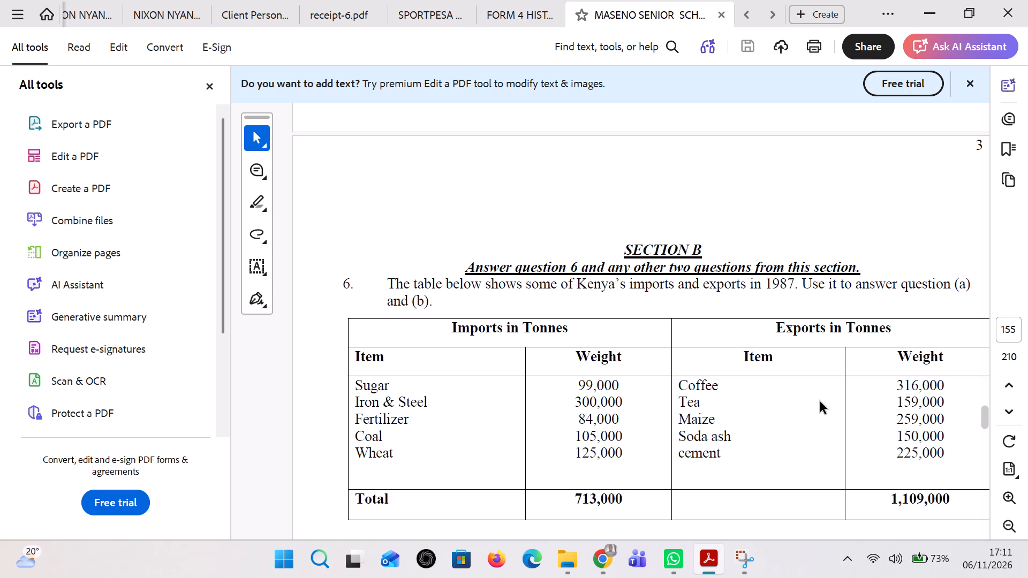
{"action": "key", "text": "Down"}
{"action": "key", "text": "Down"}
{"action": "key", "text": "Down"}
{"action": "key", "text": "Down"}
{"action": "key", "text": "Down"}
{"action": "key", "text": "Down"}
{"action": "key", "text": "Down"}
{"action": "key", "text": "Down"}
{"action": "key", "text": "Down"}
{"action": "key", "text": "Down"}
{"action": "key", "text": "Down"}
{"action": "key", "text": "Down"}
{"action": "key", "text": "Down"}
{"action": "key", "text": "Down"}
{"action": "key", "text": "Down"}
{"action": "key", "text": "Down"}
{"action": "key", "text": "Down"}
{"action": "key", "text": "Down"}
{"action": "key", "text": "Down"}
{"action": "key", "text": "Down"}
{"action": "key", "text": "Down"}
{"action": "key", "text": "Down"}
{"action": "key", "text": "Down"}
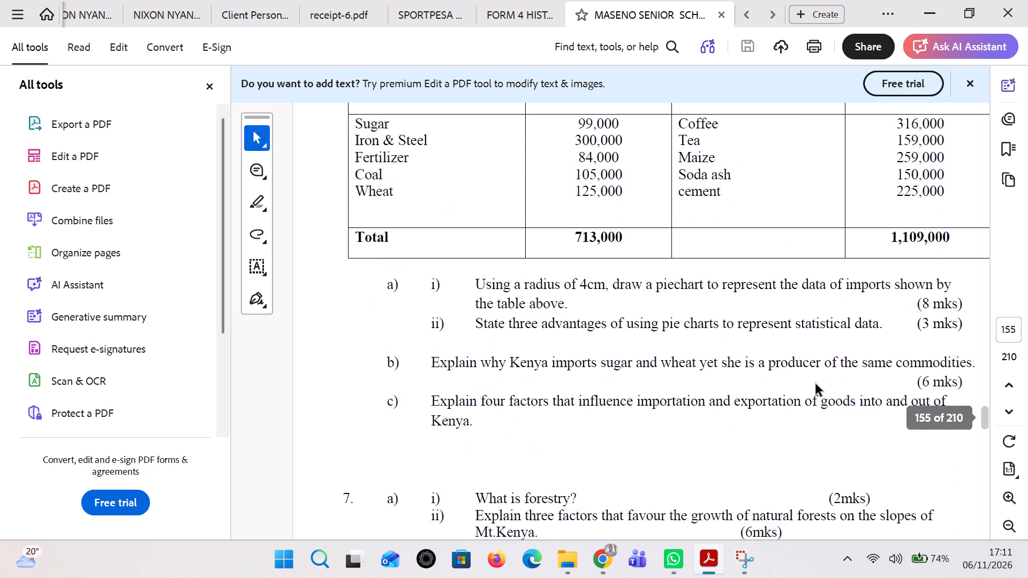
{"action": "key", "text": "Down"}
{"action": "key", "text": "Down"}
{"action": "key", "text": "Down"}
{"action": "key", "text": "Down"}
{"action": "key", "text": "Down"}
{"action": "key", "text": "Down"}
{"action": "key", "text": "Down"}
{"action": "key", "text": "Down"}
{"action": "key", "text": "Down"}
{"action": "key", "text": "Down"}
{"action": "key", "text": "Down"}
{"action": "key", "text": "Down"}
{"action": "key", "text": "Down"}
{"action": "key", "text": "Down"}
{"action": "key", "text": "Down"}
{"action": "key", "text": "Down"}
{"action": "key", "text": "Down"}
{"action": "key", "text": "Down"}
{"action": "key", "text": "Down"}
{"action": "key", "text": "Down"}
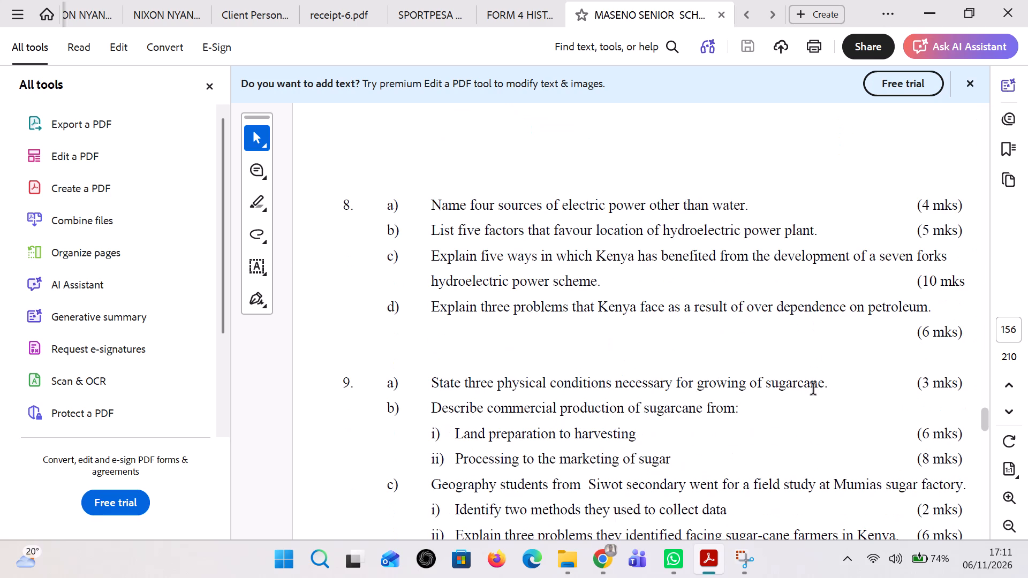
{"action": "key", "text": "Down"}
{"action": "key", "text": "Down"}
{"action": "key", "text": "Down"}
{"action": "key", "text": "Down"}
{"action": "key", "text": "Down"}
{"action": "key", "text": "Down"}
{"action": "key", "text": "Down"}
{"action": "key", "text": "Down"}
{"action": "key", "text": "Down"}
{"action": "key", "text": "Down"}
{"action": "key", "text": "Down"}
{"action": "key", "text": "Down"}
{"action": "key", "text": "Down"}
{"action": "key", "text": "Down"}
{"action": "key", "text": "Down"}
{"action": "key", "text": "Down"}
{"action": "key", "text": "Down"}
{"action": "key", "text": "Down"}
{"action": "key", "text": "Down"}
{"action": "key", "text": "Down"}
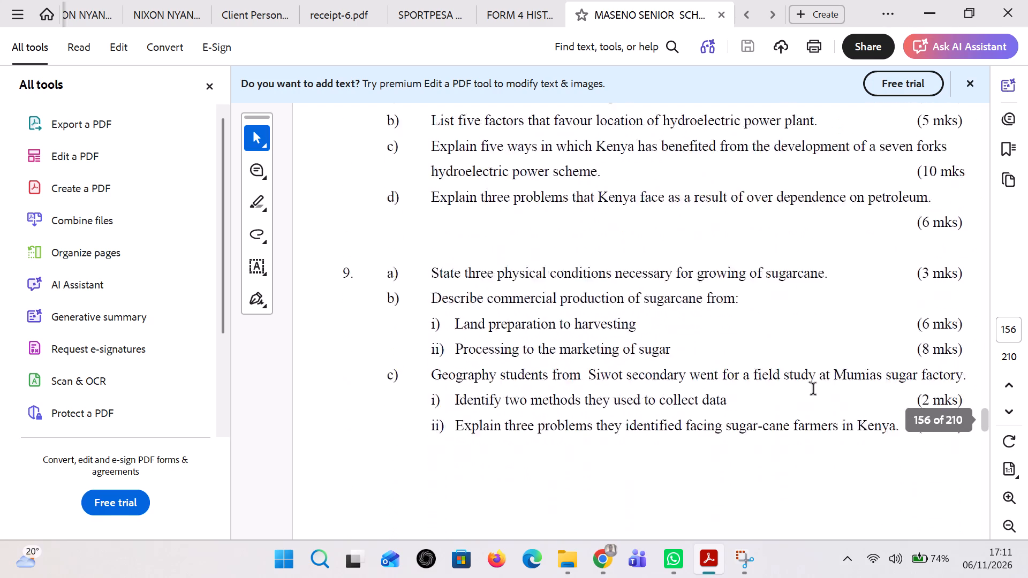
{"action": "key", "text": "Up"}
{"action": "key", "text": "Up"}
{"action": "key", "text": "Up"}
{"action": "key", "text": "Up"}
{"action": "key", "text": "Up"}
{"action": "key", "text": "Up"}
{"action": "key", "text": "Up"}
{"action": "key", "text": "Up"}
{"action": "key", "text": "Up"}
{"action": "key", "text": "Up"}
{"action": "key", "text": "Up"}
{"action": "key", "text": "Up"}
{"action": "key", "text": "Up"}
{"action": "key", "text": "Up"}
{"action": "key", "text": "Up"}
{"action": "key", "text": "Up"}
{"action": "key", "text": "Up"}
{"action": "key", "text": "Up"}
{"action": "key", "text": "Up"}
{"action": "key", "text": "Up"}
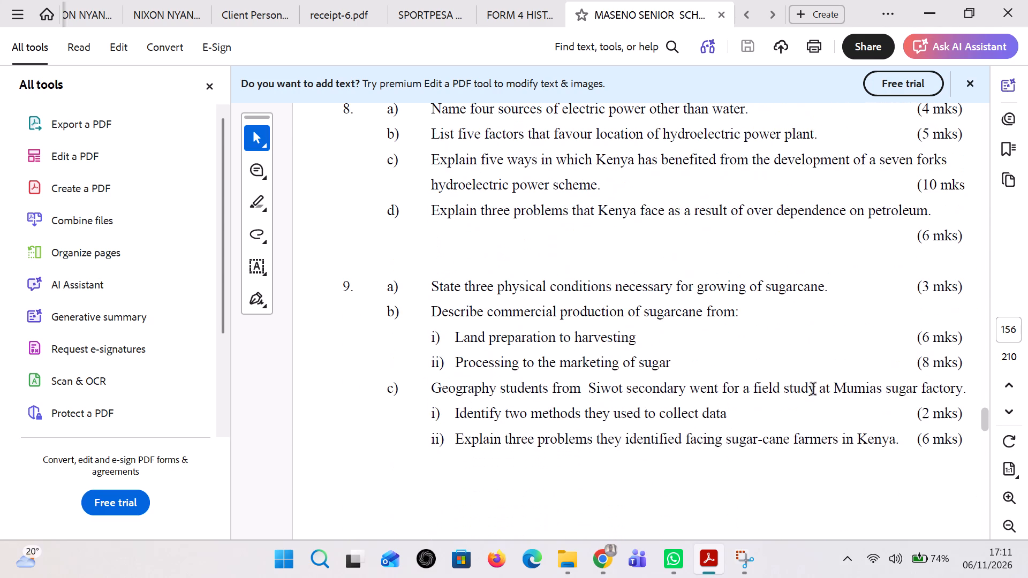
Look back through Geography Paper 2 from question 9 on page 156 to its cover page on page 153.
{"action": "key", "text": "Up"}
{"action": "key", "text": "Up"}
{"action": "key", "text": "Up"}
{"action": "key", "text": "Up"}
{"action": "key", "text": "Up"}
{"action": "key", "text": "Up"}
{"action": "key", "text": "Up"}
{"action": "key", "text": "Up"}
{"action": "key", "text": "Up"}
{"action": "key", "text": "Up"}
{"action": "key", "text": "Up"}
{"action": "key", "text": "Up"}
{"action": "key", "text": "Up"}
{"action": "key", "text": "Up"}
{"action": "key", "text": "Up"}
{"action": "key", "text": "Up"}
{"action": "key", "text": "Up"}
{"action": "key", "text": "Up"}
{"action": "key", "text": "Up"}
{"action": "key", "text": "Up"}
{"action": "key", "text": "Up"}
{"action": "key", "text": "Up"}
{"action": "key", "text": "Up"}
{"action": "key", "text": "Up"}
{"action": "key", "text": "Up"}
{"action": "key", "text": "Up"}
{"action": "key", "text": "Up"}
{"action": "key", "text": "Up"}
{"action": "key", "text": "Up"}
{"action": "key", "text": "Up"}
{"action": "key", "text": "Up"}
{"action": "key", "text": "Up"}
{"action": "key", "text": "Up"}
{"action": "key", "text": "Up"}
{"action": "key", "text": "Up"}
{"action": "key", "text": "Up"}
{"action": "key", "text": "Up"}
{"action": "key", "text": "Up"}
{"action": "key", "text": "Up"}
{"action": "key", "text": "Up"}
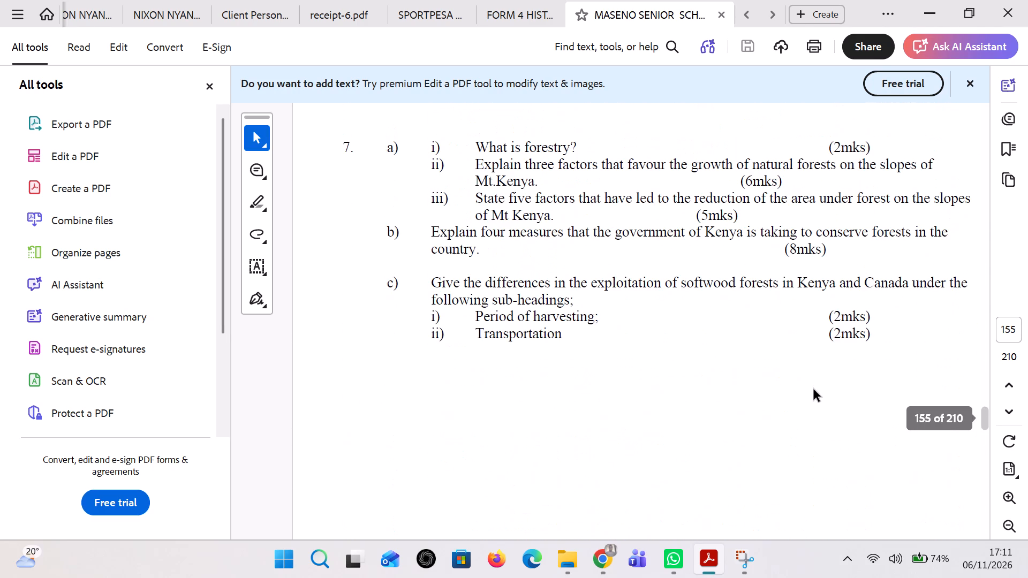
{"action": "key", "text": "Up"}
{"action": "key", "text": "Up"}
{"action": "key", "text": "Up"}
{"action": "key", "text": "Up"}
{"action": "key", "text": "Up"}
{"action": "key", "text": "Up"}
{"action": "key", "text": "Up"}
{"action": "key", "text": "Up"}
{"action": "key", "text": "Up"}
{"action": "key", "text": "Up"}
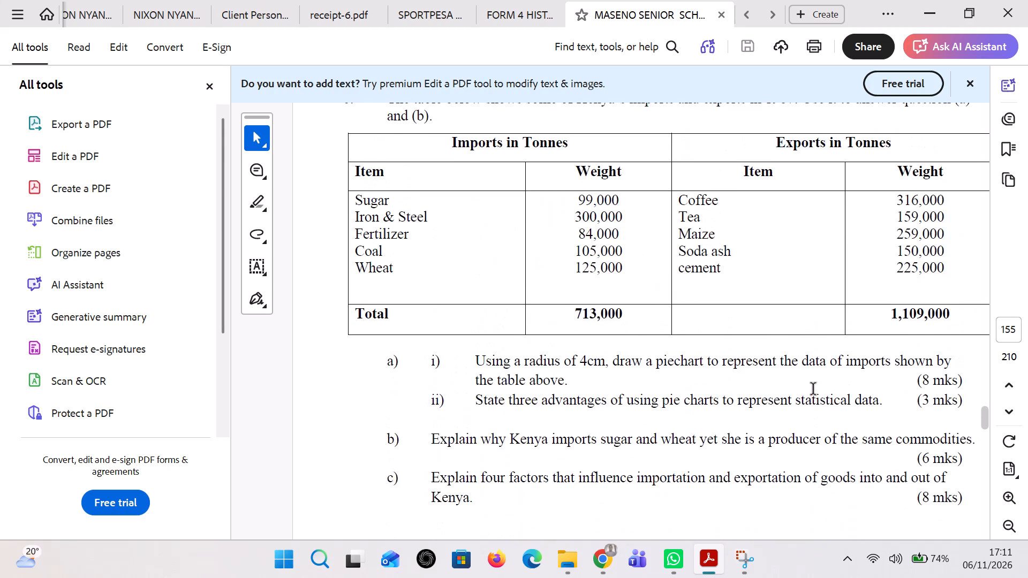
{"action": "key", "text": "Up"}
{"action": "key", "text": "Up"}
{"action": "key", "text": "Up"}
{"action": "key", "text": "Up"}
{"action": "key", "text": "Up"}
{"action": "key", "text": "Up"}
{"action": "key", "text": "Up"}
{"action": "key", "text": "Up"}
{"action": "key", "text": "Up"}
{"action": "key", "text": "Up"}
{"action": "key", "text": "Up"}
{"action": "key", "text": "Up"}
{"action": "key", "text": "Up"}
{"action": "key", "text": "Up"}
{"action": "key", "text": "Up"}
{"action": "key", "text": "Up"}
{"action": "key", "text": "Up"}
{"action": "key", "text": "Up"}
{"action": "key", "text": "Up"}
{"action": "key", "text": "Up"}
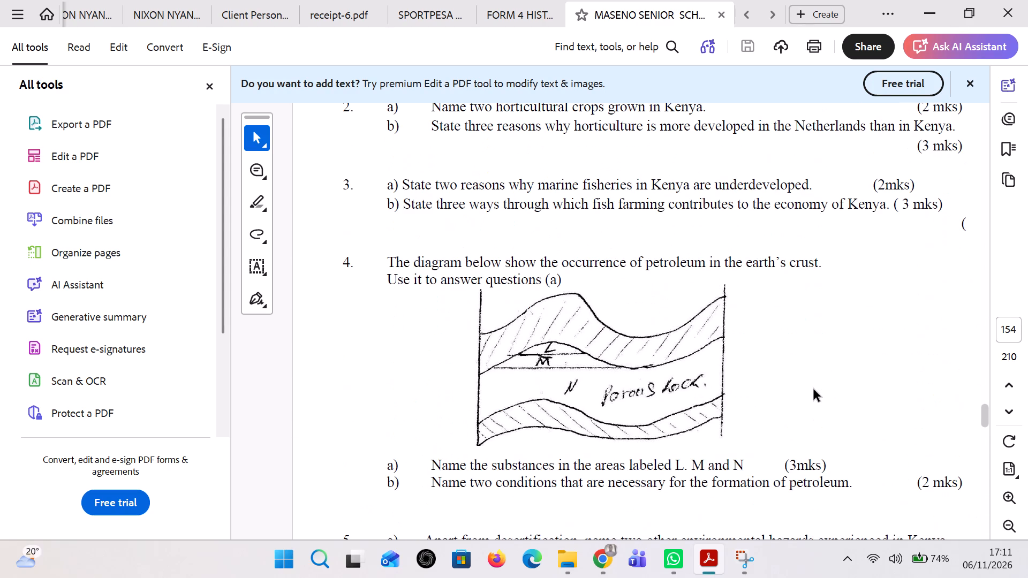
{"action": "key", "text": "Up"}
{"action": "key", "text": "Up"}
{"action": "key", "text": "Up"}
{"action": "key", "text": "Up"}
{"action": "key", "text": "Up"}
{"action": "key", "text": "Up"}
{"action": "key", "text": "Up"}
{"action": "key", "text": "Up"}
{"action": "key", "text": "Up"}
{"action": "key", "text": "Up"}
{"action": "key", "text": "Up"}
{"action": "key", "text": "Up"}
{"action": "key", "text": "Up"}
{"action": "key", "text": "Up"}
{"action": "key", "text": "Up"}
{"action": "key", "text": "Up"}
{"action": "key", "text": "Up"}
{"action": "key", "text": "Up"}
{"action": "key", "text": "Up"}
{"action": "key", "text": "Up"}
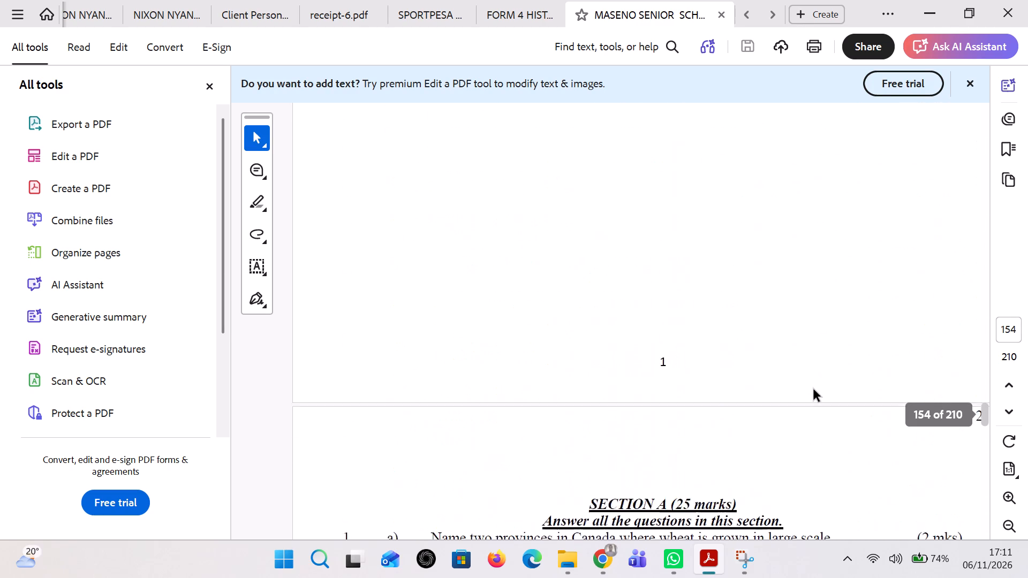
{"action": "key", "text": "Up"}
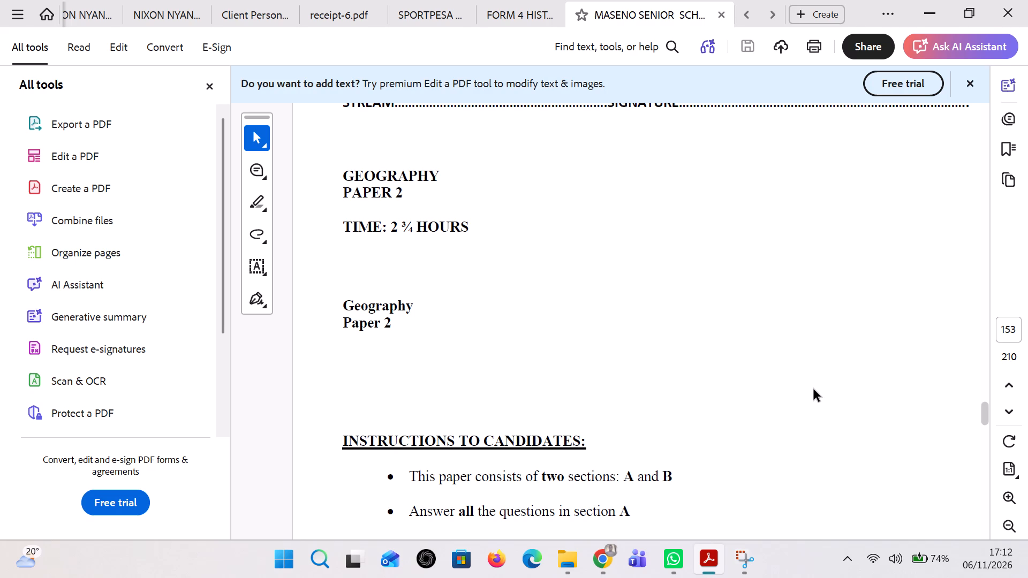
{"action": "key", "text": "Up"}
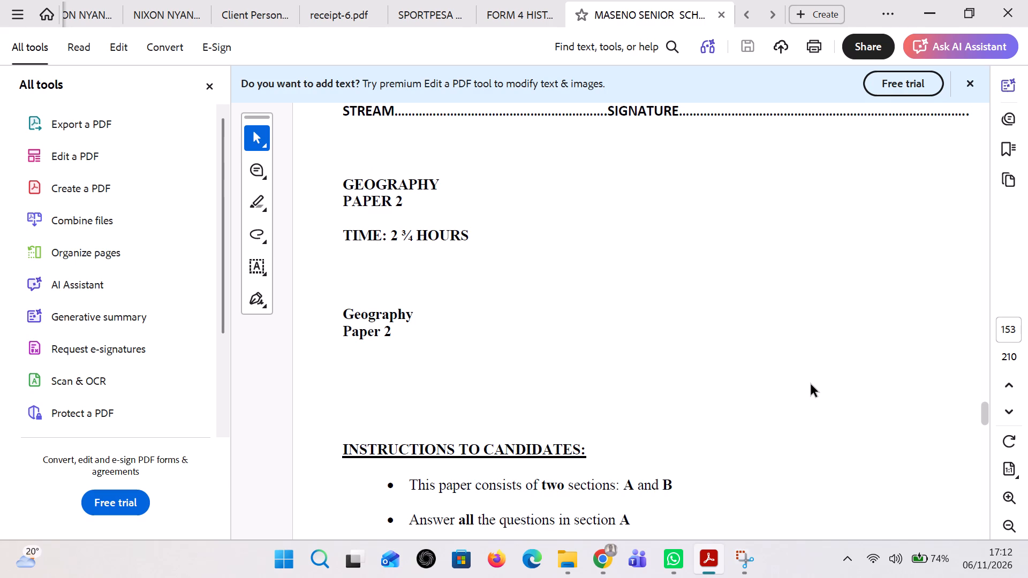
Examine the closing questions of the preceding paper on page 152, including question 10 on glaciers.
{"action": "key", "text": "Up"}
{"action": "key", "text": "Up"}
{"action": "key", "text": "Up"}
{"action": "key", "text": "Up"}
{"action": "key", "text": "Up"}
{"action": "key", "text": "Up"}
{"action": "key", "text": "Up"}
{"action": "key", "text": "Up"}
{"action": "key", "text": "Up"}
{"action": "key", "text": "Up"}
{"action": "key", "text": "Up"}
{"action": "key", "text": "Up"}
{"action": "key", "text": "Up"}
{"action": "key", "text": "Up"}
{"action": "key", "text": "Up"}
{"action": "key", "text": "Up"}
{"action": "key", "text": "Up"}
{"action": "key", "text": "Up"}
{"action": "key", "text": "Up"}
{"action": "key", "text": "Up"}
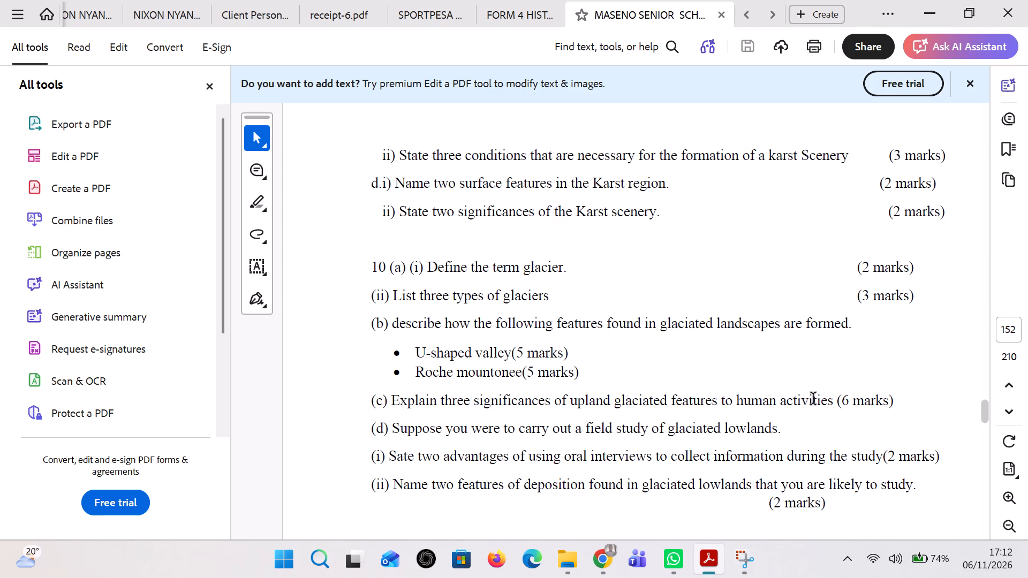
Return to the Geography Paper 2 cover page on page 153 and view its heading.
{"action": "key", "text": "Down"}
{"action": "key", "text": "Down"}
{"action": "key", "text": "Down"}
{"action": "key", "text": "Down"}
{"action": "key", "text": "Down"}
{"action": "key", "text": "Down"}
{"action": "key", "text": "Down"}
{"action": "key", "text": "Down"}
{"action": "key", "text": "Down"}
{"action": "key", "text": "Down"}
{"action": "key", "text": "Down"}
{"action": "key", "text": "Down"}
{"action": "key", "text": "Down"}
{"action": "key", "text": "Down"}
{"action": "key", "text": "Down"}
{"action": "key", "text": "Down"}
{"action": "key", "text": "Down"}
{"action": "key", "text": "Down"}
{"action": "key", "text": "Down"}
{"action": "key", "text": "Down"}
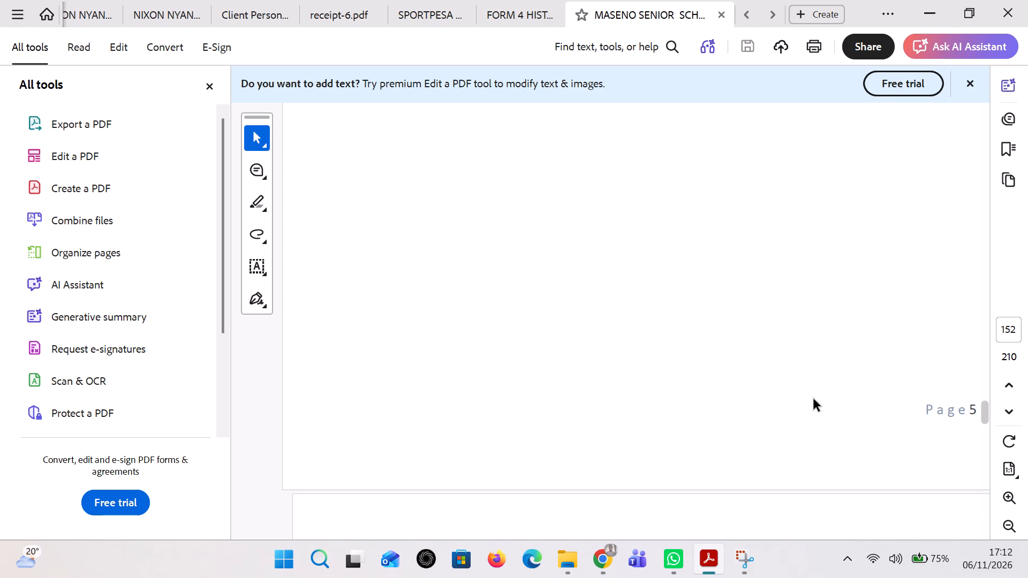
{"action": "key", "text": "Down"}
{"action": "key", "text": "Down"}
{"action": "key", "text": "Down"}
{"action": "key", "text": "Down"}
{"action": "key", "text": "Down"}
{"action": "key", "text": "Down"}
{"action": "key", "text": "Down"}
{"action": "key", "text": "Down"}
{"action": "key", "text": "Down"}
{"action": "key", "text": "Down"}
{"action": "key", "text": "Down"}
{"action": "key", "text": "Down"}
{"action": "key", "text": "Down"}
{"action": "key", "text": "Down"}
{"action": "key", "text": "Down"}
{"action": "key", "text": "Down"}
{"action": "key", "text": "Down"}
{"action": "key", "text": "Down"}
{"action": "key", "text": "Down"}
{"action": "key", "text": "Down"}
{"action": "key", "text": "Down"}
{"action": "key", "text": "Down"}
{"action": "key", "text": "Down"}
{"action": "key", "text": "Down"}
{"action": "key", "text": "Down"}
{"action": "key", "text": "Down"}
{"action": "key", "text": "Down"}
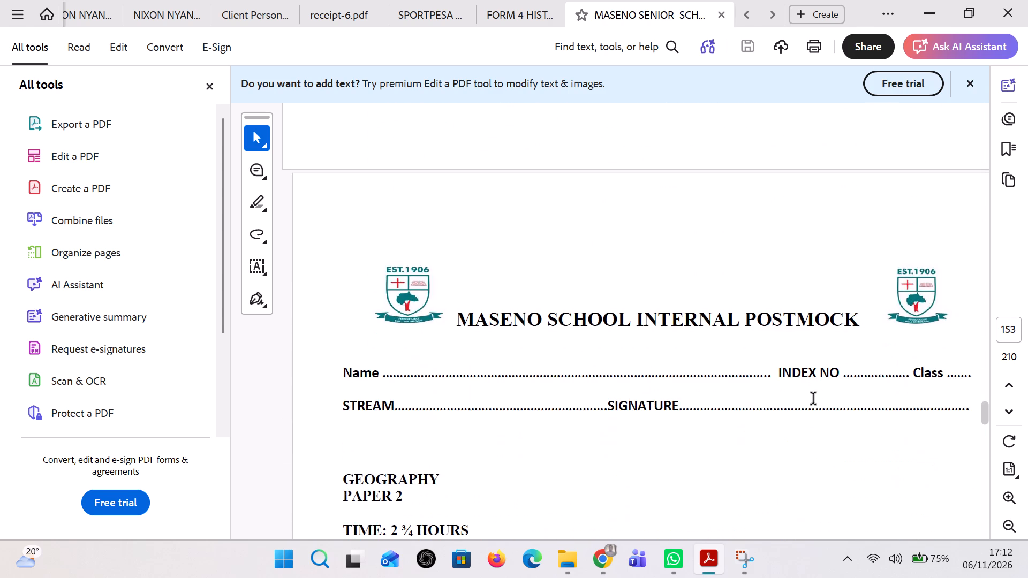
Read down the Geography Paper 2 cover page on page 153 through the instructions for sections A and B.
{"action": "key", "text": "Down"}
{"action": "key", "text": "Down"}
{"action": "key", "text": "Down"}
{"action": "key", "text": "Down"}
{"action": "key", "text": "Down"}
{"action": "key", "text": "Down"}
{"action": "key", "text": "Down"}
{"action": "key", "text": "Down"}
{"action": "key", "text": "Down"}
{"action": "key", "text": "Down"}
{"action": "key", "text": "Down"}
{"action": "key", "text": "Down"}
{"action": "key", "text": "Down"}
{"action": "key", "text": "Down"}
{"action": "key", "text": "Down"}
{"action": "key", "text": "Down"}
{"action": "key", "text": "Down"}
{"action": "key", "text": "Down"}
{"action": "key", "text": "Down"}
{"action": "key", "text": "Down"}
{"action": "key", "text": "Down"}
{"action": "key", "text": "Down"}
{"action": "key", "text": "Down"}
{"action": "key", "text": "Down"}
{"action": "key", "text": "Down"}
{"action": "key", "text": "Down"}
{"action": "key", "text": "Down"}
{"action": "key", "text": "Down"}
{"action": "key", "text": "Down"}
{"action": "key", "text": "Down"}
{"action": "key", "text": "Down"}
{"action": "key", "text": "Down"}
{"action": "key", "text": "Down"}
{"action": "key", "text": "Down"}
{"action": "key", "text": "Down"}
{"action": "key", "text": "Down"}
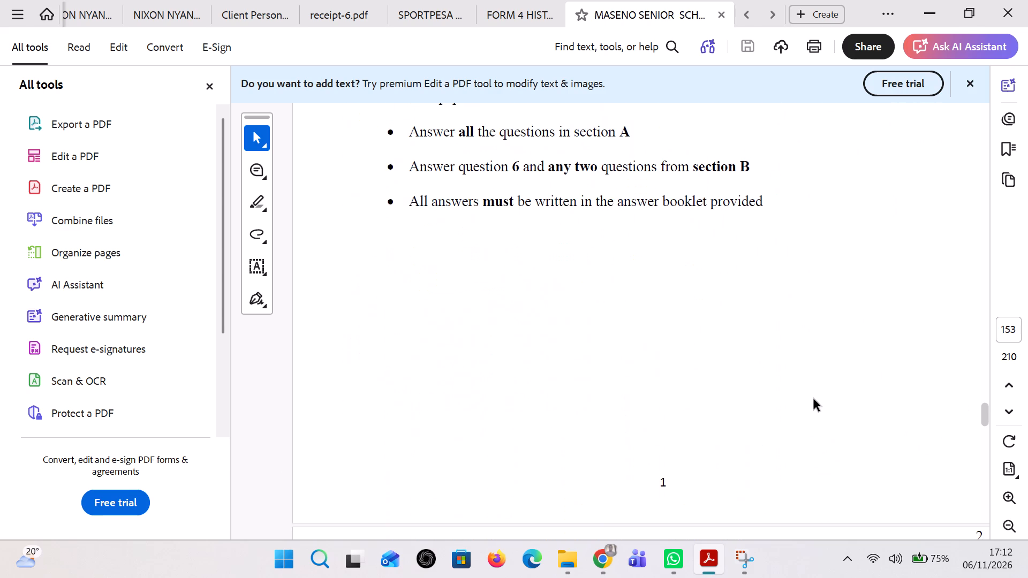
{"action": "key", "text": "Down"}
{"action": "key", "text": "Down"}
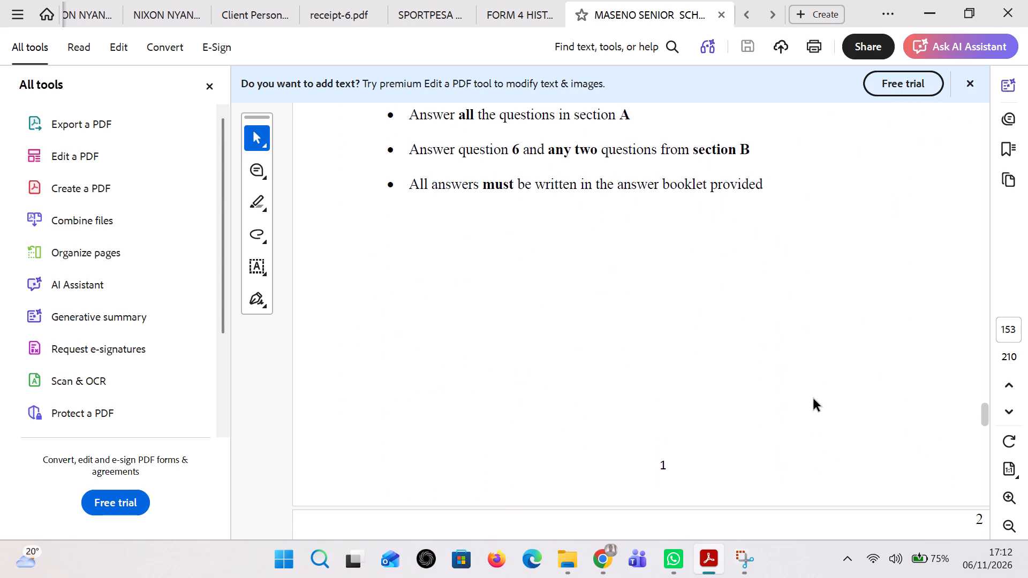
{"action": "key", "text": "Down"}
{"action": "key", "text": "Down"}
Look back at the end of the preceding geography paper on page 152, including question 10 on glaciers.
{"action": "key", "text": "Up"}
{"action": "key", "text": "Up"}
{"action": "key", "text": "Up"}
{"action": "key", "text": "Up"}
{"action": "key", "text": "Up"}
{"action": "key", "text": "Up"}
{"action": "key", "text": "Up"}
{"action": "key", "text": "Up"}
{"action": "key", "text": "Up"}
{"action": "key", "text": "Up"}
{"action": "key", "text": "Up"}
{"action": "key", "text": "Up"}
{"action": "key", "text": "Up"}
{"action": "key", "text": "Up"}
{"action": "key", "text": "Up"}
{"action": "key", "text": "Up"}
{"action": "key", "text": "Up"}
{"action": "key", "text": "Up"}
{"action": "key", "text": "Up"}
{"action": "key", "text": "Up"}
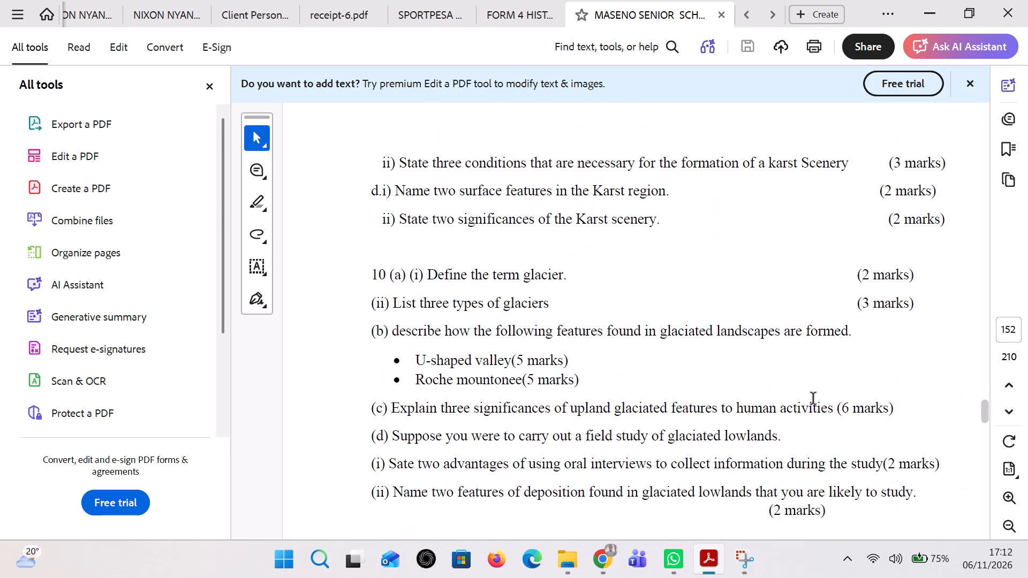
Examine question 9 on wind erosion and question 8 parts (c) and (d) on vegetation, on page 151.
{"action": "key", "text": "Up"}
{"action": "key", "text": "Up"}
{"action": "key", "text": "Up"}
{"action": "key", "text": "Up"}
{"action": "key", "text": "Up"}
{"action": "key", "text": "Up"}
{"action": "key", "text": "Up"}
{"action": "key", "text": "Up"}
{"action": "key", "text": "Up"}
{"action": "key", "text": "Up"}
{"action": "key", "text": "Up"}
{"action": "key", "text": "Up"}
{"action": "key", "text": "Up"}
{"action": "key", "text": "Up"}
{"action": "key", "text": "Up"}
{"action": "key", "text": "Up"}
{"action": "key", "text": "Up"}
{"action": "key", "text": "Up"}
{"action": "key", "text": "Up"}
{"action": "key", "text": "Up"}
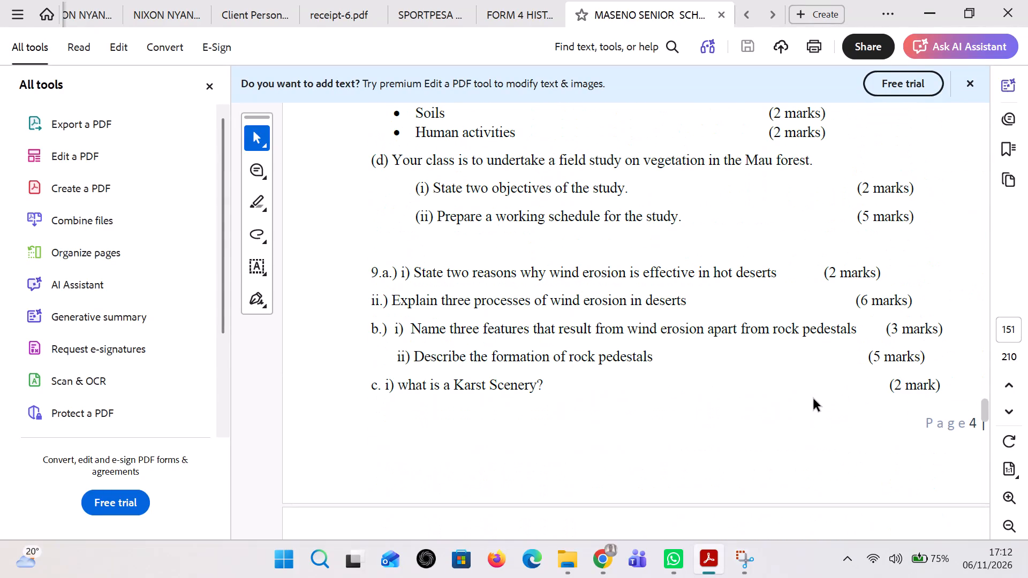
{"action": "key", "text": "Up"}
{"action": "key", "text": "Up"}
{"action": "key", "text": "Up"}
{"action": "key", "text": "Up"}
{"action": "key", "text": "Up"}
{"action": "key", "text": "Up"}
{"action": "key", "text": "Up"}
{"action": "key", "text": "Up"}
{"action": "key", "text": "Up"}
{"action": "key", "text": "Up"}
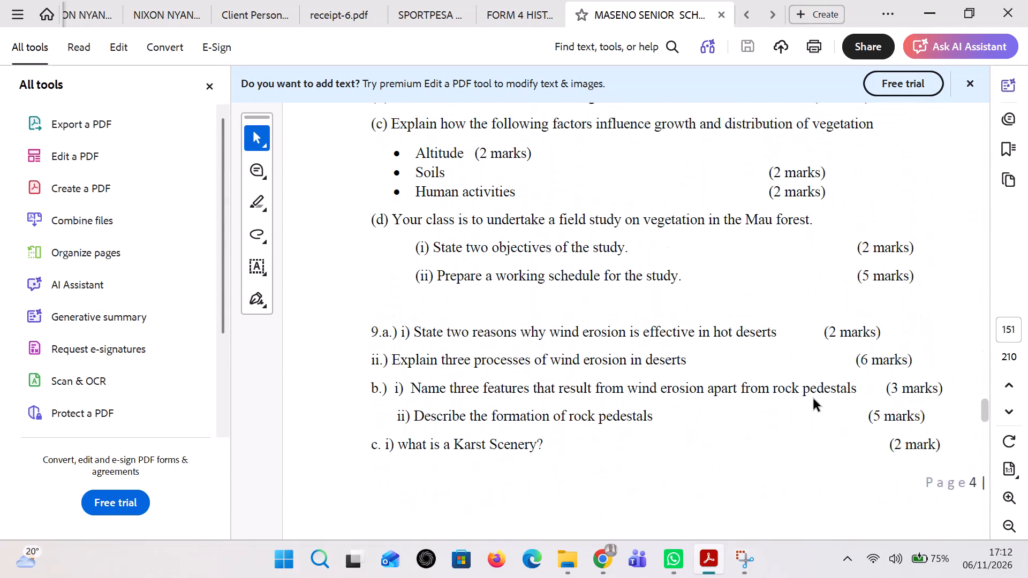
{"action": "key", "text": "Up"}
{"action": "key", "text": "Up"}
{"action": "key", "text": "Up"}
{"action": "key", "text": "Up"}
{"action": "key", "text": "Up"}
{"action": "key", "text": "Up"}
{"action": "key", "text": "Up"}
{"action": "key", "text": "Up"}
{"action": "key", "text": "Up"}
{"action": "key", "text": "Up"}
{"action": "key", "text": "Up"}
{"action": "key", "text": "Up"}
{"action": "key", "text": "Up"}
{"action": "key", "text": "Up"}
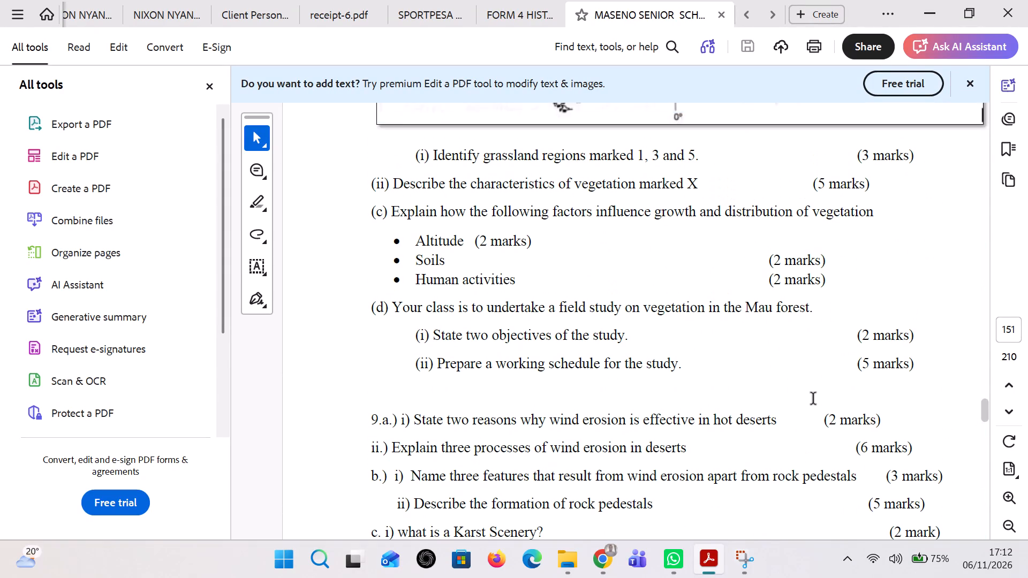
Examine the world vegetation regions map for question 8 on page 151.
{"action": "key", "text": "Up"}
{"action": "key", "text": "Up"}
{"action": "key", "text": "Up"}
{"action": "key", "text": "Up"}
{"action": "key", "text": "Up"}
{"action": "key", "text": "Up"}
{"action": "key", "text": "Up"}
{"action": "key", "text": "Up"}
{"action": "key", "text": "Up"}
{"action": "key", "text": "Up"}
{"action": "key", "text": "Up"}
{"action": "key", "text": "Up"}
{"action": "key", "text": "Up"}
{"action": "key", "text": "Up"}
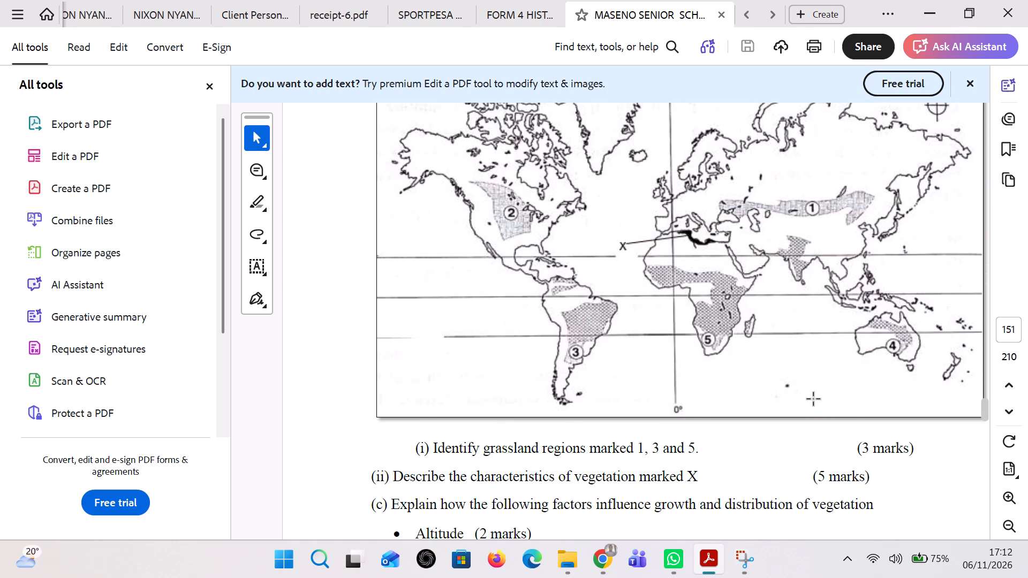
Look back to page 150 to examine the start of question 8 on vegetation and the faulting questions before it.
{"action": "key", "text": "Up"}
{"action": "key", "text": "Up"}
{"action": "key", "text": "Up"}
{"action": "key", "text": "Up"}
{"action": "key", "text": "Up"}
{"action": "key", "text": "Up"}
{"action": "key", "text": "Up"}
{"action": "key", "text": "Up"}
{"action": "key", "text": "Up"}
{"action": "key", "text": "Up"}
{"action": "key", "text": "Up"}
{"action": "key", "text": "Up"}
{"action": "key", "text": "Up"}
{"action": "key", "text": "Up"}
{"action": "key", "text": "Up"}
{"action": "key", "text": "Up"}
{"action": "key", "text": "Up"}
{"action": "key", "text": "Up"}
{"action": "key", "text": "Up"}
{"action": "key", "text": "Up"}
{"action": "key", "text": "Up"}
{"action": "key", "text": "Up"}
{"action": "key", "text": "Up"}
{"action": "key", "text": "Up"}
{"action": "key", "text": "Up"}
{"action": "key", "text": "Up"}
{"action": "key", "text": "Up"}
{"action": "key", "text": "Up"}
{"action": "key", "text": "Up"}
{"action": "key", "text": "Up"}
{"action": "key", "text": "Up"}
{"action": "key", "text": "Up"}
{"action": "key", "text": "Up"}
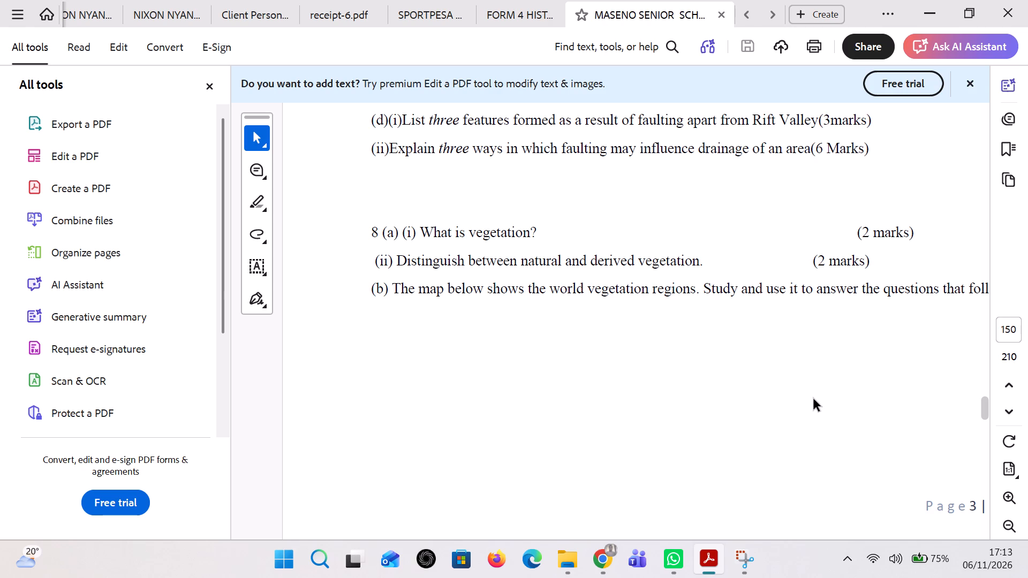
Examine question 7 on faulting with its fault diagram, and parts (e) and (f) of question 6, on page 150.
{"action": "key", "text": "Up"}
{"action": "key", "text": "Up"}
{"action": "key", "text": "Up"}
{"action": "key", "text": "Up"}
{"action": "key", "text": "Up"}
{"action": "key", "text": "Up"}
{"action": "key", "text": "Up"}
{"action": "key", "text": "Up"}
{"action": "key", "text": "Up"}
{"action": "key", "text": "Up"}
{"action": "key", "text": "Up"}
{"action": "key", "text": "Up"}
{"action": "key", "text": "Up"}
{"action": "key", "text": "Up"}
{"action": "key", "text": "Up"}
{"action": "key", "text": "Up"}
{"action": "key", "text": "Up"}
{"action": "key", "text": "Up"}
{"action": "key", "text": "Up"}
{"action": "key", "text": "Up"}
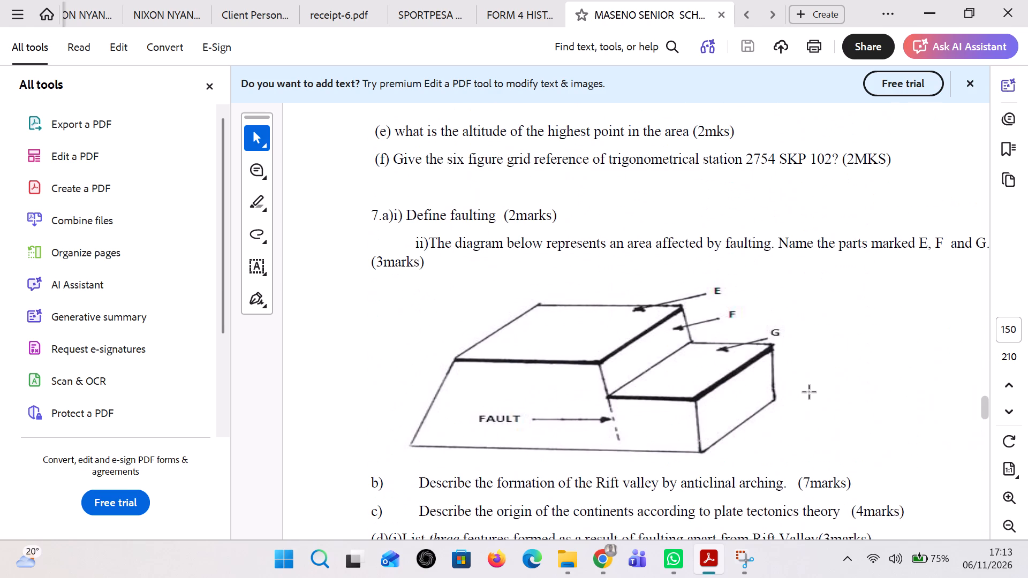
{"action": "key", "text": "Up"}
{"action": "key", "text": "Up"}
{"action": "key", "text": "Up"}
{"action": "key", "text": "Up"}
{"action": "key", "text": "Up"}
{"action": "key", "text": "Up"}
{"action": "key", "text": "Up"}
{"action": "key", "text": "Up"}
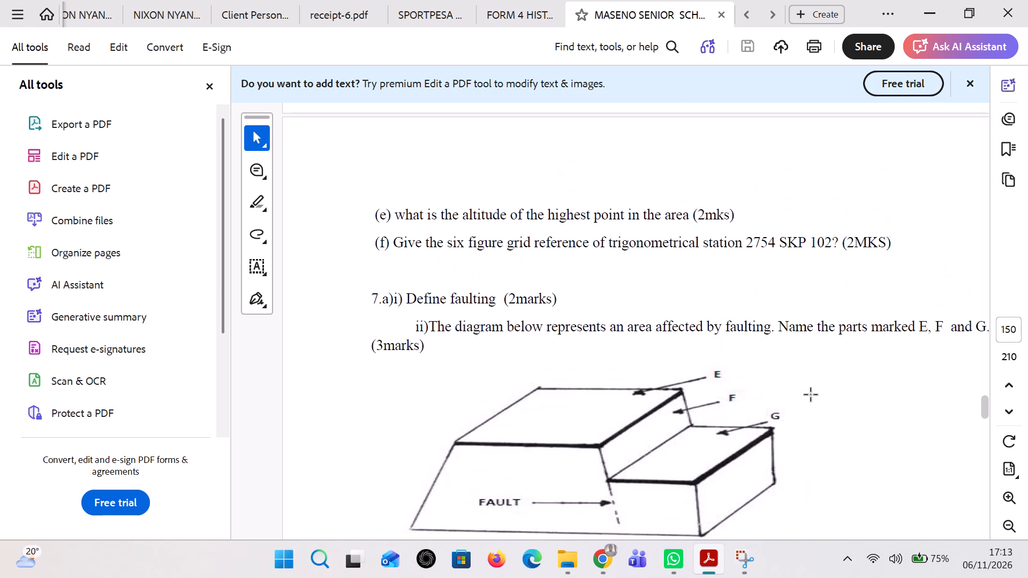
Look back to page 149 to examine Section A and the Kipkabus map question that starts Section B.
{"action": "key", "text": "Up"}
{"action": "key", "text": "Up"}
{"action": "key", "text": "Up"}
{"action": "key", "text": "Up"}
{"action": "key", "text": "Up"}
{"action": "key", "text": "Up"}
{"action": "key", "text": "Up"}
{"action": "key", "text": "Up"}
{"action": "key", "text": "Up"}
{"action": "key", "text": "Up"}
{"action": "key", "text": "Up"}
{"action": "key", "text": "Up"}
{"action": "key", "text": "Up"}
{"action": "key", "text": "Up"}
{"action": "key", "text": "Up"}
{"action": "key", "text": "Up"}
{"action": "key", "text": "Up"}
{"action": "key", "text": "Up"}
{"action": "key", "text": "Up"}
{"action": "key", "text": "Up"}
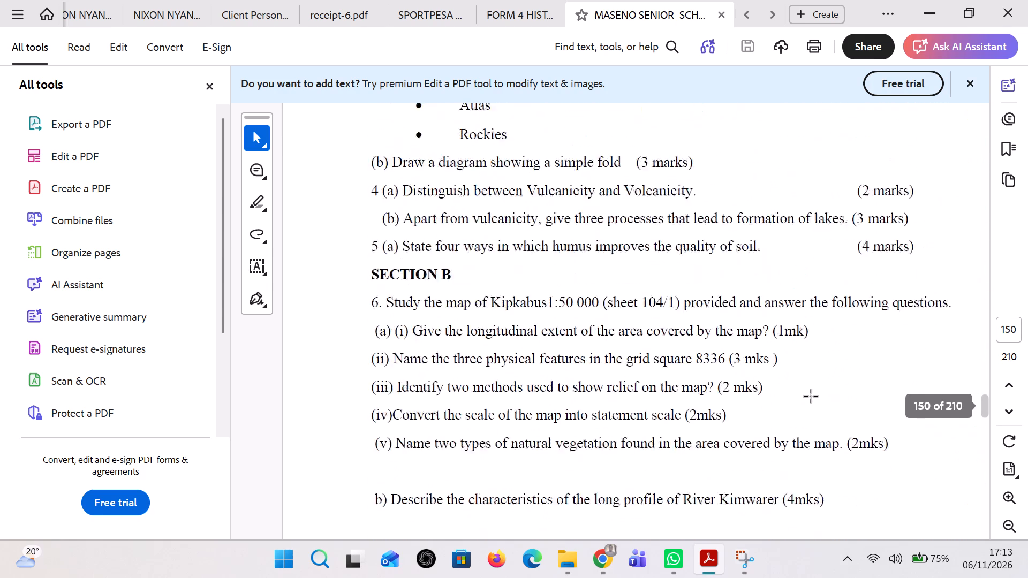
{"action": "key", "text": "Up"}
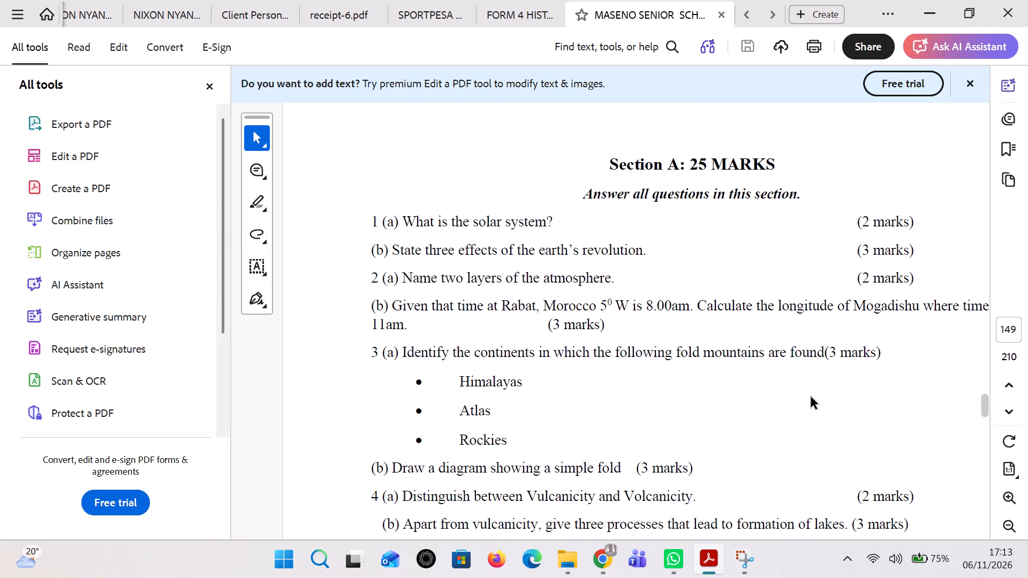
Review the geography paper forward from Section A on page 149 to the faulting and vegetation questions on page 150.
{"action": "key", "text": "Down"}
{"action": "key", "text": "Down"}
{"action": "key", "text": "Down"}
{"action": "key", "text": "Down"}
{"action": "key", "text": "Down"}
{"action": "key", "text": "Down"}
{"action": "key", "text": "Down"}
{"action": "key", "text": "Down"}
{"action": "key", "text": "Down"}
{"action": "key", "text": "Down"}
{"action": "key", "text": "Down"}
{"action": "key", "text": "Down"}
{"action": "key", "text": "Down"}
{"action": "key", "text": "Down"}
{"action": "key", "text": "Down"}
{"action": "key", "text": "Down"}
{"action": "key", "text": "Down"}
{"action": "key", "text": "Down"}
{"action": "key", "text": "Down"}
{"action": "key", "text": "Down"}
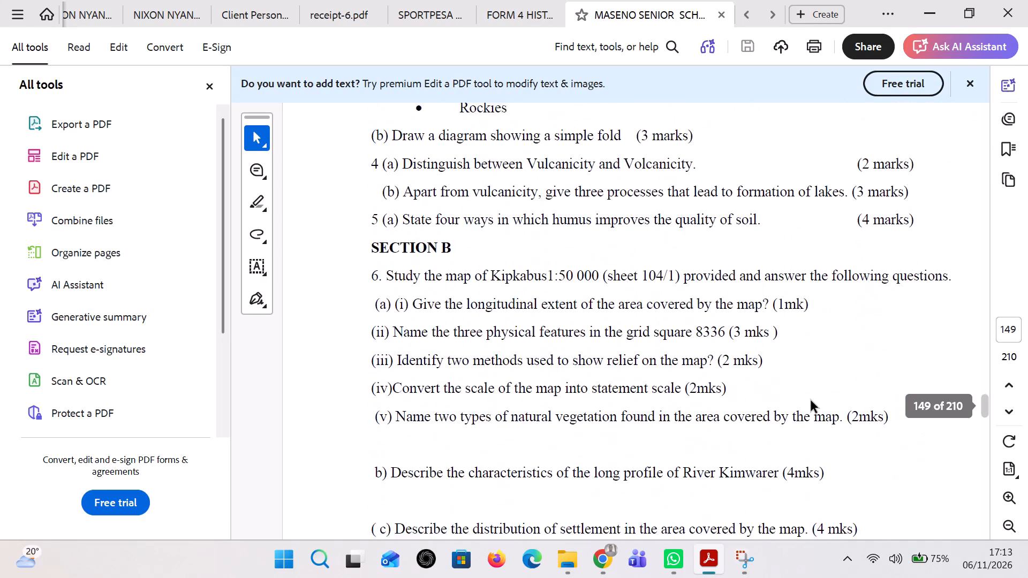
{"action": "key", "text": "Down"}
{"action": "key", "text": "Down"}
{"action": "key", "text": "Down"}
{"action": "key", "text": "Down"}
{"action": "key", "text": "Down"}
{"action": "key", "text": "Down"}
{"action": "key", "text": "Down"}
{"action": "key", "text": "Down"}
{"action": "key", "text": "Down"}
{"action": "key", "text": "Down"}
{"action": "key", "text": "Down"}
{"action": "key", "text": "Down"}
{"action": "key", "text": "Down"}
{"action": "key", "text": "Down"}
{"action": "key", "text": "Down"}
{"action": "key", "text": "Down"}
{"action": "key", "text": "Down"}
{"action": "key", "text": "Down"}
{"action": "key", "text": "Down"}
{"action": "key", "text": "Down"}
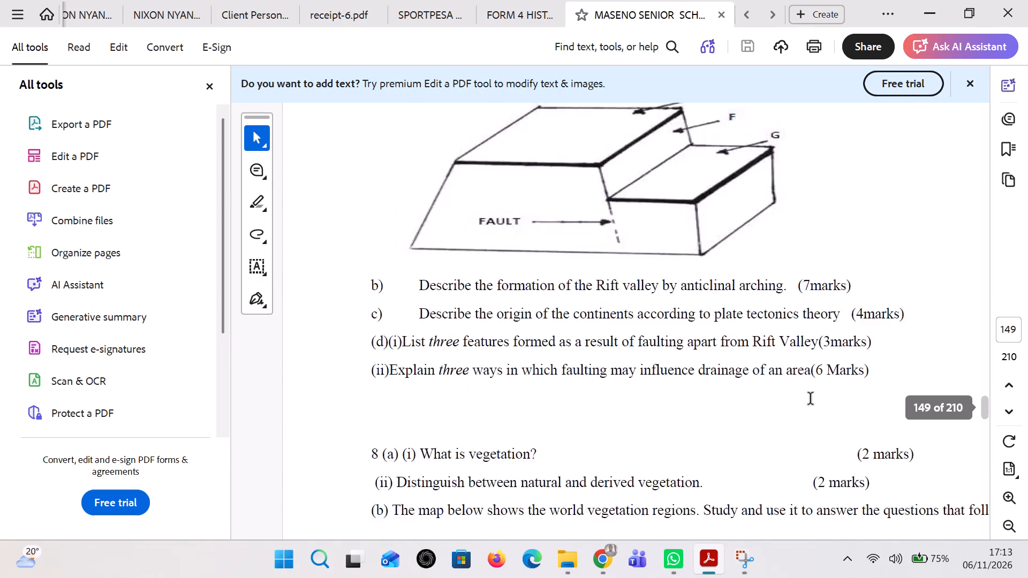
Review the rest of the geography paper up to its end at question 10 on glaciers, page 152.
{"action": "key", "text": "Down"}
{"action": "key", "text": "Down"}
{"action": "key", "text": "Down"}
{"action": "key", "text": "Down"}
{"action": "key", "text": "Down"}
{"action": "key", "text": "Down"}
{"action": "key", "text": "Down"}
{"action": "key", "text": "Down"}
{"action": "key", "text": "Down"}
{"action": "key", "text": "Down"}
{"action": "key", "text": "Down"}
{"action": "key", "text": "Down"}
{"action": "key", "text": "Down"}
{"action": "key", "text": "Down"}
{"action": "key", "text": "Down"}
{"action": "key", "text": "Down"}
{"action": "key", "text": "Down"}
{"action": "key", "text": "Down"}
{"action": "key", "text": "Down"}
{"action": "key", "text": "Down"}
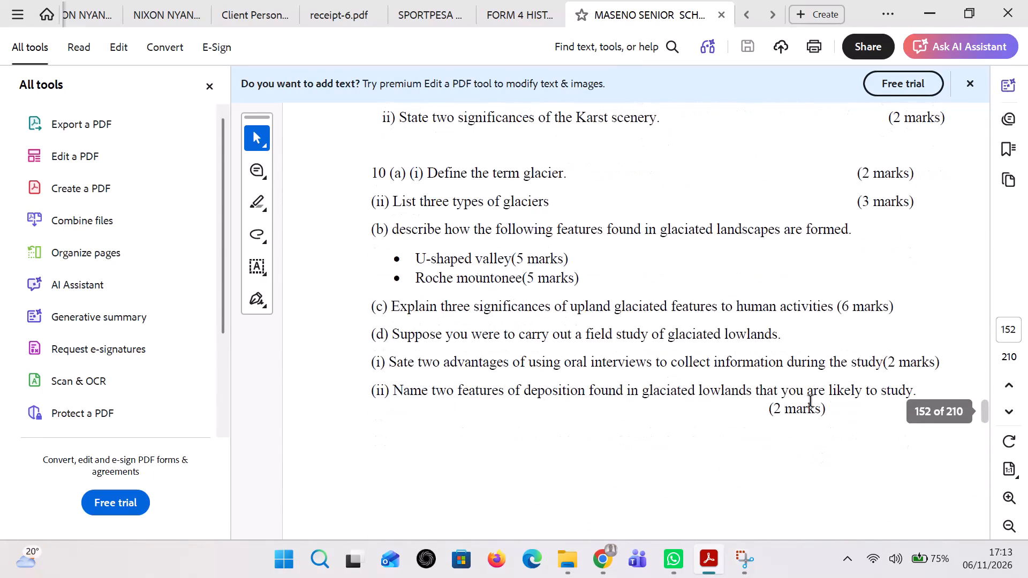
Examine the Geography Paper 2 cover and its instructions to candidates on page 153.
{"action": "key", "text": "Down"}
{"action": "key", "text": "Down"}
{"action": "key", "text": "Down"}
{"action": "key", "text": "Down"}
{"action": "key", "text": "Down"}
{"action": "key", "text": "Down"}
{"action": "key", "text": "Down"}
{"action": "key", "text": "Down"}
{"action": "key", "text": "Down"}
{"action": "key", "text": "Down"}
{"action": "key", "text": "Down"}
{"action": "key", "text": "Down"}
{"action": "key", "text": "Down"}
{"action": "key", "text": "Down"}
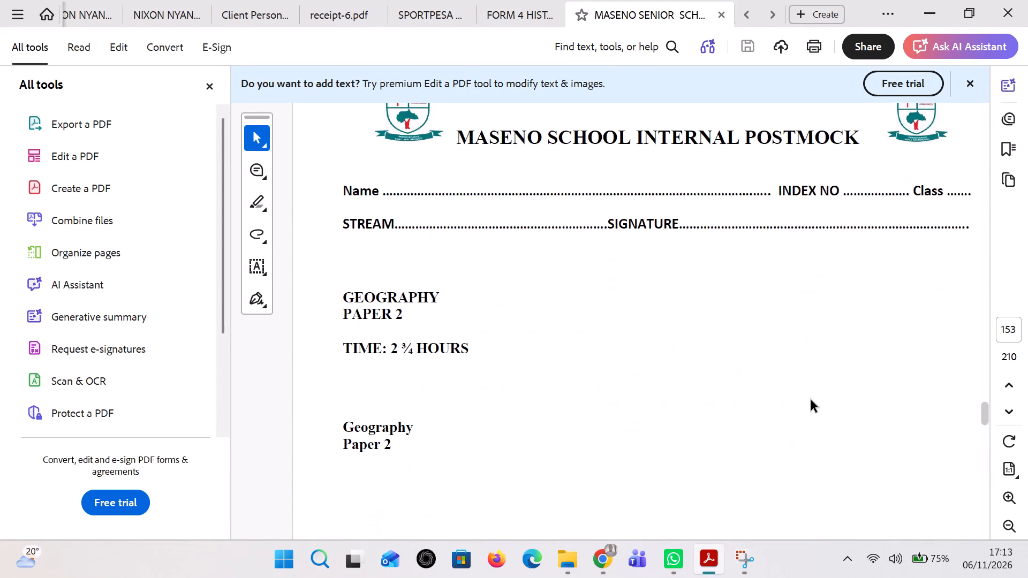
{"action": "key", "text": "Down"}
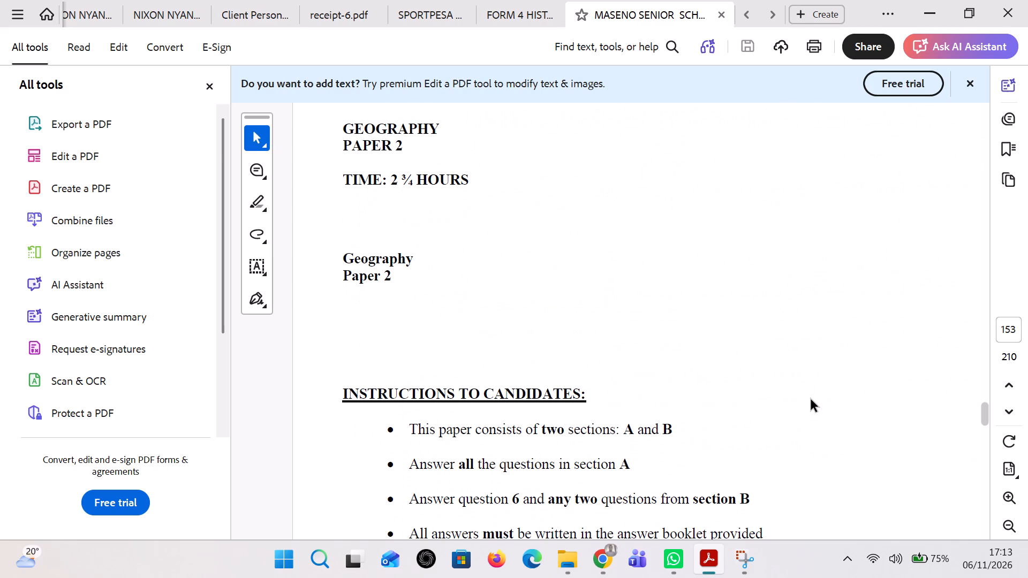
Look back at the top of the Geography Paper 2 cover on page 153, including the school heading and candidate detail lines.
{"action": "key", "text": "Up"}
{"action": "key", "text": "Up"}
{"action": "key", "text": "Up"}
{"action": "key", "text": "Up"}
{"action": "key", "text": "Up"}
{"action": "key", "text": "Up"}
{"action": "key", "text": "Up"}
{"action": "key", "text": "Up"}
{"action": "key", "text": "Up"}
{"action": "key", "text": "Up"}
{"action": "key", "text": "Up"}
{"action": "key", "text": "Up"}
{"action": "key", "text": "Up"}
{"action": "key", "text": "Up"}
{"action": "key", "text": "Up"}
{"action": "key", "text": "Up"}
{"action": "key", "text": "Up"}
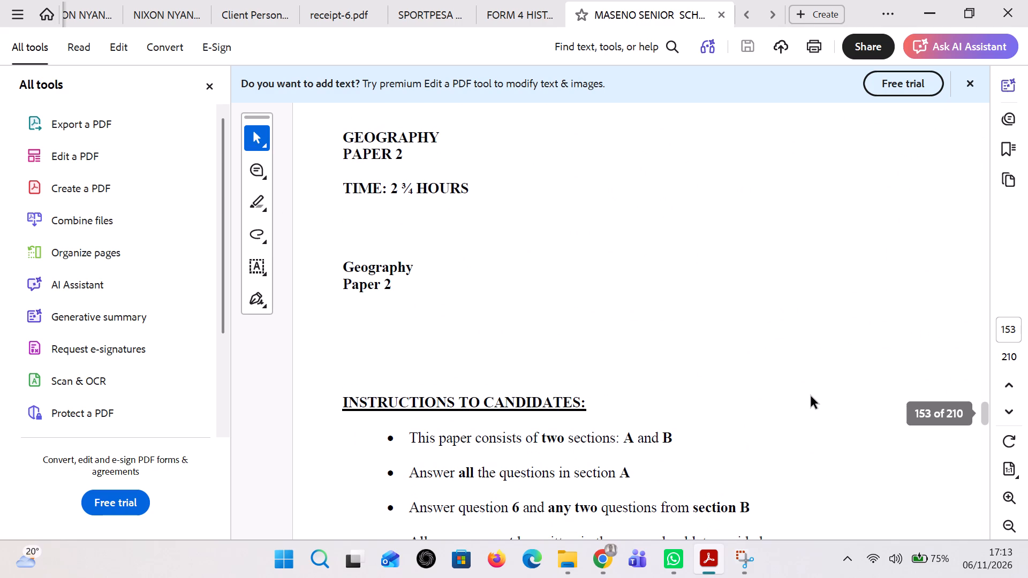
{"action": "key", "text": "Up"}
{"action": "key", "text": "Up"}
{"action": "key", "text": "Up"}
{"action": "key", "text": "Up"}
{"action": "key", "text": "Up"}
{"action": "key", "text": "Up"}
{"action": "key", "text": "Up"}
{"action": "key", "text": "Up"}
{"action": "key", "text": "Up"}
{"action": "key", "text": "Up"}
{"action": "key", "text": "Up"}
{"action": "key", "text": "Up"}
{"action": "key", "text": "Up"}
{"action": "key", "text": "Up"}
{"action": "key", "text": "Up"}
{"action": "key", "text": "Up"}
{"action": "key", "text": "Up"}
{"action": "key", "text": "Up"}
{"action": "key", "text": "Up"}
{"action": "key", "text": "Up"}
{"action": "key", "text": "Up"}
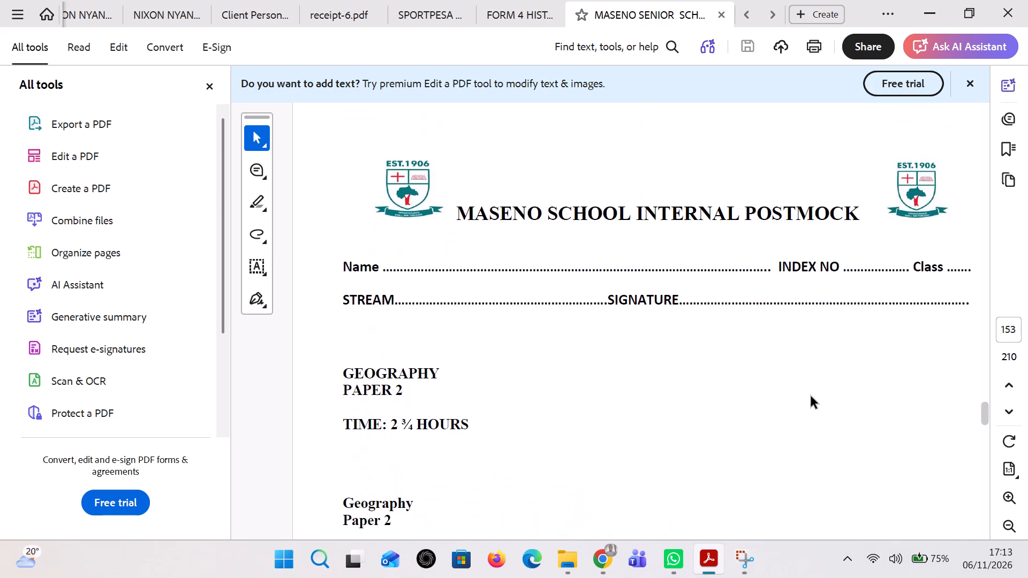
Look back over page 152 to recheck question 10 on glaciers and the Karst scenery parts above it.
{"action": "key", "text": "Up"}
{"action": "key", "text": "Up"}
{"action": "key", "text": "Up"}
{"action": "key", "text": "Up"}
{"action": "key", "text": "Up"}
{"action": "key", "text": "Up"}
{"action": "key", "text": "Up"}
{"action": "key", "text": "Up"}
{"action": "key", "text": "Up"}
{"action": "key", "text": "Up"}
{"action": "key", "text": "Up"}
{"action": "key", "text": "Up"}
{"action": "key", "text": "Up"}
{"action": "key", "text": "Up"}
{"action": "key", "text": "Up"}
{"action": "key", "text": "Up"}
{"action": "key", "text": "Up"}
{"action": "key", "text": "Up"}
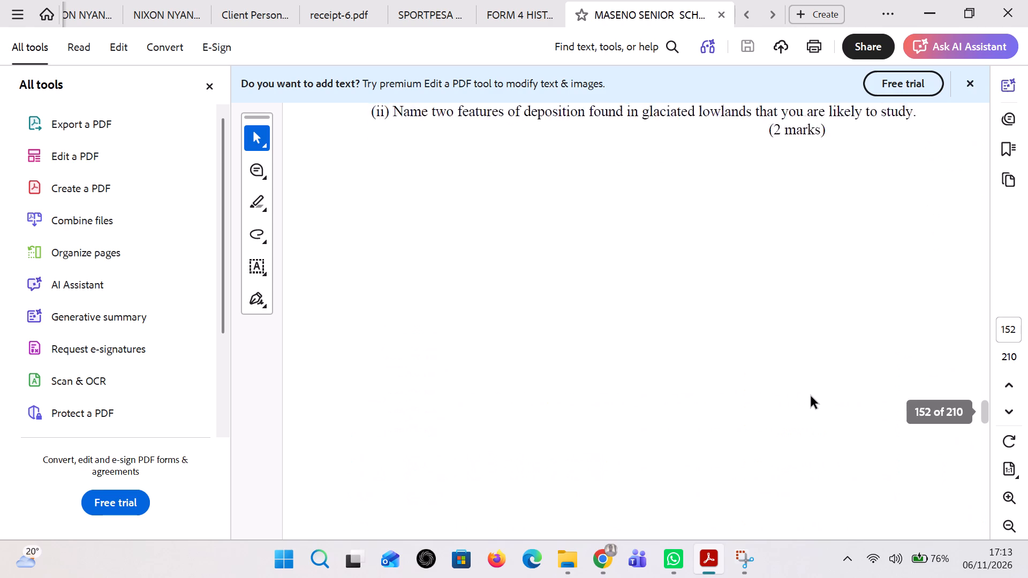
{"action": "key", "text": "Up"}
{"action": "key", "text": "Up"}
{"action": "key", "text": "Up"}
{"action": "key", "text": "Up"}
{"action": "key", "text": "Up"}
{"action": "key", "text": "Up"}
{"action": "key", "text": "Up"}
{"action": "key", "text": "Up"}
{"action": "key", "text": "Up"}
{"action": "key", "text": "Up"}
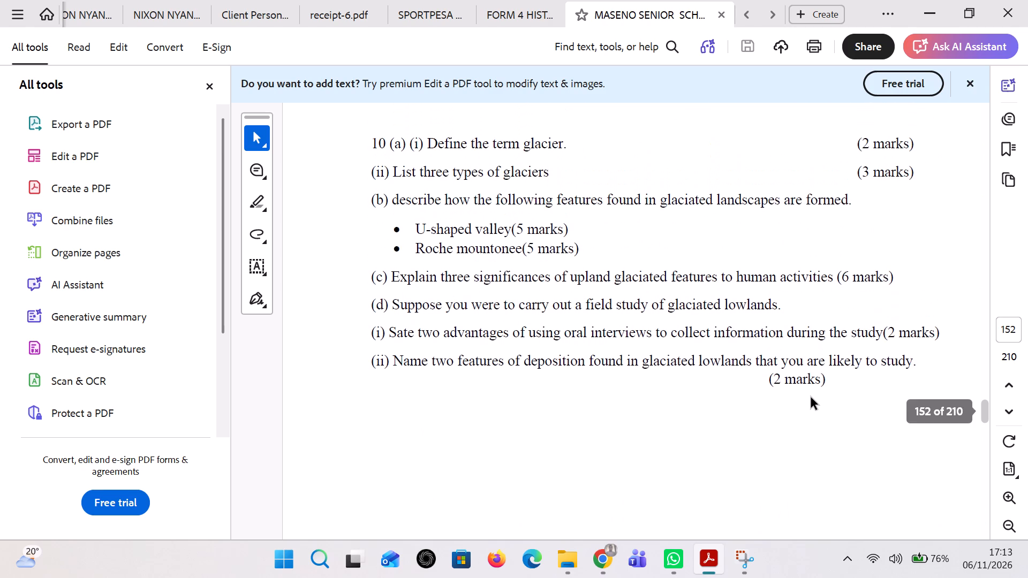
{"action": "key", "text": "Up"}
{"action": "key", "text": "Up"}
{"action": "key", "text": "Up"}
{"action": "key", "text": "Up"}
{"action": "key", "text": "Up"}
{"action": "key", "text": "Up"}
{"action": "key", "text": "Up"}
{"action": "key", "text": "Up"}
{"action": "key", "text": "Up"}
{"action": "key", "text": "Up"}
{"action": "key", "text": "Up"}
{"action": "key", "text": "Up"}
{"action": "key", "text": "Up"}
{"action": "key", "text": "Up"}
{"action": "key", "text": "Up"}
{"action": "key", "text": "Up"}
{"action": "key", "text": "Up"}
{"action": "key", "text": "Up"}
{"action": "key", "text": "Up"}
{"action": "key", "text": "Up"}
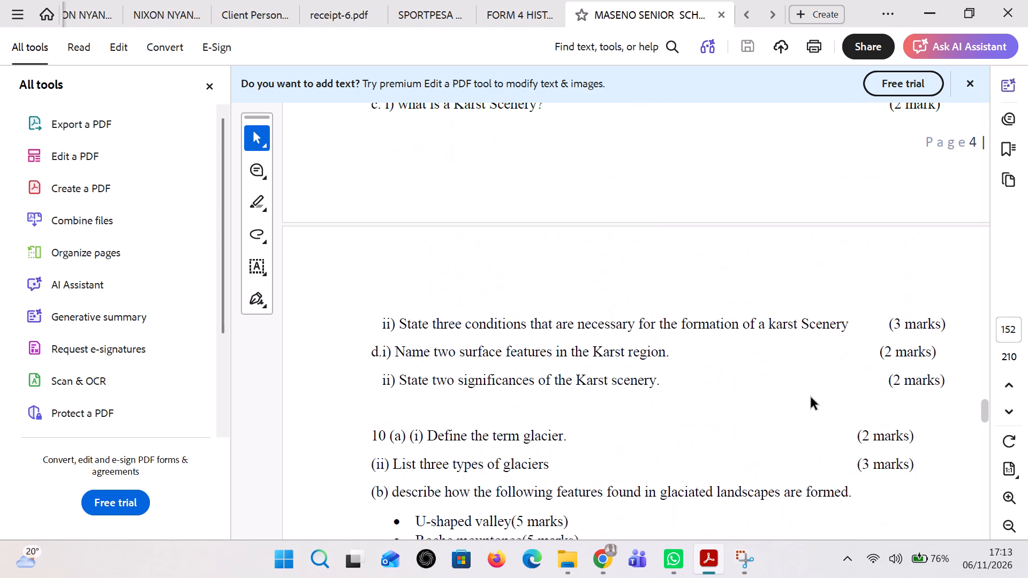
Look back to page 151 to examine question 9 on wind erosion and the Mau forest vegetation field study.
{"action": "key", "text": "Up"}
{"action": "key", "text": "Up"}
{"action": "key", "text": "Up"}
{"action": "key", "text": "Up"}
{"action": "key", "text": "Up"}
{"action": "key", "text": "Up"}
{"action": "key", "text": "Up"}
{"action": "key", "text": "Up"}
{"action": "key", "text": "Up"}
{"action": "key", "text": "Up"}
{"action": "key", "text": "Up"}
{"action": "key", "text": "Up"}
{"action": "key", "text": "Up"}
{"action": "key", "text": "Up"}
{"action": "key", "text": "Up"}
{"action": "key", "text": "Up"}
{"action": "key", "text": "Up"}
{"action": "key", "text": "Up"}
{"action": "key", "text": "Up"}
{"action": "key", "text": "Up"}
{"action": "key", "text": "Up"}
{"action": "key", "text": "Up"}
{"action": "key", "text": "Up"}
{"action": "key", "text": "Up"}
{"action": "key", "text": "Up"}
{"action": "key", "text": "Up"}
{"action": "key", "text": "Up"}
{"action": "key", "text": "Up"}
{"action": "key", "text": "Up"}
{"action": "key", "text": "Up"}
{"action": "key", "text": "Up"}
{"action": "key", "text": "Up"}
{"action": "key", "text": "Up"}
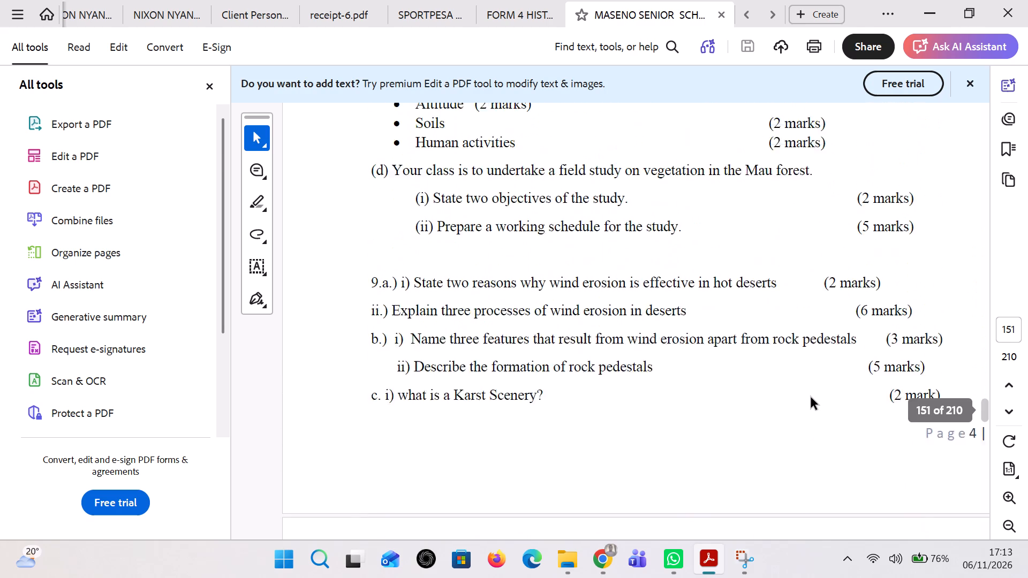
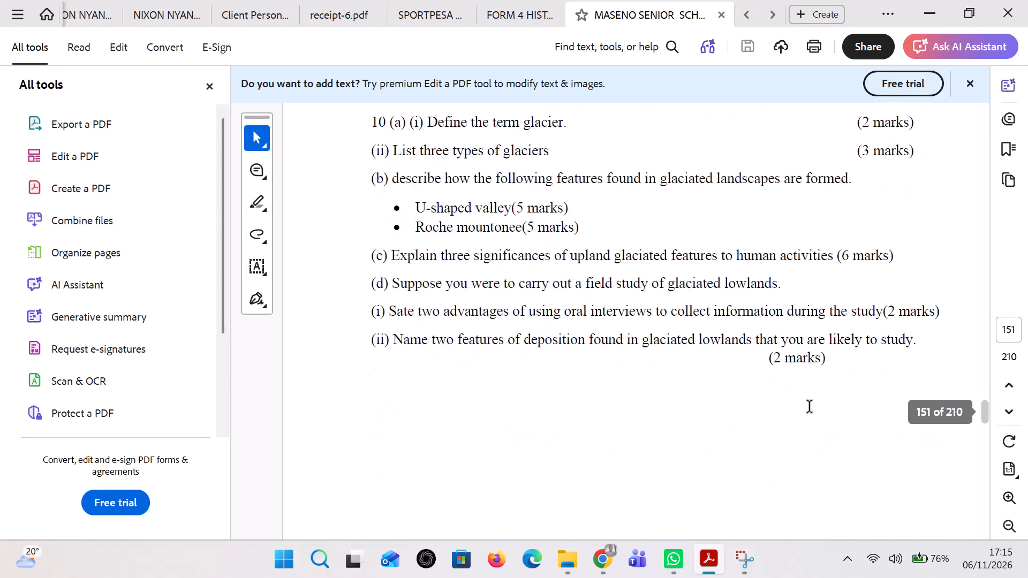
Read on from question 10 on glaciers, past the Geography Paper 2 cover, to questions 2 to 4 on page 154.
{"action": "key", "text": "Down"}
{"action": "key", "text": "Down"}
{"action": "key", "text": "Down"}
{"action": "key", "text": "Down"}
{"action": "key", "text": "Down"}
{"action": "key", "text": "Down"}
{"action": "key", "text": "Down"}
{"action": "key", "text": "Down"}
{"action": "key", "text": "Down"}
{"action": "key", "text": "Down"}
{"action": "key", "text": "Down"}
{"action": "key", "text": "Down"}
{"action": "key", "text": "Down"}
{"action": "key", "text": "Down"}
{"action": "key", "text": "Down"}
{"action": "key", "text": "Down"}
{"action": "key", "text": "Down"}
{"action": "key", "text": "Down"}
{"action": "key", "text": "Down"}
{"action": "key", "text": "Down"}
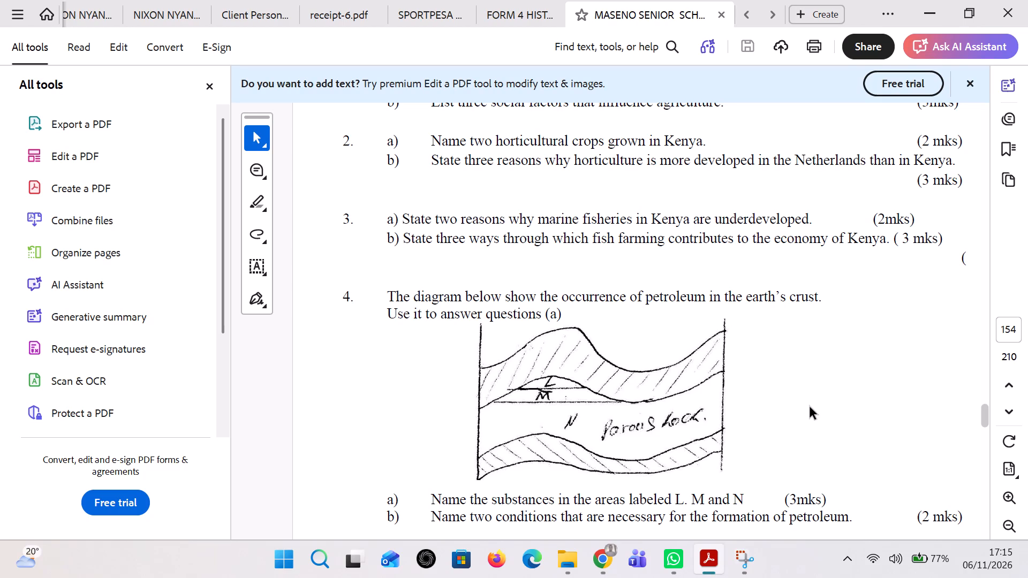
Examine the rest of page 154, covering the petroleum diagram parts and question 5 on environmental hazards and land pollution.
{"action": "key", "text": "Down"}
{"action": "key", "text": "Down"}
{"action": "key", "text": "Down"}
{"action": "key", "text": "Down"}
{"action": "key", "text": "Down"}
{"action": "key", "text": "Down"}
{"action": "key", "text": "Down"}
{"action": "key", "text": "Down"}
{"action": "key", "text": "Down"}
{"action": "key", "text": "Down"}
{"action": "key", "text": "Down"}
{"action": "key", "text": "Down"}
{"action": "key", "text": "Down"}
{"action": "key", "text": "Down"}
{"action": "key", "text": "Down"}
{"action": "key", "text": "Down"}
{"action": "key", "text": "Down"}
{"action": "key", "text": "Down"}
{"action": "key", "text": "Down"}
{"action": "key", "text": "Down"}
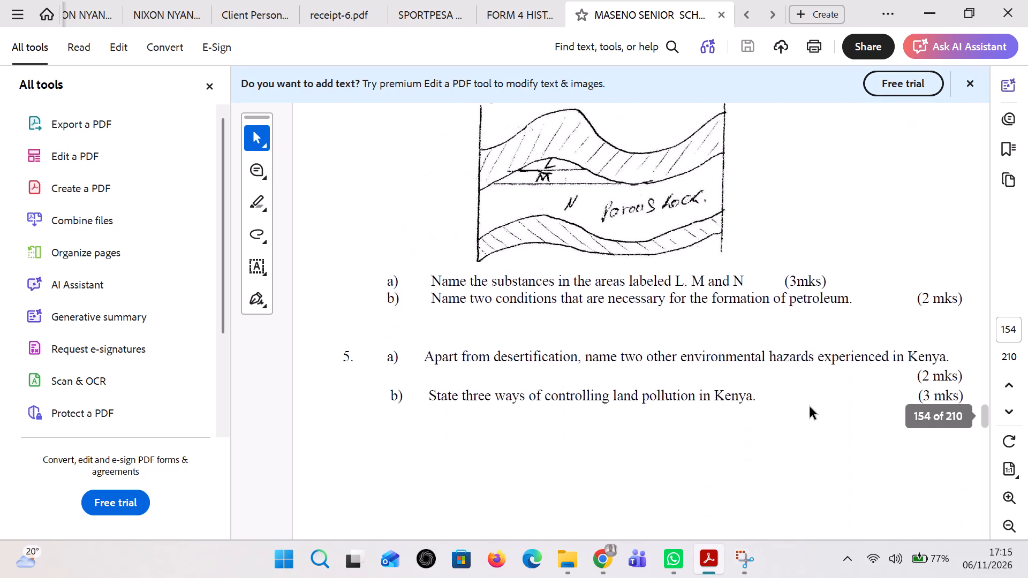
Read on through the imports and exports and forestry questions on page 155 to questions 8 and 9 on page 156.
{"action": "key", "text": "Down"}
{"action": "key", "text": "Down"}
{"action": "key", "text": "Down"}
{"action": "key", "text": "Down"}
{"action": "key", "text": "Down"}
{"action": "key", "text": "Down"}
{"action": "key", "text": "Down"}
{"action": "key", "text": "Down"}
{"action": "key", "text": "Down"}
{"action": "key", "text": "Down"}
{"action": "key", "text": "Down"}
{"action": "key", "text": "Down"}
{"action": "key", "text": "Down"}
{"action": "key", "text": "Down"}
{"action": "key", "text": "Down"}
{"action": "key", "text": "Down"}
{"action": "key", "text": "Down"}
{"action": "key", "text": "Down"}
{"action": "key", "text": "Down"}
{"action": "key", "text": "Down"}
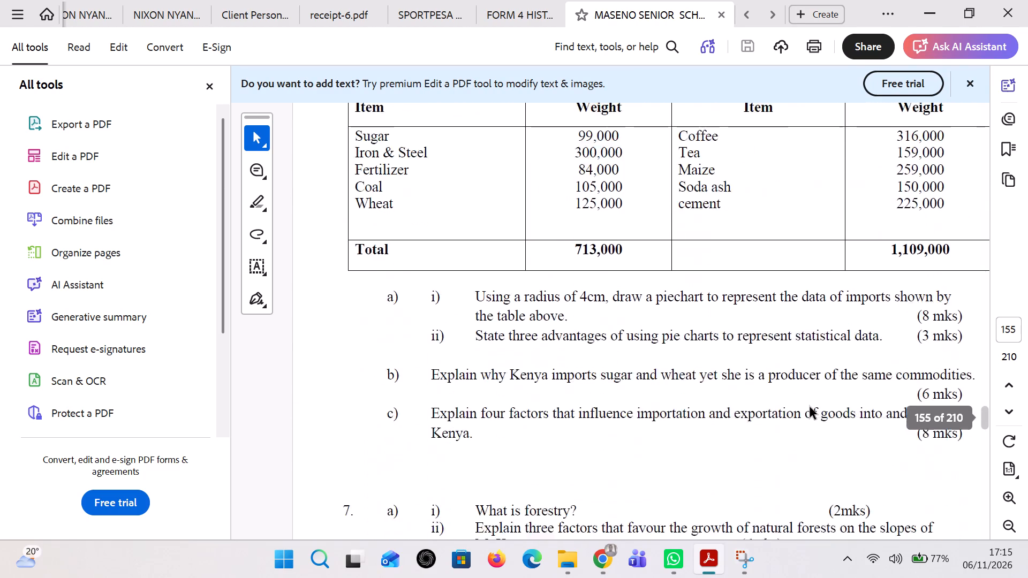
Look back up page 156 to recheck questions 8 and 9 on electric power and sugarcane, up to the page top.
{"action": "key", "text": "Up"}
{"action": "key", "text": "Up"}
{"action": "key", "text": "Up"}
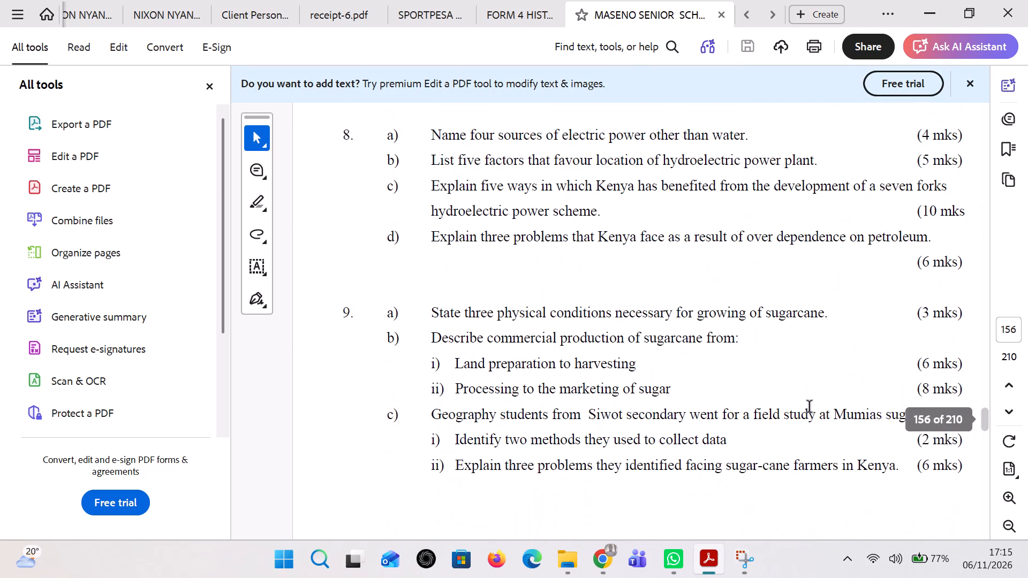
{"action": "key", "text": "Up"}
{"action": "key", "text": "Up"}
{"action": "key", "text": "Up"}
{"action": "key", "text": "Up"}
{"action": "key", "text": "Up"}
{"action": "key", "text": "Up"}
{"action": "key", "text": "Up"}
{"action": "key", "text": "Up"}
{"action": "key", "text": "Up"}
{"action": "key", "text": "Up"}
{"action": "key", "text": "Up"}
{"action": "key", "text": "Up"}
{"action": "key", "text": "Up"}
{"action": "key", "text": "Up"}
{"action": "key", "text": "Up"}
{"action": "key", "text": "Up"}
{"action": "key", "text": "Up"}
{"action": "key", "text": "Up"}
{"action": "key", "text": "Up"}
{"action": "key", "text": "Up"}
{"action": "key", "text": "Up"}
{"action": "key", "text": "Up"}
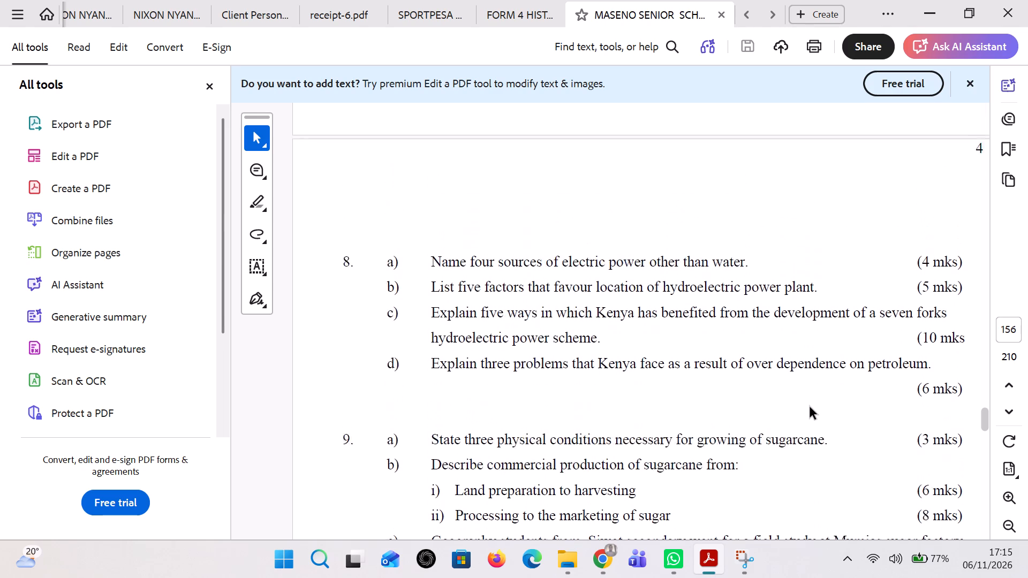
Look back to page 155 to recheck the Section B heading and question 6 with its imports and exports table.
{"action": "key", "text": "Up"}
{"action": "key", "text": "Up"}
{"action": "key", "text": "Up"}
{"action": "key", "text": "Up"}
{"action": "key", "text": "Up"}
{"action": "key", "text": "Up"}
{"action": "key", "text": "Up"}
{"action": "key", "text": "Up"}
{"action": "key", "text": "Up"}
{"action": "key", "text": "Up"}
{"action": "key", "text": "Up"}
{"action": "key", "text": "Up"}
{"action": "key", "text": "Up"}
{"action": "key", "text": "Up"}
{"action": "key", "text": "Up"}
{"action": "key", "text": "Up"}
{"action": "key", "text": "Up"}
{"action": "key", "text": "Up"}
{"action": "key", "text": "Up"}
{"action": "key", "text": "Up"}
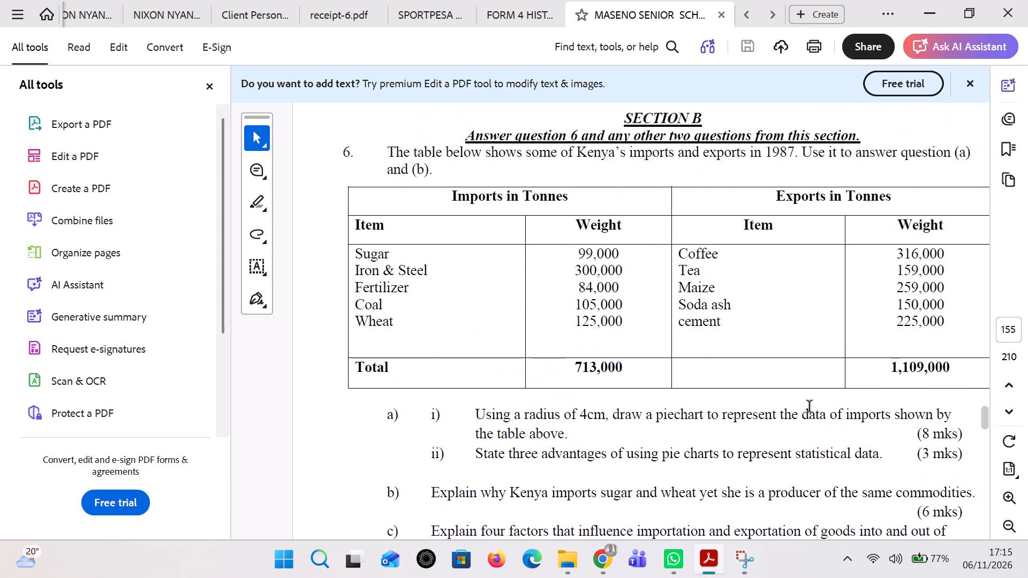
Look back to page 154 to recheck questions 3 and 4 on fisheries and the petroleum diagram.
{"action": "key", "text": "Up"}
{"action": "key", "text": "Up"}
{"action": "key", "text": "Up"}
{"action": "key", "text": "Up"}
{"action": "key", "text": "Up"}
{"action": "key", "text": "Up"}
{"action": "key", "text": "Up"}
{"action": "key", "text": "Up"}
{"action": "key", "text": "Up"}
{"action": "key", "text": "Up"}
{"action": "key", "text": "Up"}
{"action": "key", "text": "Up"}
{"action": "key", "text": "Up"}
{"action": "key", "text": "Up"}
{"action": "key", "text": "Up"}
{"action": "key", "text": "Up"}
{"action": "key", "text": "Up"}
{"action": "key", "text": "Up"}
{"action": "key", "text": "Up"}
{"action": "key", "text": "Up"}
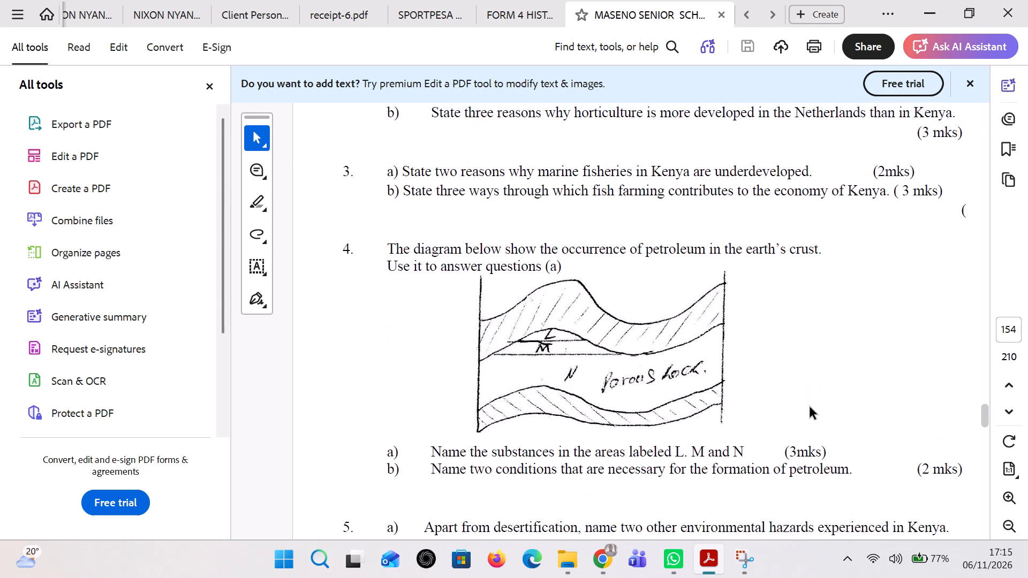
Look back past the Geography Paper 2 cover to the end of question 10 on glaciers on page 152.
{"action": "key", "text": "Up"}
{"action": "key", "text": "Up"}
{"action": "key", "text": "Up"}
{"action": "key", "text": "Up"}
{"action": "key", "text": "Up"}
{"action": "key", "text": "Up"}
{"action": "key", "text": "Up"}
{"action": "key", "text": "Up"}
{"action": "key", "text": "Up"}
{"action": "key", "text": "Up"}
{"action": "key", "text": "Up"}
{"action": "key", "text": "Up"}
{"action": "key", "text": "Up"}
{"action": "key", "text": "Up"}
{"action": "key", "text": "Up"}
{"action": "key", "text": "Up"}
{"action": "key", "text": "Up"}
{"action": "key", "text": "Up"}
{"action": "key", "text": "Up"}
{"action": "key", "text": "Up"}
{"action": "key", "text": "Up"}
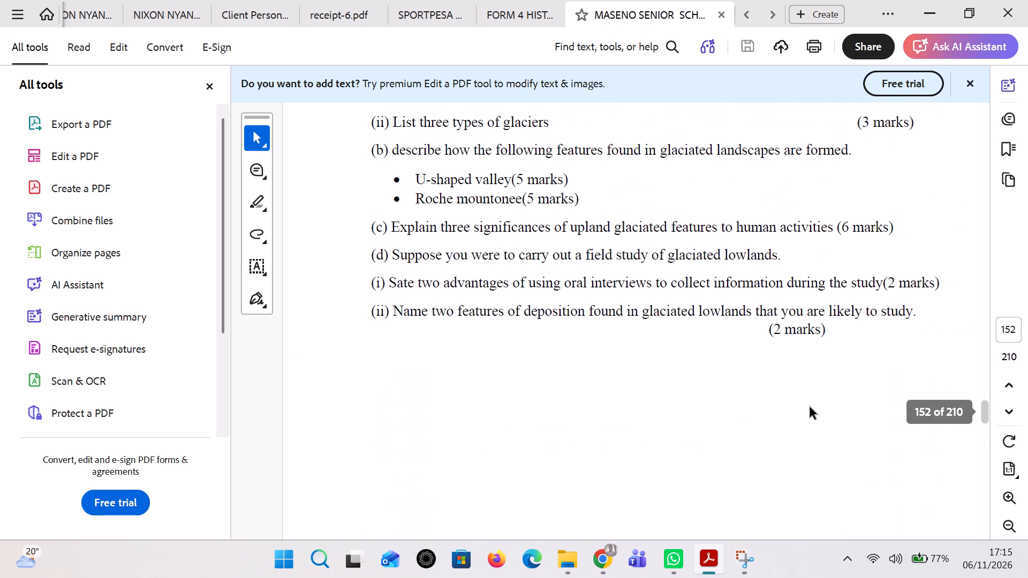
{"action": "key", "text": "Up"}
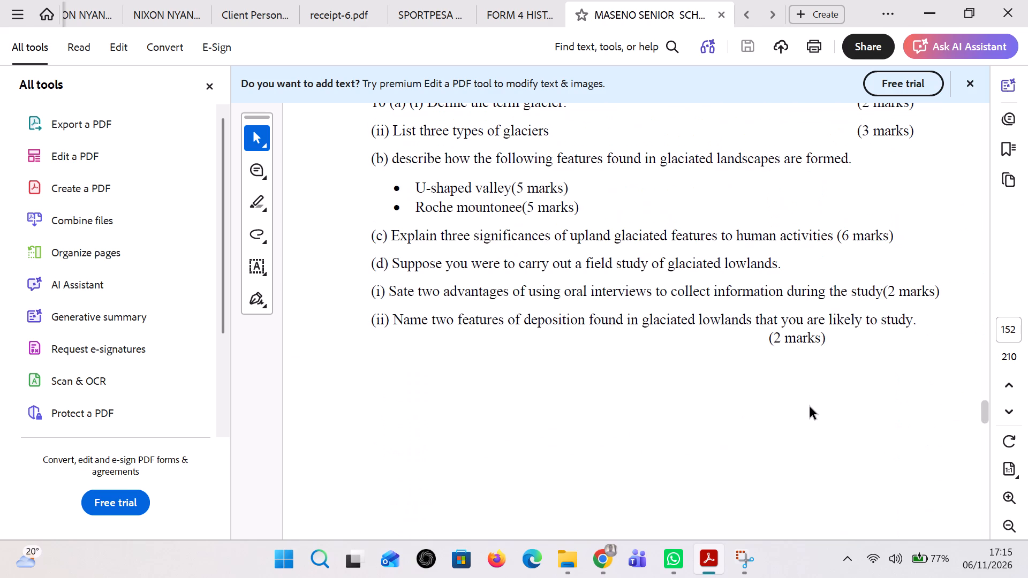
Look back from question 10 on glaciers to question 9 on wind erosion on page 151.
{"action": "key", "text": "Up"}
{"action": "key", "text": "Up"}
{"action": "key", "text": "Up"}
{"action": "key", "text": "Up"}
{"action": "key", "text": "Up"}
{"action": "key", "text": "Up"}
{"action": "key", "text": "Up"}
{"action": "key", "text": "Up"}
{"action": "key", "text": "Up"}
{"action": "key", "text": "Up"}
{"action": "key", "text": "Up"}
{"action": "key", "text": "Up"}
{"action": "key", "text": "Up"}
{"action": "key", "text": "Up"}
{"action": "key", "text": "Up"}
{"action": "key", "text": "Up"}
{"action": "key", "text": "Up"}
{"action": "key", "text": "Up"}
{"action": "key", "text": "Up"}
{"action": "key", "text": "Up"}
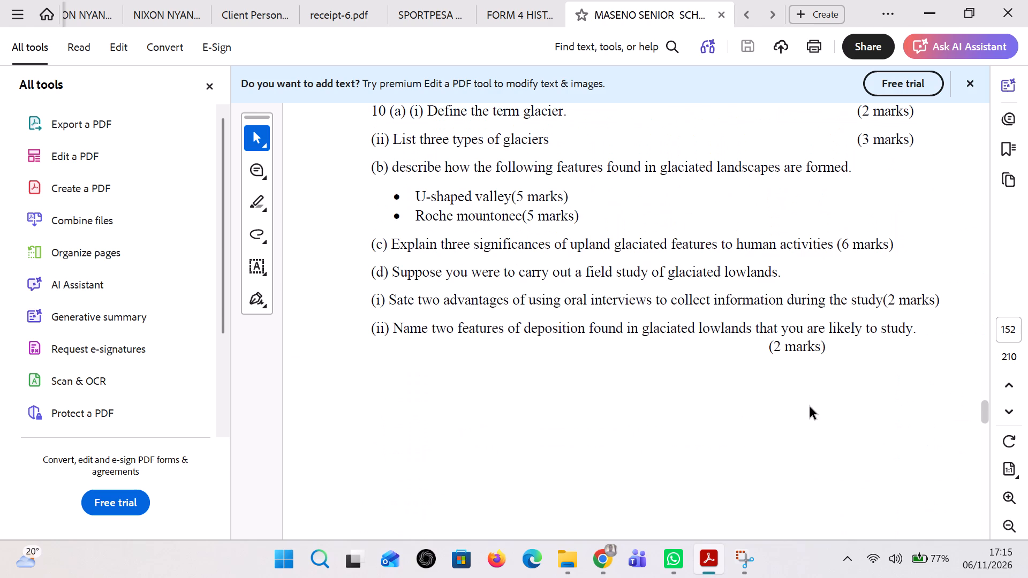
{"action": "key", "text": "Up"}
{"action": "key", "text": "Up"}
{"action": "key", "text": "Up"}
{"action": "key", "text": "Up"}
{"action": "key", "text": "Up"}
{"action": "key", "text": "Up"}
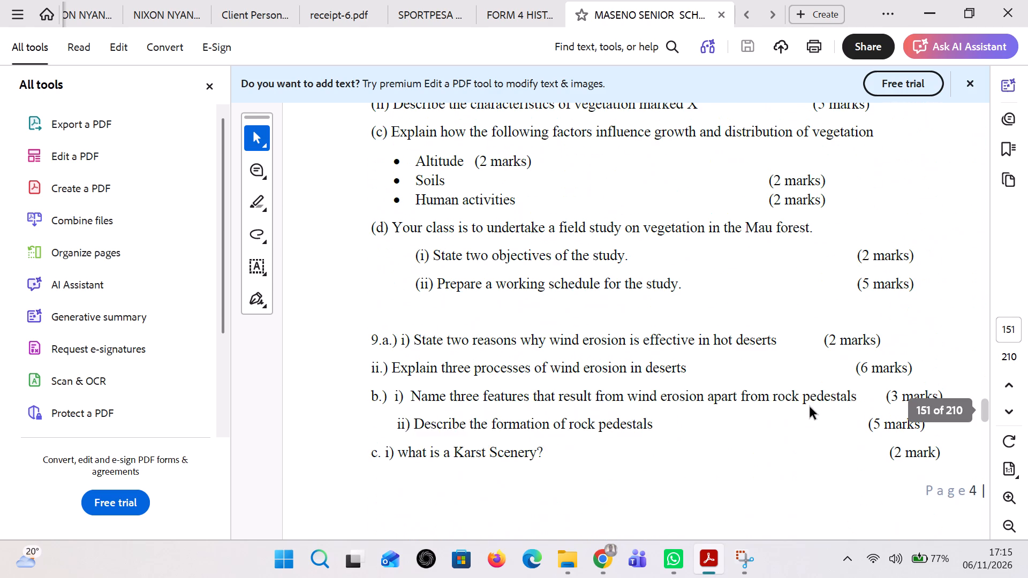
Look back up page 151 through the vegetation questions to examine the world map of numbered grassland regions.
{"action": "key", "text": "Up"}
{"action": "key", "text": "Up"}
{"action": "key", "text": "Up"}
{"action": "key", "text": "Up"}
{"action": "key", "text": "Up"}
{"action": "key", "text": "Up"}
{"action": "key", "text": "Up"}
{"action": "key", "text": "Up"}
{"action": "key", "text": "Up"}
{"action": "key", "text": "Up"}
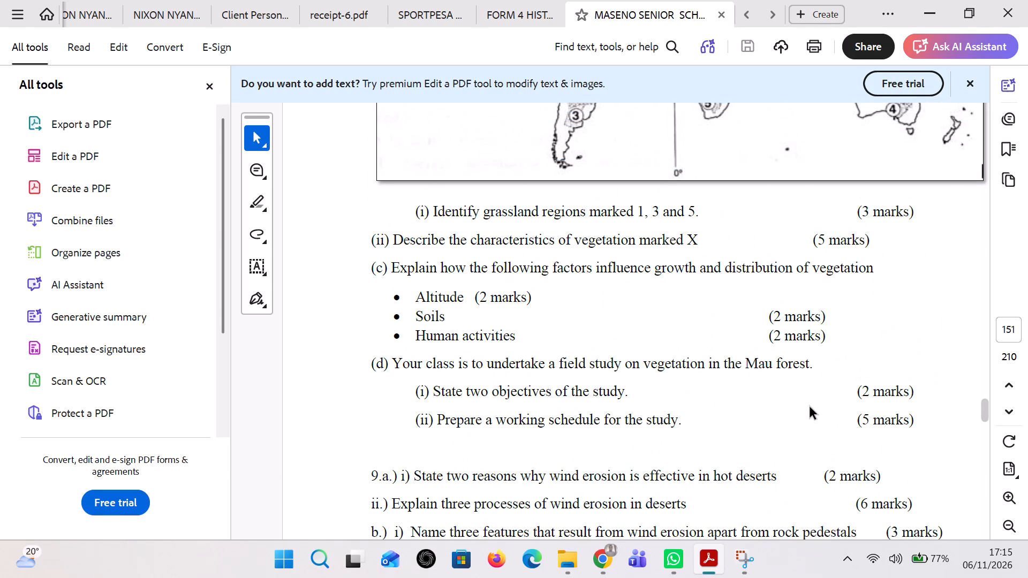
{"action": "key", "text": "Up"}
{"action": "key", "text": "Up"}
{"action": "key", "text": "Up"}
{"action": "key", "text": "Up"}
{"action": "key", "text": "Up"}
{"action": "key", "text": "Up"}
{"action": "key", "text": "Up"}
{"action": "key", "text": "Up"}
{"action": "key", "text": "Up"}
{"action": "key", "text": "Up"}
{"action": "key", "text": "Up"}
{"action": "key", "text": "Up"}
{"action": "key", "text": "Up"}
{"action": "key", "text": "Up"}
{"action": "key", "text": "Up"}
{"action": "key", "text": "Up"}
{"action": "key", "text": "Up"}
{"action": "key", "text": "Up"}
{"action": "key", "text": "Up"}
{"action": "key", "text": "Up"}
{"action": "key", "text": "Up"}
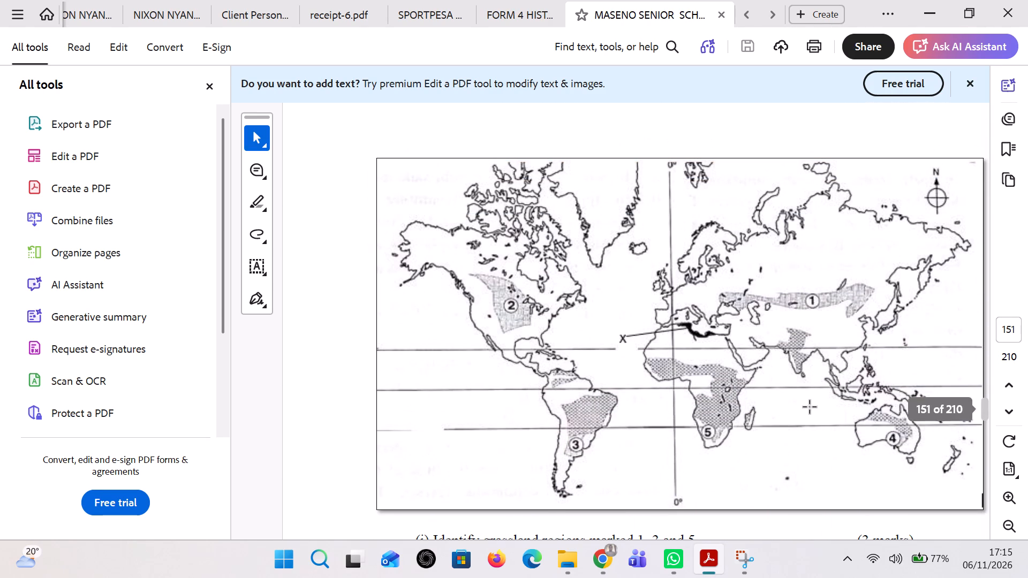
{"action": "left_click", "coordinate": [768, 363]}
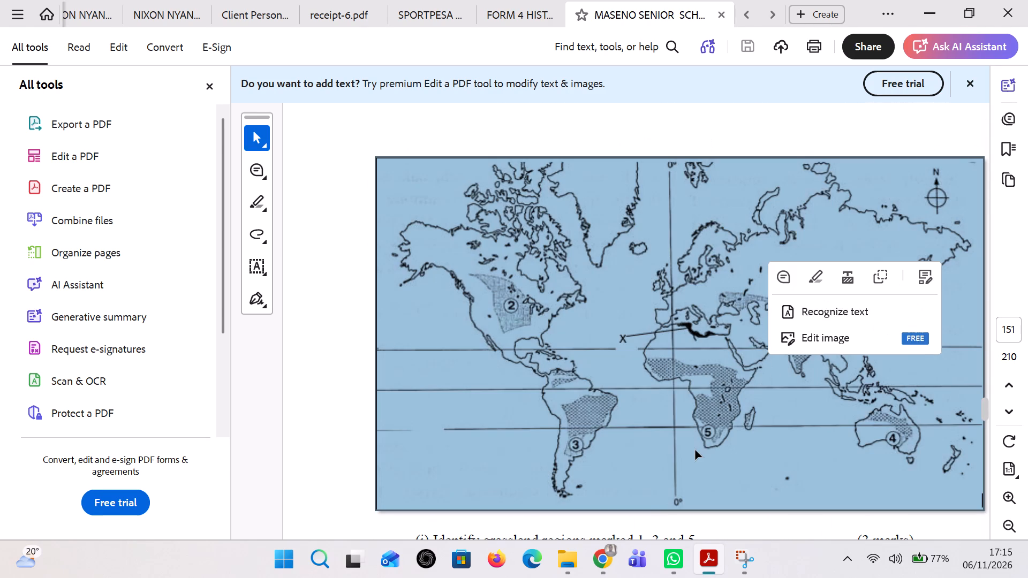
{"action": "left_click", "coordinate": [696, 451]}
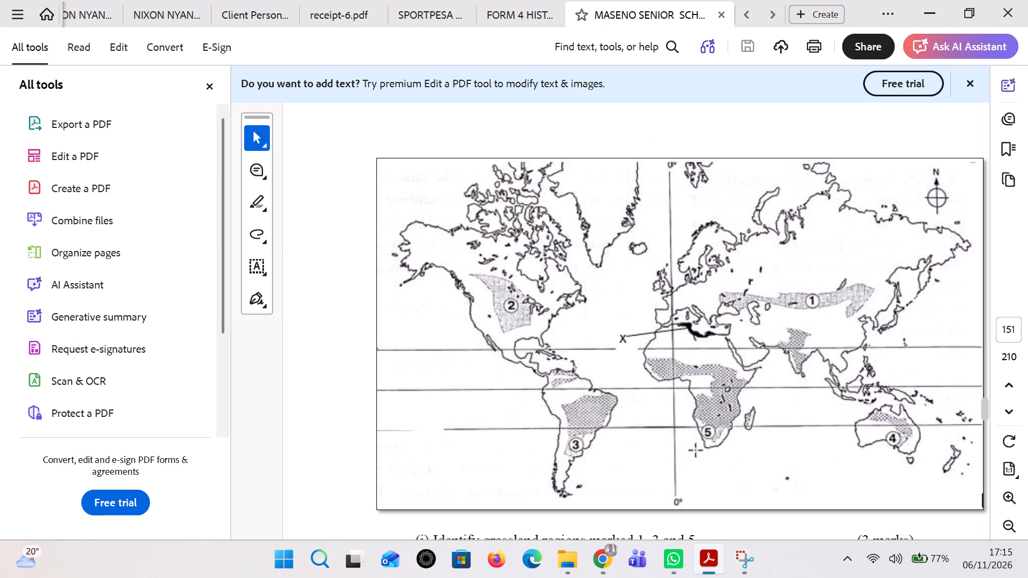
Look forward from the map to question 9 on wind erosion and the end of page 151.
{"action": "key", "text": "Down"}
{"action": "key", "text": "Down"}
{"action": "key", "text": "Down"}
{"action": "key", "text": "Down"}
{"action": "key", "text": "Down"}
{"action": "key", "text": "Down"}
{"action": "key", "text": "Down"}
{"action": "key", "text": "Down"}
{"action": "key", "text": "Down"}
{"action": "key", "text": "Down"}
{"action": "key", "text": "Down"}
{"action": "key", "text": "Down"}
{"action": "key", "text": "Down"}
{"action": "key", "text": "Down"}
{"action": "key", "text": "Down"}
{"action": "key", "text": "Down"}
{"action": "key", "text": "Down"}
{"action": "key", "text": "Down"}
{"action": "key", "text": "Down"}
{"action": "key", "text": "Down"}
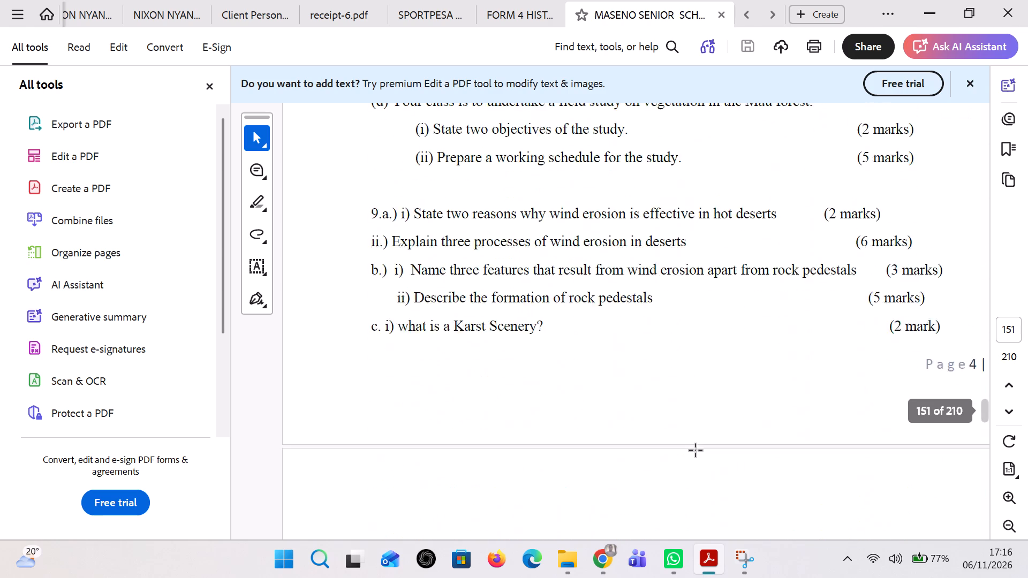
Look forward past page 152 to check where the first geography paper ends and the Paper 2 cover begins.
{"action": "key", "text": "Down"}
{"action": "key", "text": "Down"}
{"action": "key", "text": "Down"}
{"action": "key", "text": "Down"}
{"action": "key", "text": "Down"}
{"action": "key", "text": "Down"}
{"action": "key", "text": "Down"}
{"action": "key", "text": "Down"}
{"action": "key", "text": "Down"}
{"action": "key", "text": "Down"}
{"action": "key", "text": "Down"}
{"action": "key", "text": "Down"}
{"action": "key", "text": "Down"}
{"action": "key", "text": "Down"}
{"action": "key", "text": "Down"}
{"action": "key", "text": "Down"}
{"action": "key", "text": "Down"}
{"action": "key", "text": "Down"}
{"action": "key", "text": "Down"}
{"action": "key", "text": "Down"}
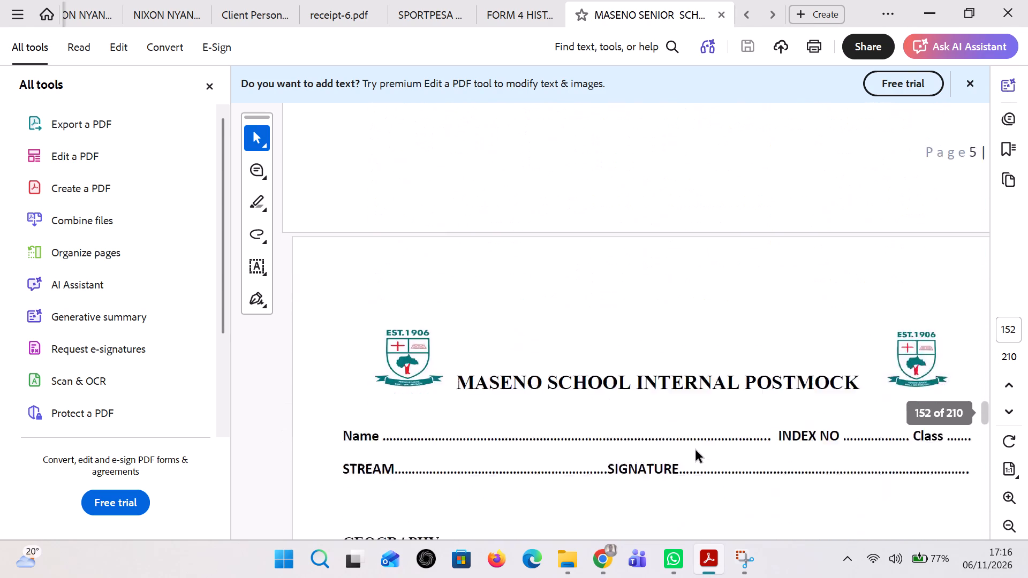
Examine the Geography Paper 2 cover on page 153, from the candidate details through the instructions to the page end.
{"action": "key", "text": "Down"}
{"action": "key", "text": "Down"}
{"action": "key", "text": "Down"}
{"action": "key", "text": "Down"}
{"action": "key", "text": "Down"}
{"action": "key", "text": "Down"}
{"action": "key", "text": "Down"}
{"action": "key", "text": "Down"}
{"action": "key", "text": "Down"}
{"action": "key", "text": "Down"}
{"action": "key", "text": "Down"}
{"action": "key", "text": "Down"}
{"action": "key", "text": "Down"}
{"action": "key", "text": "Down"}
{"action": "key", "text": "Down"}
{"action": "key", "text": "Down"}
{"action": "key", "text": "Down"}
{"action": "key", "text": "Down"}
{"action": "key", "text": "Down"}
{"action": "key", "text": "Down"}
{"action": "key", "text": "Down"}
{"action": "key", "text": "Down"}
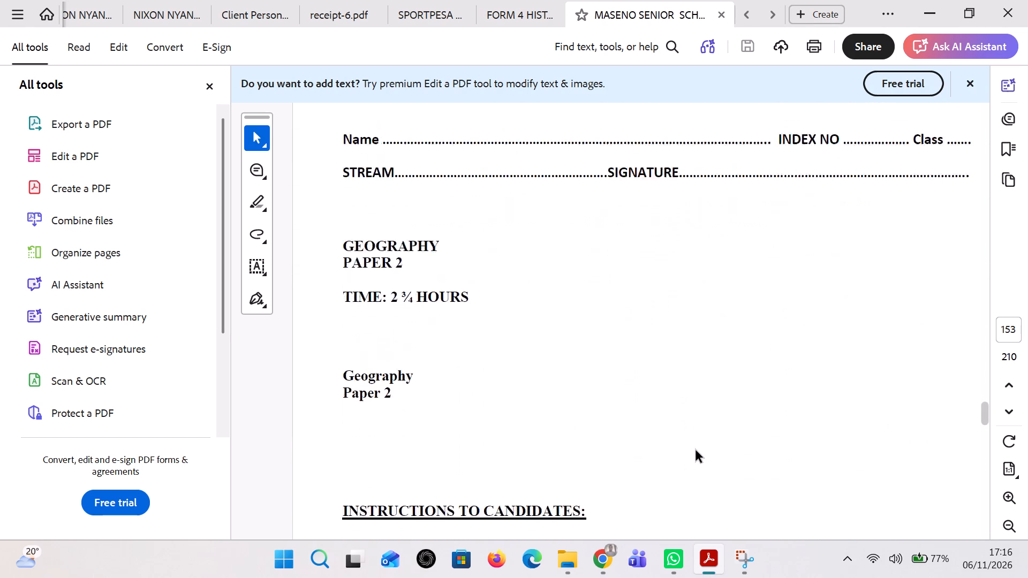
{"action": "key", "text": "Down"}
{"action": "key", "text": "Down"}
{"action": "key", "text": "Down"}
{"action": "key", "text": "Down"}
{"action": "key", "text": "Down"}
{"action": "key", "text": "Down"}
{"action": "key", "text": "Down"}
{"action": "key", "text": "Down"}
{"action": "key", "text": "Down"}
{"action": "key", "text": "Down"}
{"action": "key", "text": "Down"}
{"action": "key", "text": "Down"}
{"action": "key", "text": "Down"}
{"action": "key", "text": "Down"}
{"action": "key", "text": "Down"}
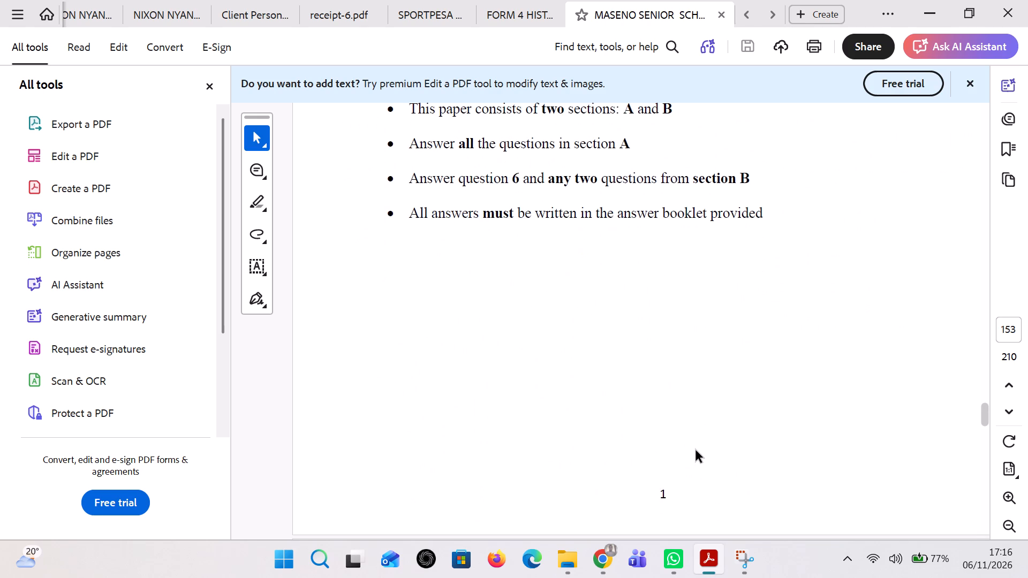
Look back up page 153 to review the candidate instructions on the Geography Paper 2 cover.
{"action": "key", "text": "Up"}
{"action": "key", "text": "Up"}
{"action": "key", "text": "Up"}
{"action": "key", "text": "Up"}
{"action": "key", "text": "Up"}
{"action": "key", "text": "Up"}
{"action": "key", "text": "Up"}
{"action": "key", "text": "Up"}
{"action": "key", "text": "Up"}
{"action": "key", "text": "Up"}
{"action": "key", "text": "Up"}
{"action": "key", "text": "Up"}
{"action": "key", "text": "Up"}
{"action": "key", "text": "Up"}
{"action": "key", "text": "Up"}
{"action": "key", "text": "Up"}
{"action": "key", "text": "Up"}
{"action": "key", "text": "Up"}
{"action": "key", "text": "Up"}
{"action": "key", "text": "Up"}
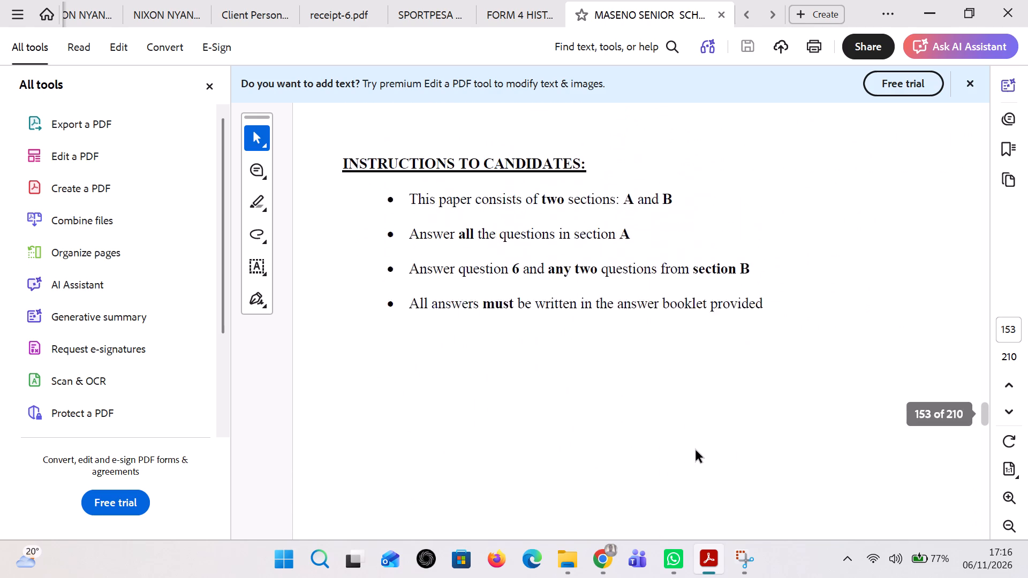
Look forward to page 154 to examine the start of Section A, through to the petroleum diagram in question 4.
{"action": "key", "text": "Down"}
{"action": "key", "text": "Down"}
{"action": "key", "text": "Down"}
{"action": "key", "text": "Down"}
{"action": "key", "text": "Down"}
{"action": "key", "text": "Down"}
{"action": "key", "text": "Down"}
{"action": "key", "text": "Down"}
{"action": "key", "text": "Down"}
{"action": "key", "text": "Down"}
{"action": "key", "text": "Down"}
{"action": "key", "text": "Down"}
{"action": "key", "text": "Down"}
{"action": "key", "text": "Down"}
{"action": "key", "text": "Down"}
{"action": "key", "text": "Down"}
{"action": "key", "text": "Down"}
{"action": "key", "text": "Down"}
{"action": "key", "text": "Down"}
{"action": "key", "text": "Down"}
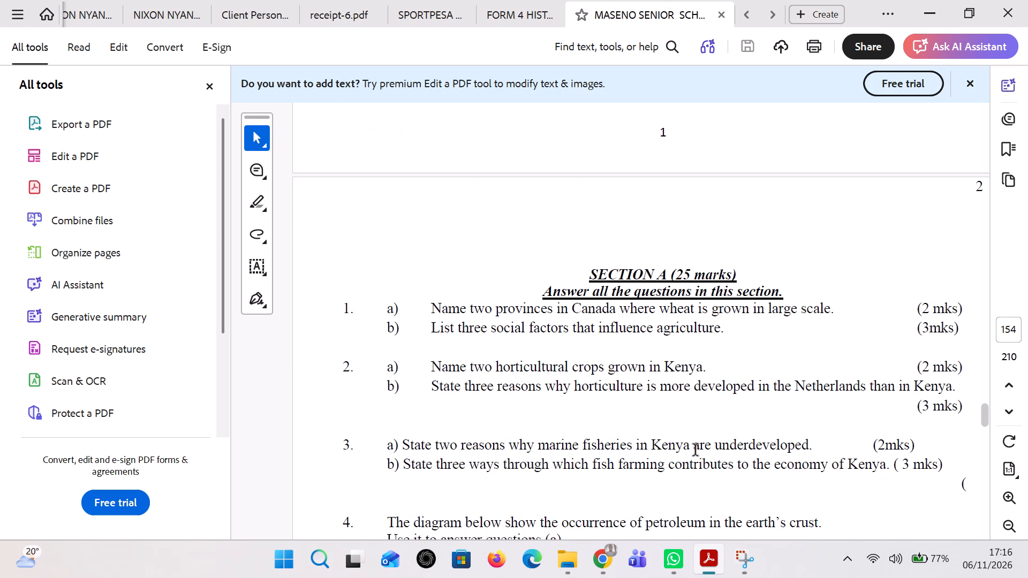
{"action": "key", "text": "Down"}
{"action": "key", "text": "Down"}
{"action": "key", "text": "Down"}
{"action": "key", "text": "Down"}
{"action": "key", "text": "Down"}
{"action": "key", "text": "Down"}
{"action": "key", "text": "Down"}
{"action": "key", "text": "Down"}
{"action": "key", "text": "Down"}
{"action": "key", "text": "Down"}
{"action": "key", "text": "Down"}
{"action": "key", "text": "Down"}
Look back from Section A to the Geography Paper 2 cover on page 153 to recheck where the paper begins.
{"action": "key", "text": "Up"}
{"action": "key", "text": "Up"}
{"action": "key", "text": "Up"}
{"action": "key", "text": "Up"}
{"action": "key", "text": "Up"}
{"action": "key", "text": "Up"}
{"action": "key", "text": "Up"}
{"action": "key", "text": "Up"}
{"action": "key", "text": "Up"}
{"action": "key", "text": "Up"}
{"action": "key", "text": "Up"}
{"action": "key", "text": "Up"}
{"action": "key", "text": "Up"}
{"action": "key", "text": "Up"}
{"action": "key", "text": "Up"}
{"action": "key", "text": "Up"}
{"action": "key", "text": "Up"}
{"action": "key", "text": "Up"}
{"action": "key", "text": "Up"}
{"action": "key", "text": "Up"}
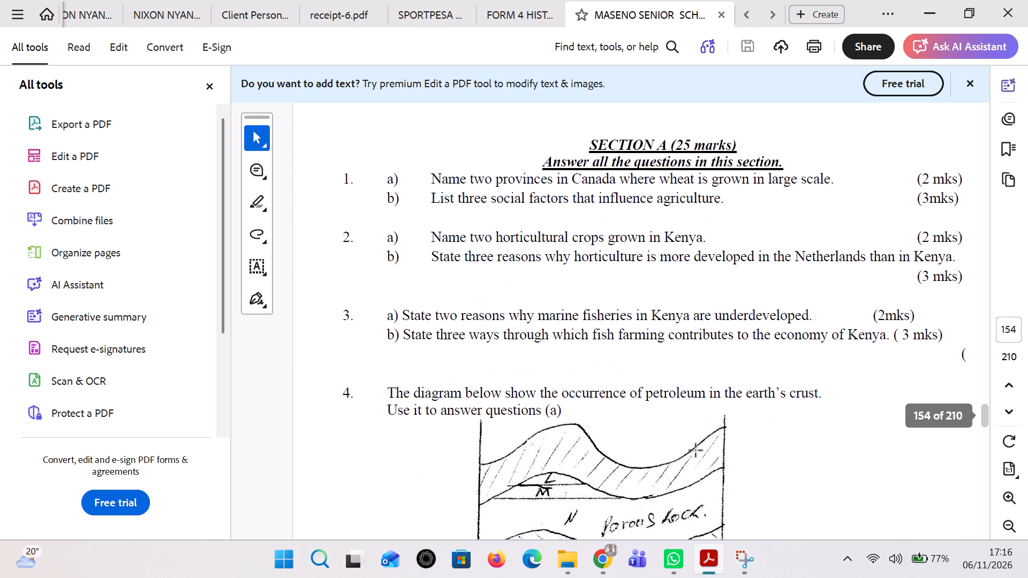
{"action": "key", "text": "Up"}
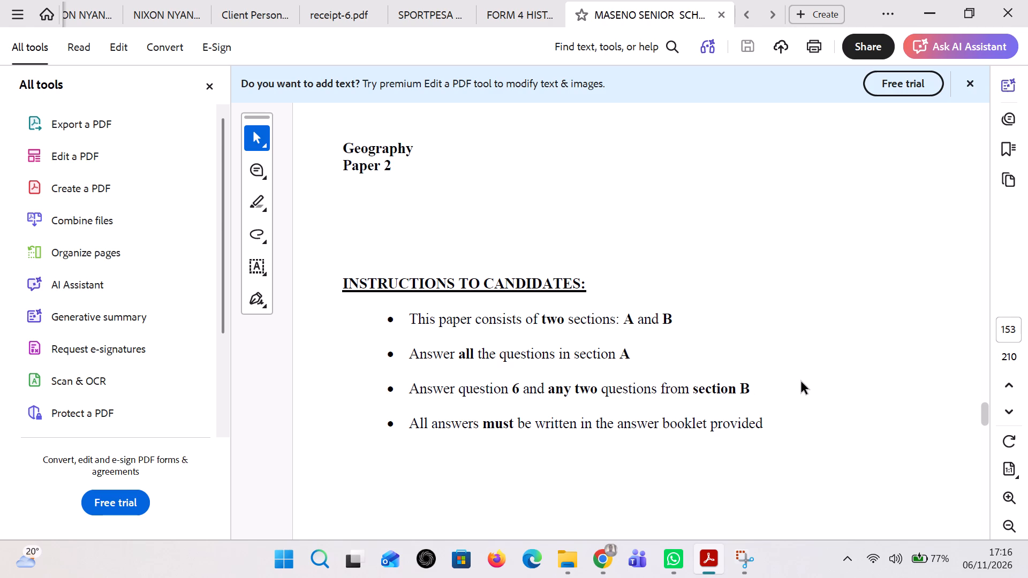
Print only pages 153, 151 and 149, in that order, as one copy on the Kyocera FS-6525MFP.
{"action": "key", "text": "ctrl+p"}
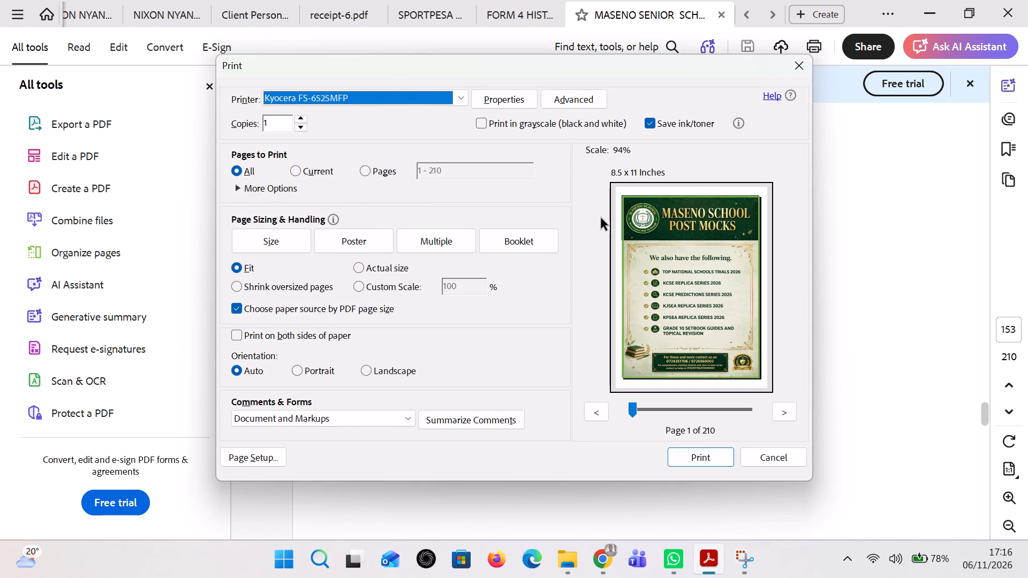
{"action": "left_click", "coordinate": [479, 171]}
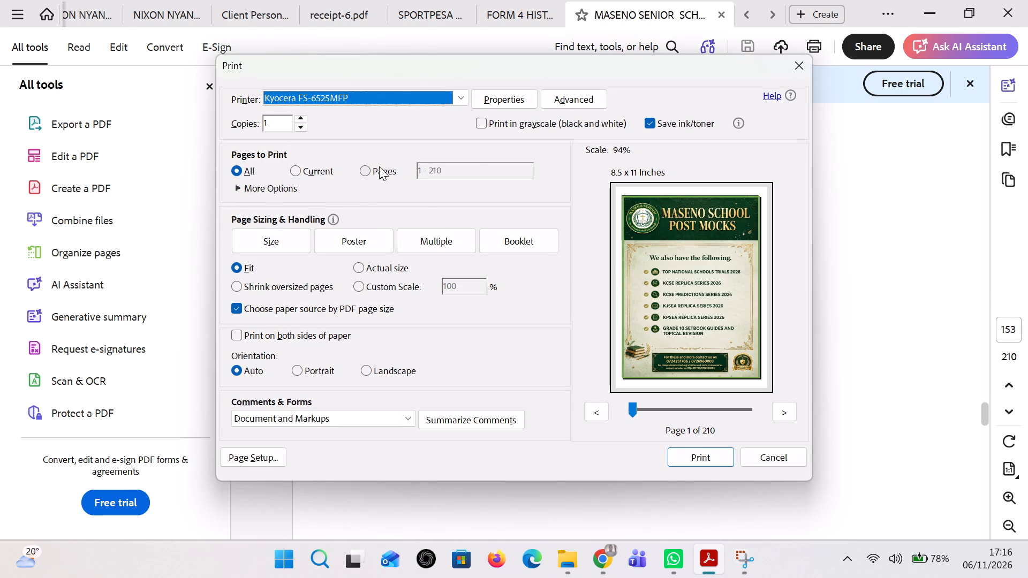
{"action": "left_click", "coordinate": [377, 163]}
{"action": "left_click", "coordinate": [388, 168]}
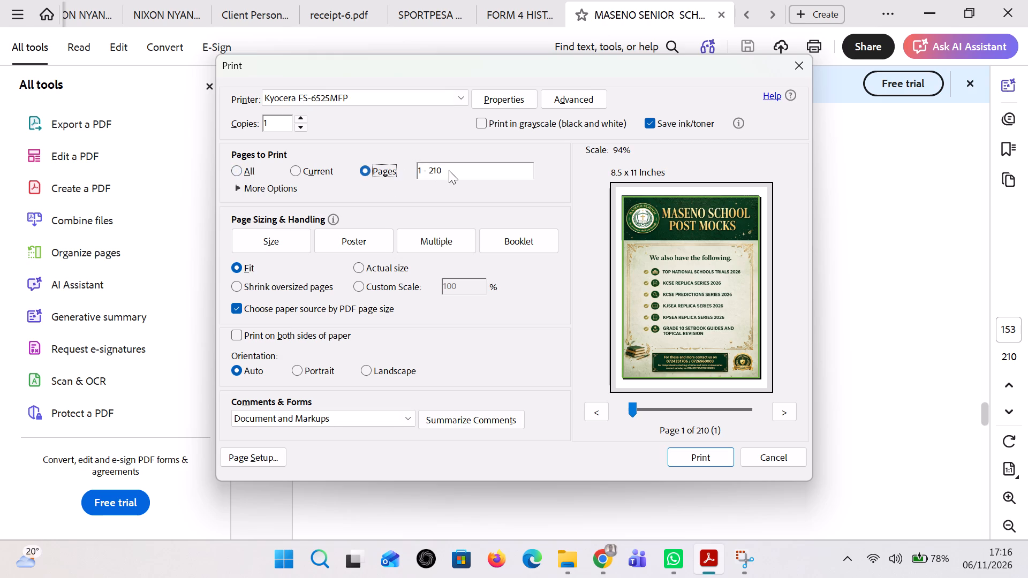
{"action": "left_click", "coordinate": [456, 172]}
{"action": "key", "text": "BackSpace"}
{"action": "key", "text": "BackSpace"}
{"action": "key", "text": "BackSpace"}
{"action": "key", "text": "BackSpace"}
{"action": "key", "text": "BackSpace"}
{"action": "key", "text": "BackSpace"}
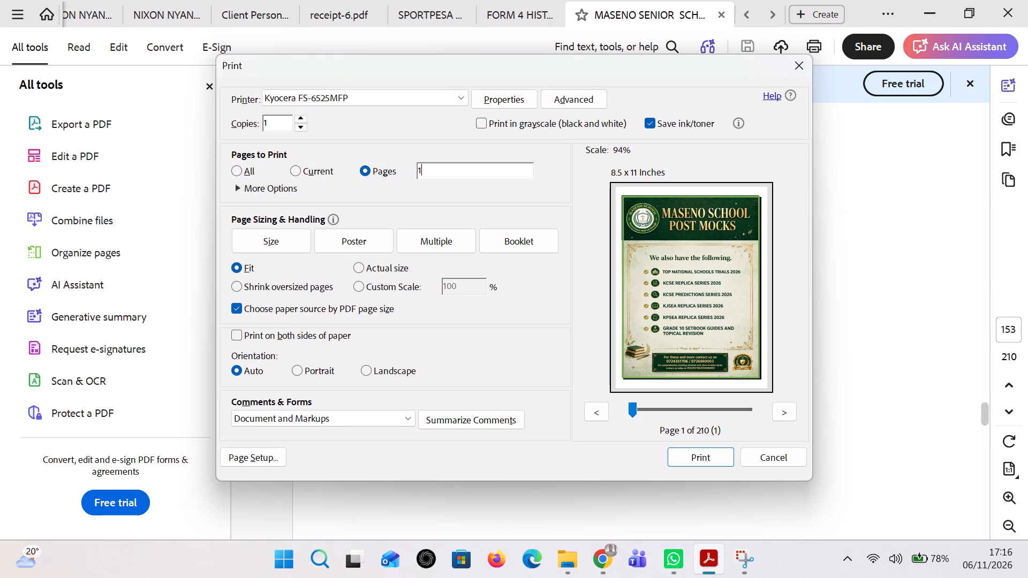
{"action": "type", "text": "53"}
{"action": "type", "text": ",151"}
{"action": "key", "text": "comma"}
{"action": "key", "text": "1"}
{"action": "type", "text": "49"}
{"action": "key", "text": "comma"}
{"action": "key", "text": "BackSpace"}
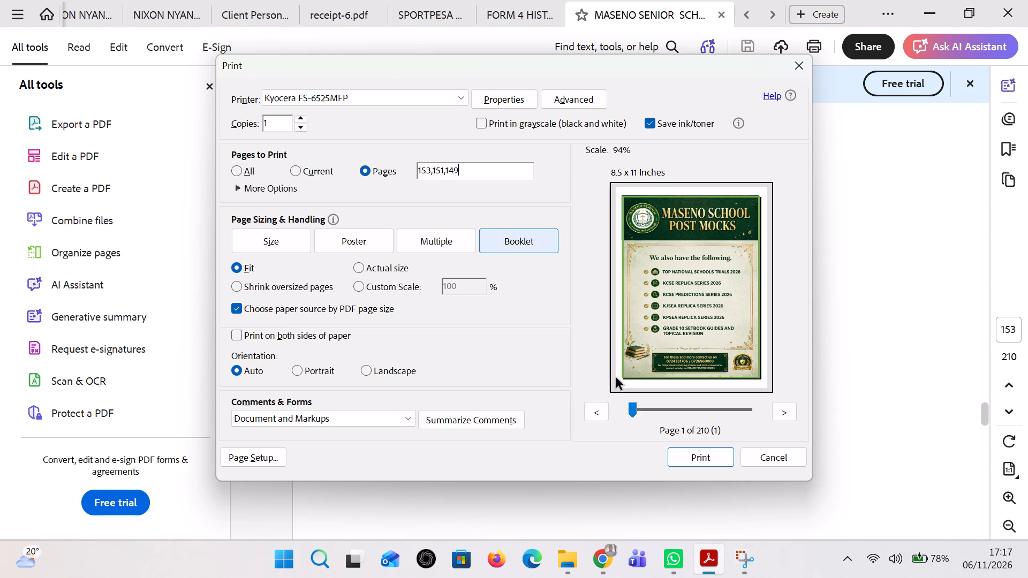
{"action": "left_click", "coordinate": [681, 329]}
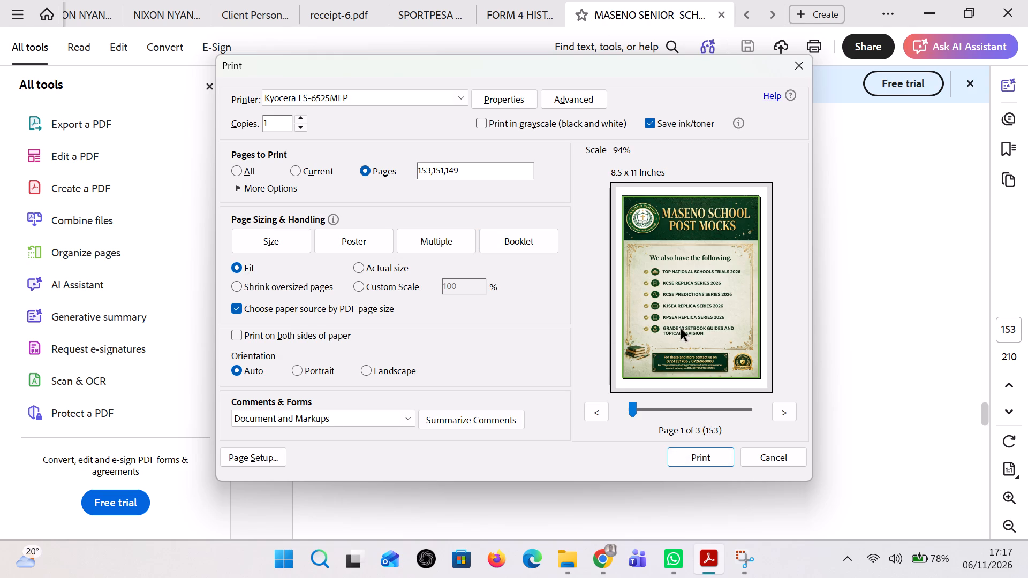
{"action": "left_click", "coordinate": [699, 458]}
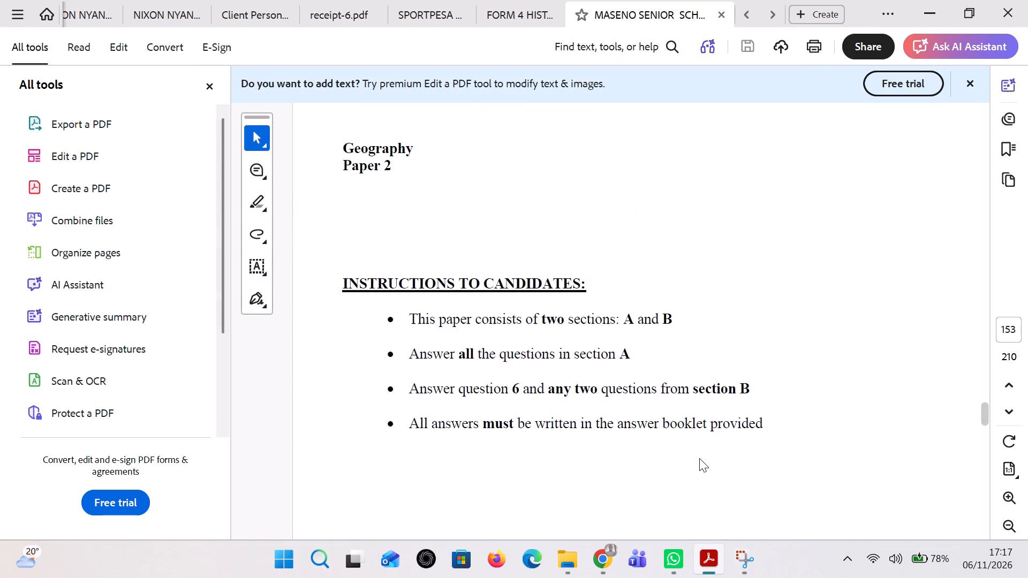
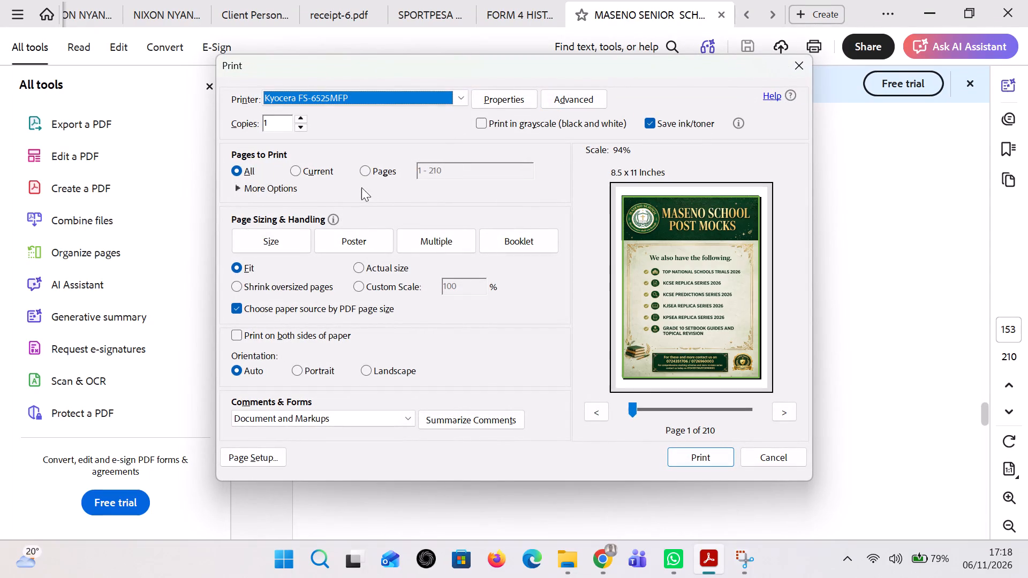
Restrict the print job to specific pages, starting the list in descending order with 147, 145, 143 and 141.
{"action": "left_click", "coordinate": [376, 176]}
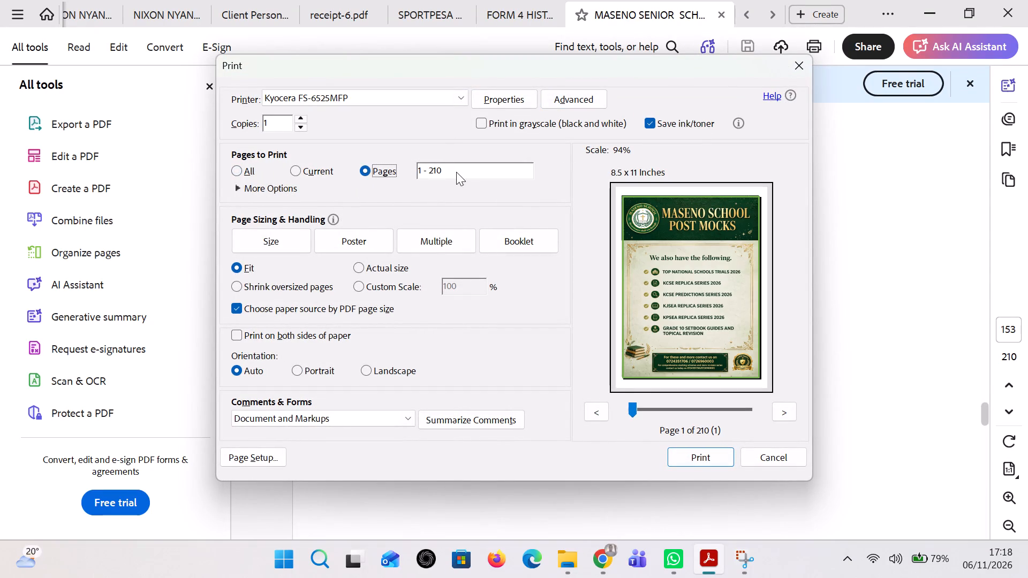
{"action": "left_click", "coordinate": [456, 172]}
{"action": "key", "text": "BackSpace"}
{"action": "key", "text": "BackSpace"}
{"action": "key", "text": "BackSpace"}
{"action": "key", "text": "BackSpace"}
{"action": "key", "text": "BackSpace"}
{"action": "key", "text": "BackSpace"}
{"action": "type", "text": "47"}
{"action": "key", "text": "period"}
{"action": "key", "text": "BackSpace"}
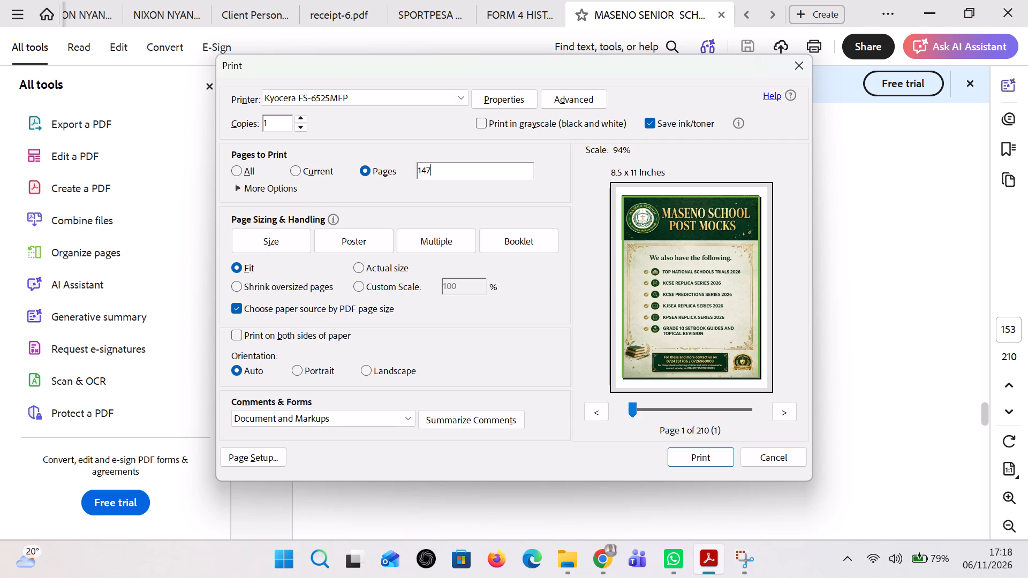
{"action": "type", "text": ",145,"}
{"action": "key", "text": "1"}
{"action": "key", "text": "4"}
{"action": "type", "text": "3,"}
{"action": "key", "text": "comma"}
{"action": "key", "text": "BackSpace"}
{"action": "type", "text": "141,"}
Extend the print page list with the odd pages 139, 137, 135, 133 and 131.
{"action": "key", "text": "1"}
{"action": "type", "text": "39,"}
{"action": "type", "text": "137,"}
{"action": "key", "text": "1"}
{"action": "type", "text": "35,"}
{"action": "type", "text": "133,"}
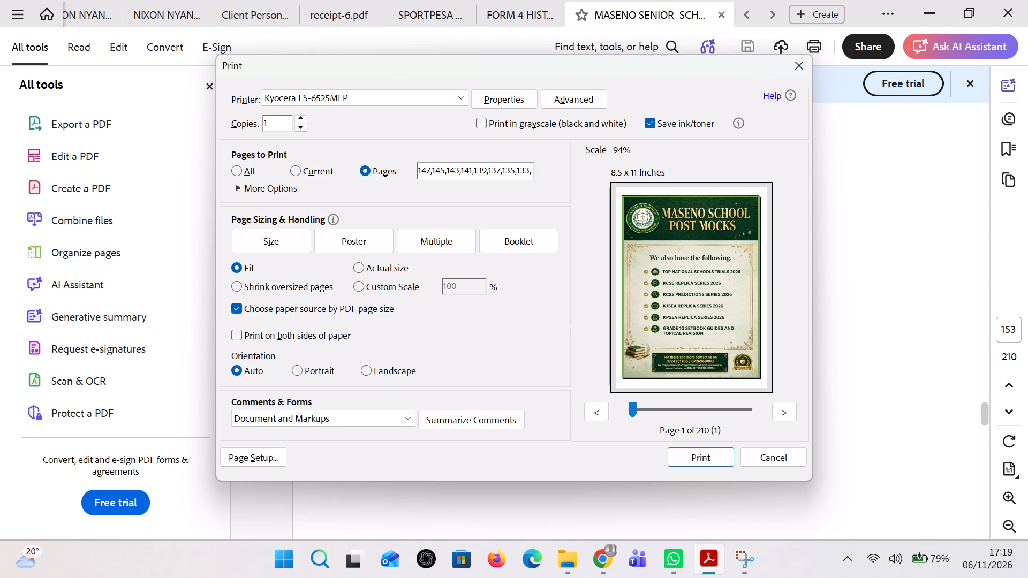
{"action": "key", "text": "1"}
{"action": "type", "text": "31,"}
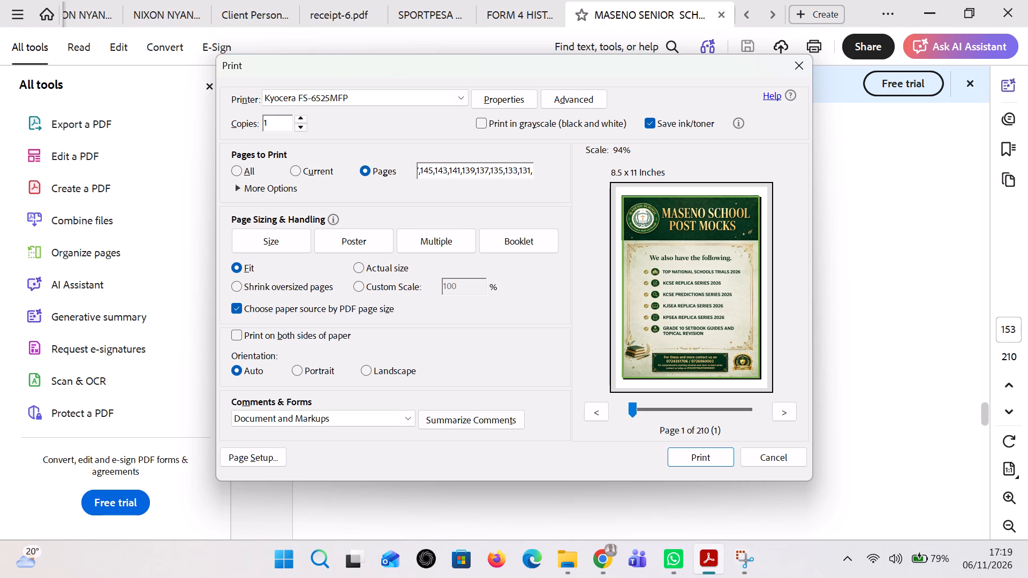
Add the descending odd pages 129, 127, 125, 123, 121, 119 and 117 to the print page list.
{"action": "key", "text": "1"}
{"action": "type", "text": "29,"}
{"action": "key", "text": "1"}
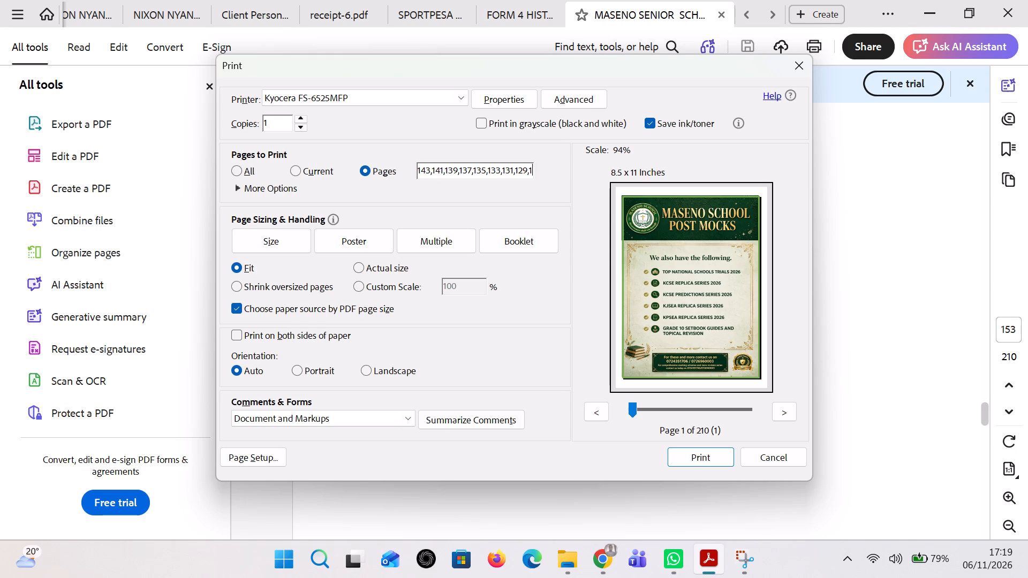
{"action": "type", "text": "27,"}
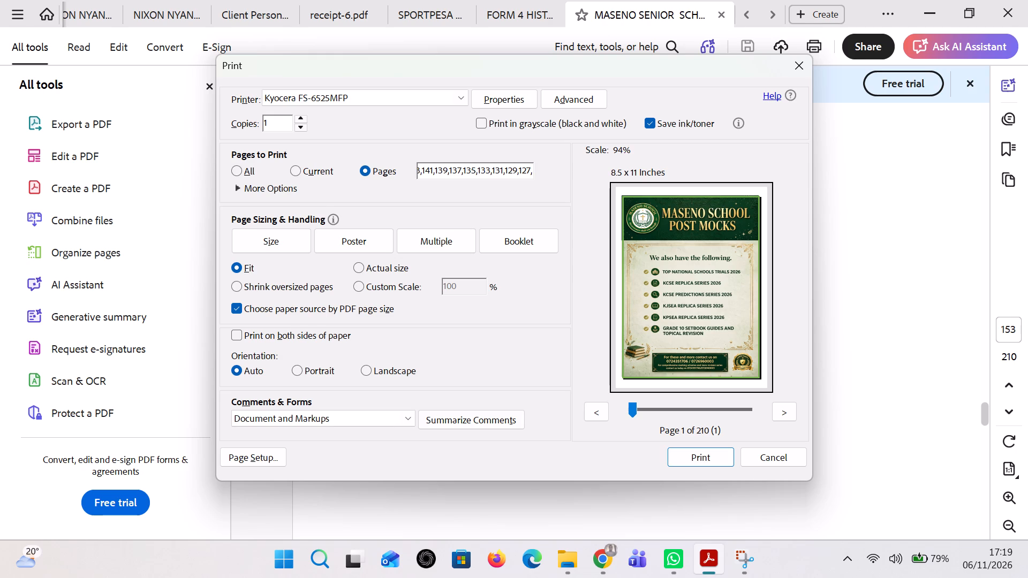
{"action": "type", "text": "12"}
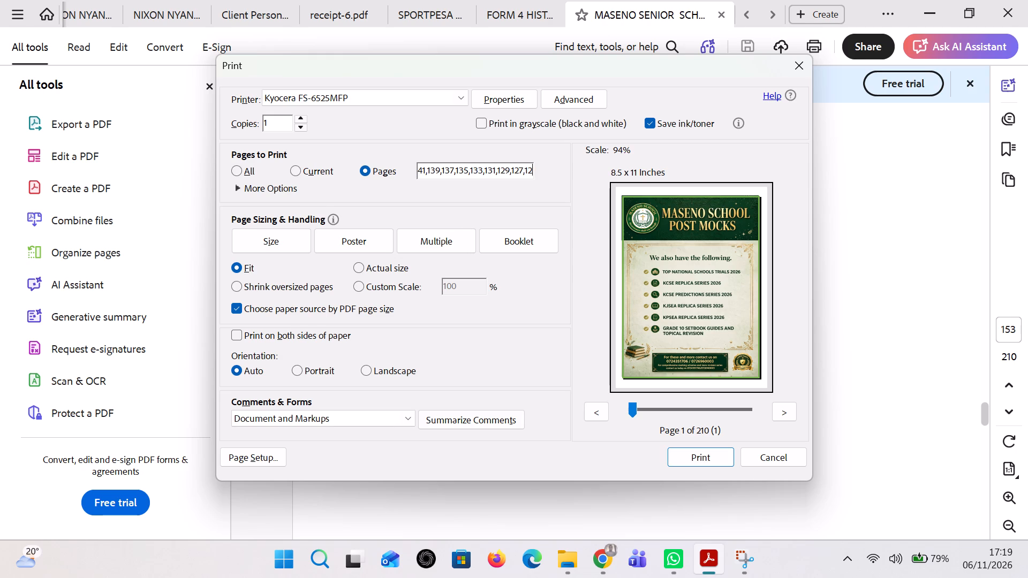
{"action": "type", "text": "5,"}
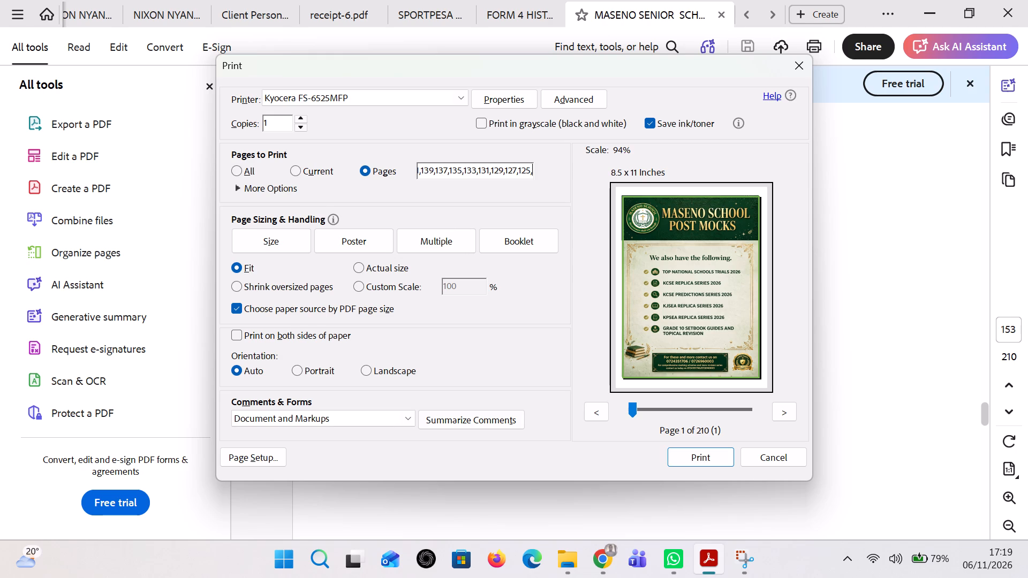
{"action": "key", "text": "1"}
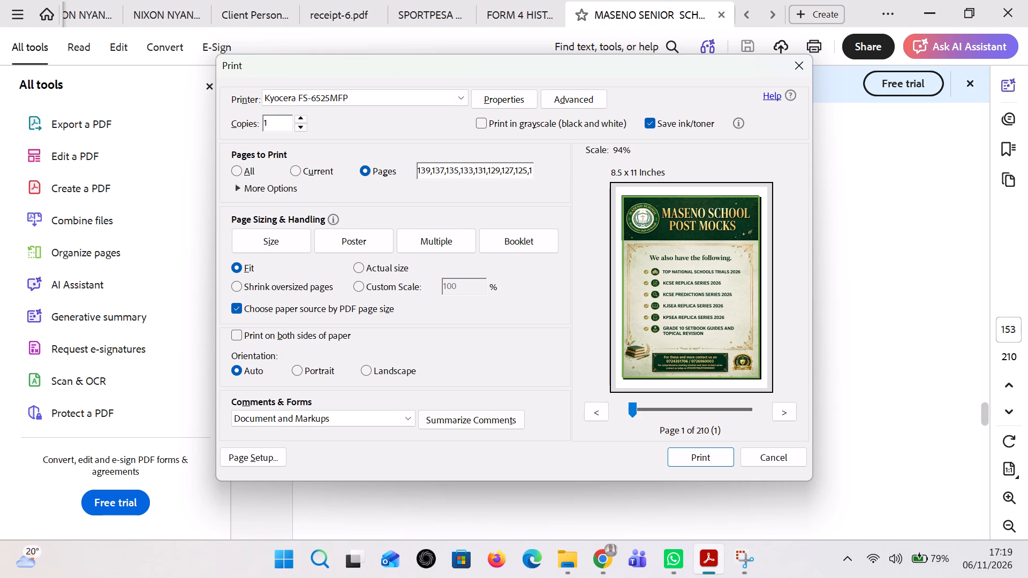
{"action": "type", "text": "23,"}
{"action": "type", "text": "121,11"}
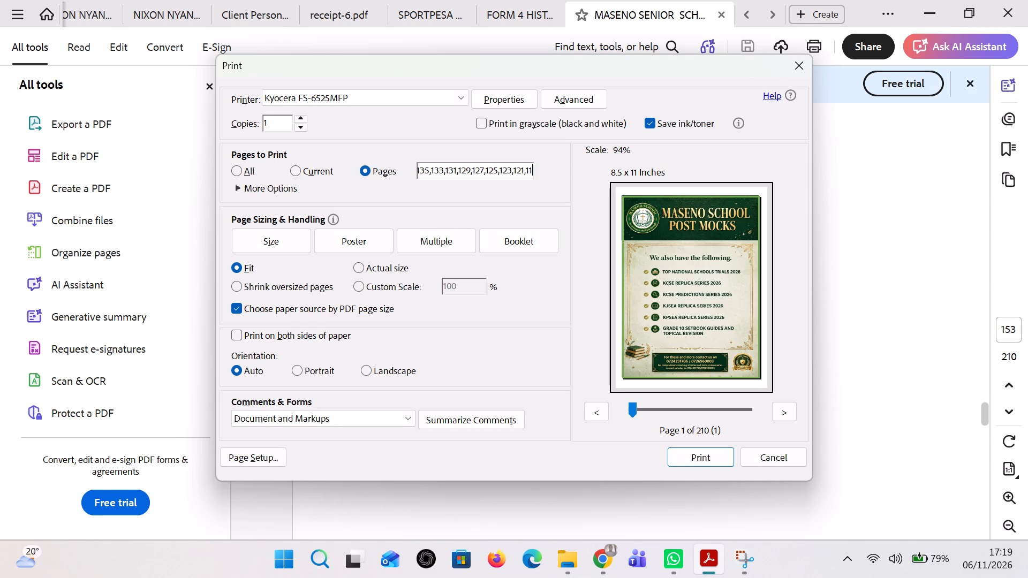
{"action": "key", "text": "9"}
{"action": "type", "text": ",11"}
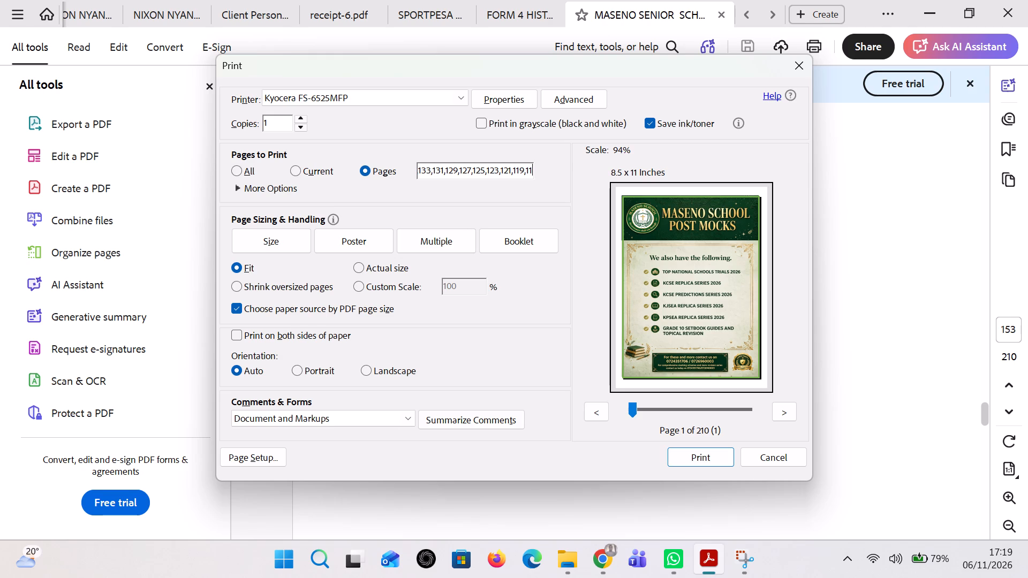
{"action": "key", "text": "7"}
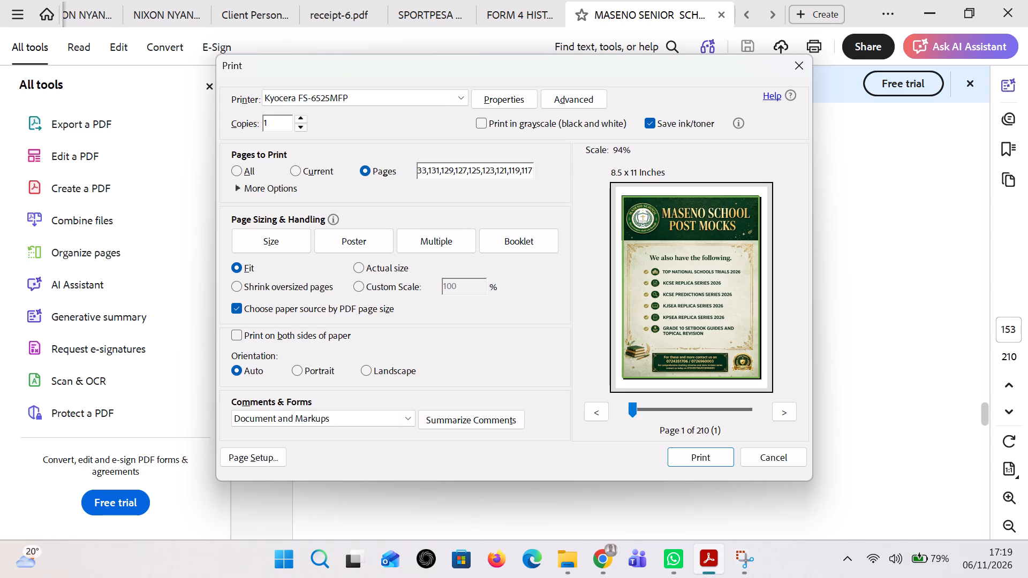
{"action": "key", "text": "comma"}
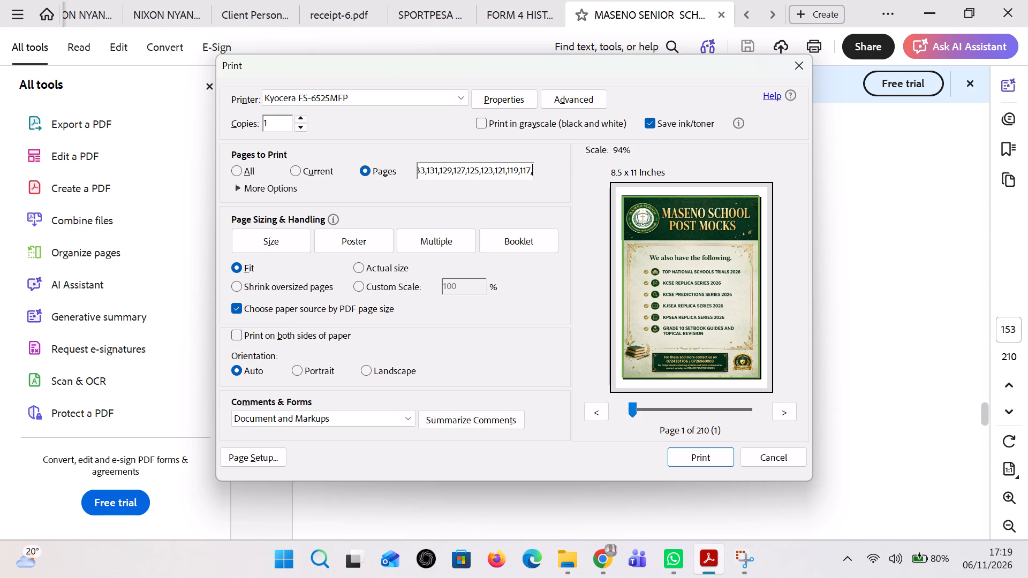
Continue the print page list with the descending odd pages 115, 113, 111 and 109.
{"action": "type", "text": "11"}
{"action": "key", "text": "5"}
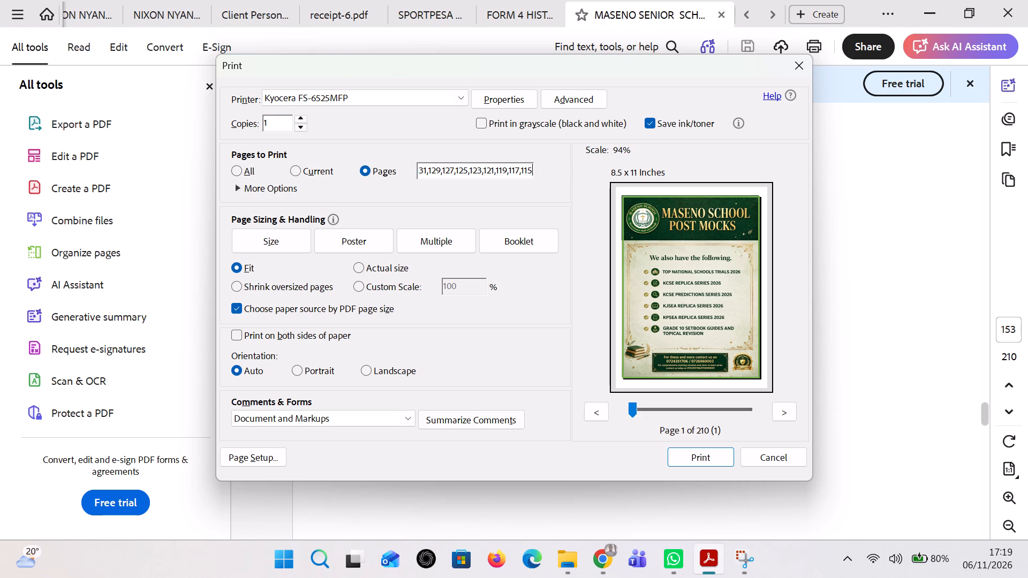
{"action": "key", "text": "comma"}
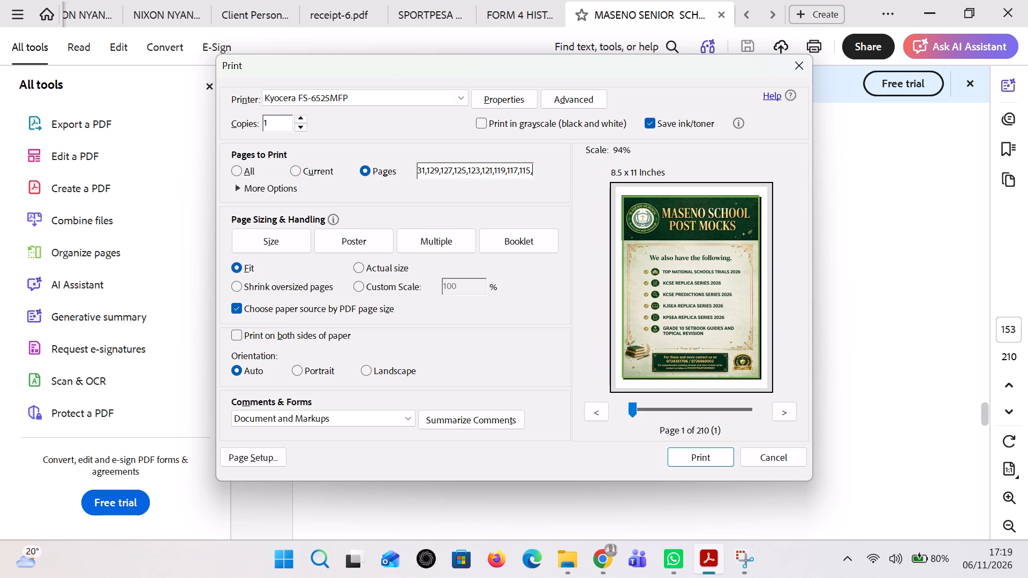
{"action": "key", "text": "1"}
{"action": "type", "text": "13"}
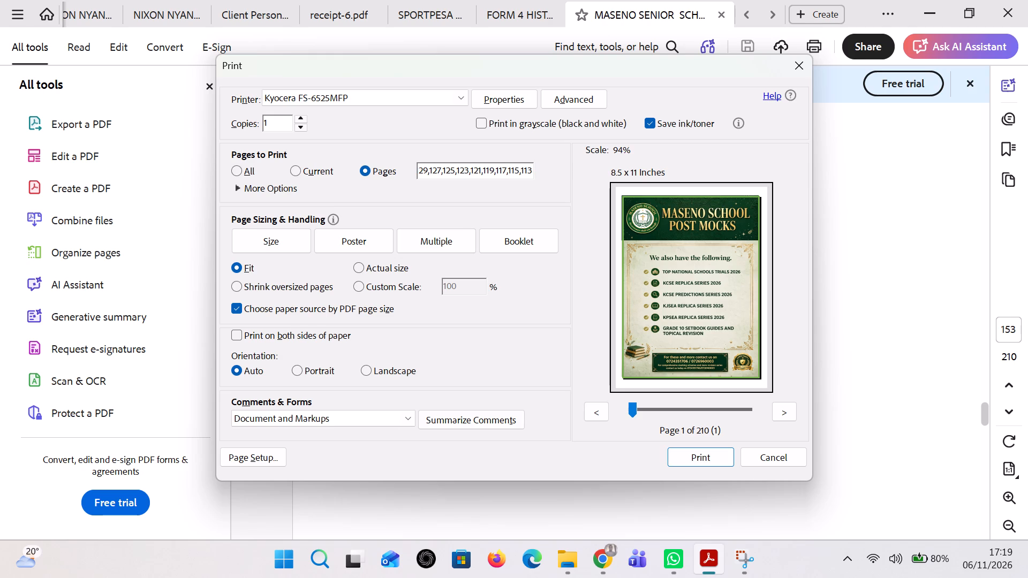
{"action": "key", "text": "comma"}
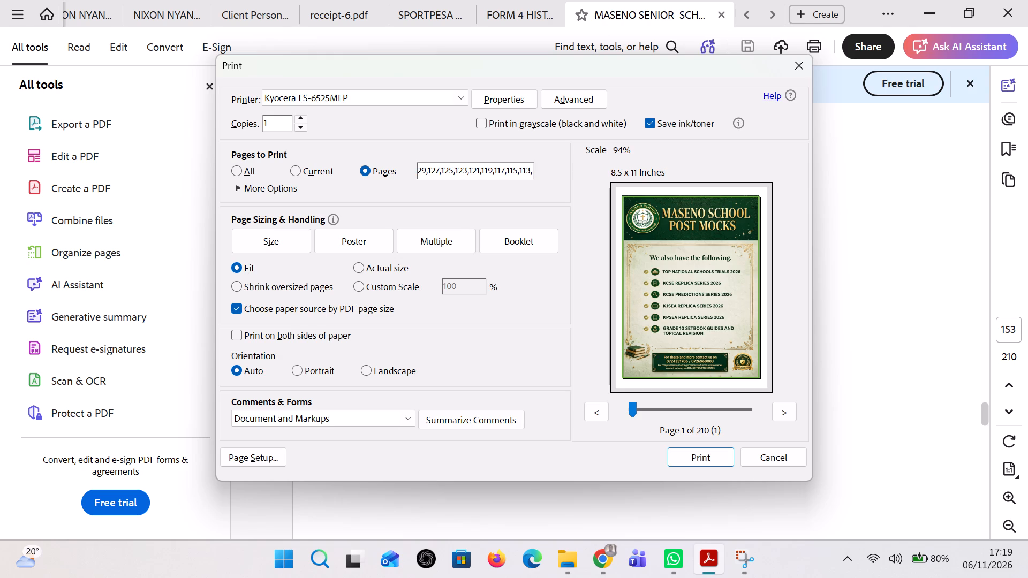
{"action": "type", "text": "111"}
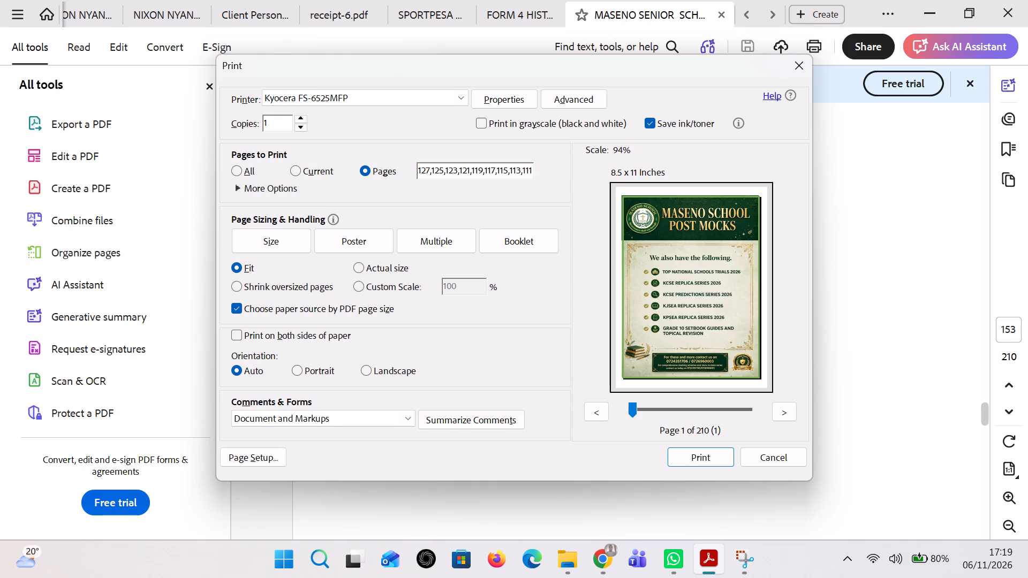
{"action": "key", "text": "comma"}
{"action": "key", "text": "1"}
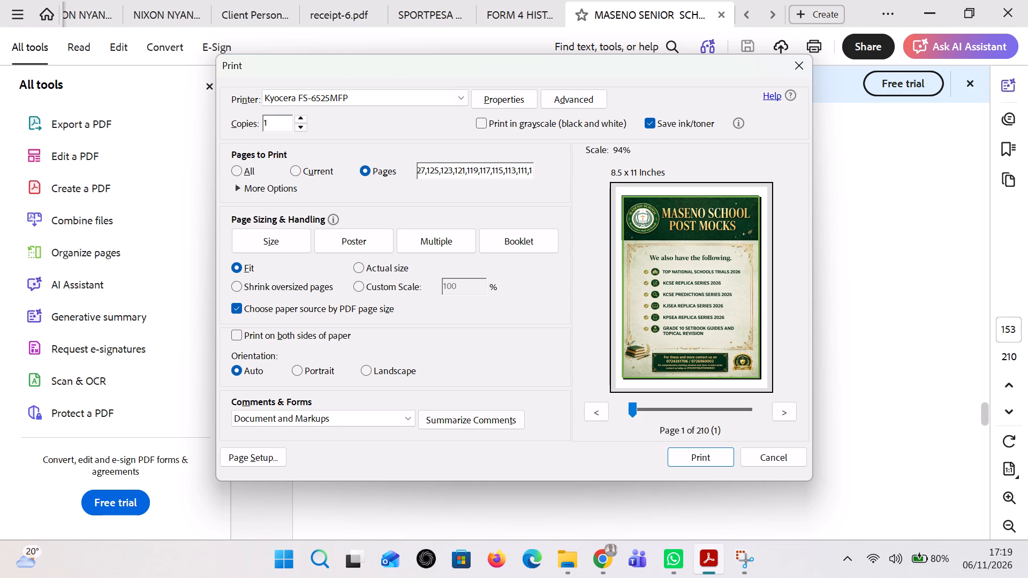
{"action": "type", "text": "09"}
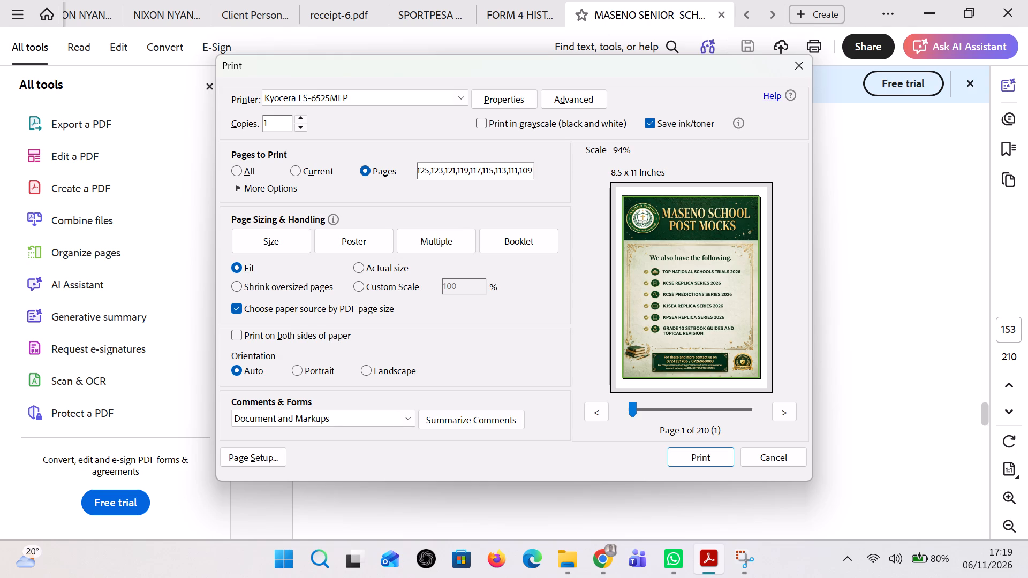
Add the descending odd pages 107, 105, 103 and 101 to the print page list.
{"action": "type", "text": ",107,"}
{"action": "key", "text": "1"}
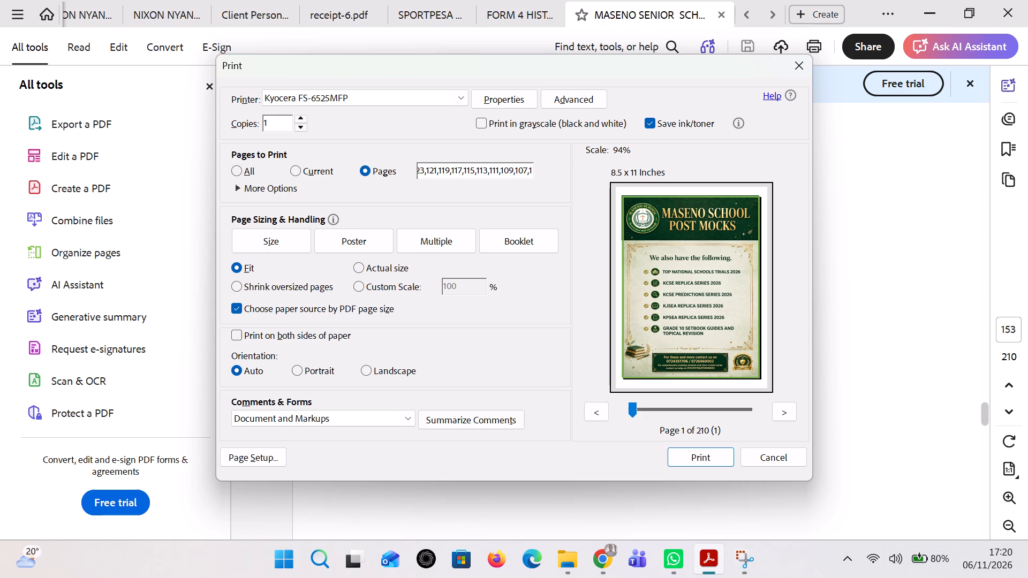
{"action": "key", "text": "0"}
{"action": "key", "text": "5"}
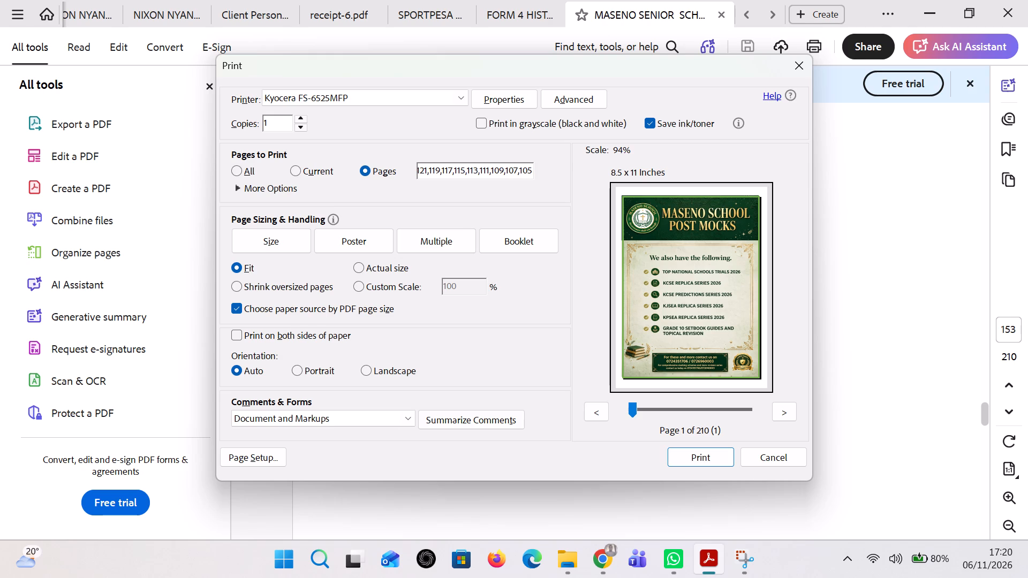
{"action": "type", "text": ",103,"}
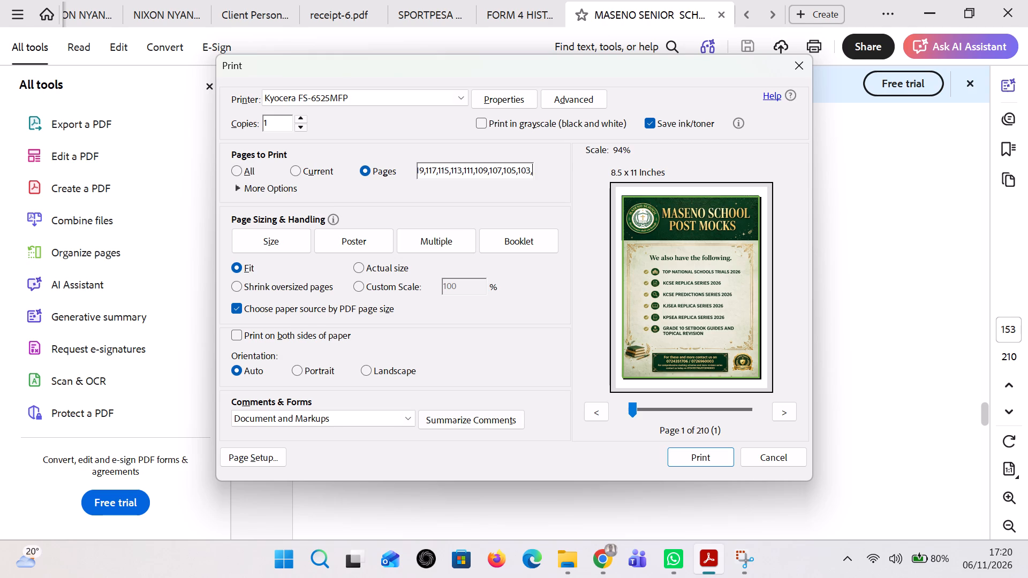
{"action": "type", "text": "101"}
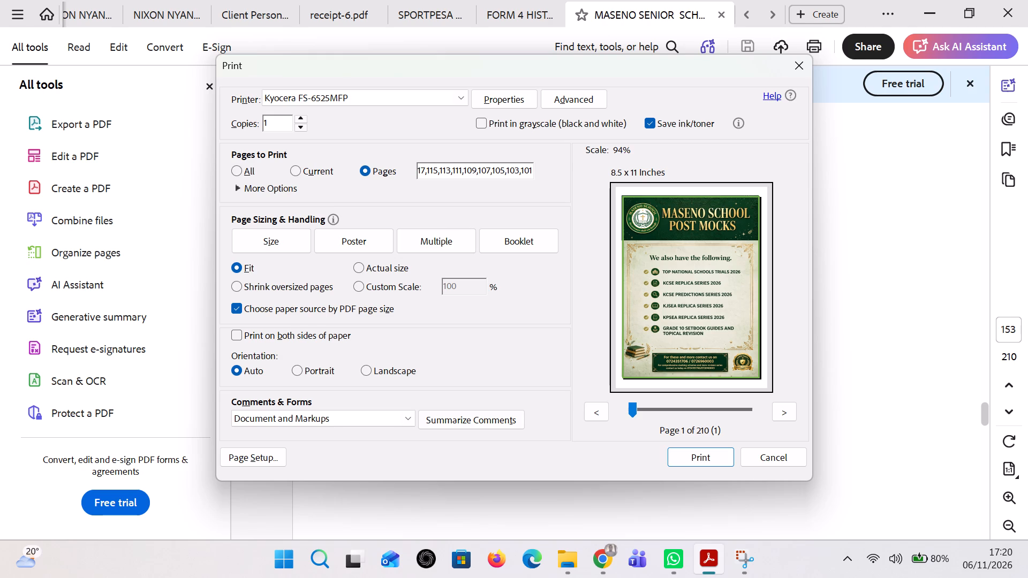
{"action": "key", "text": "comma"}
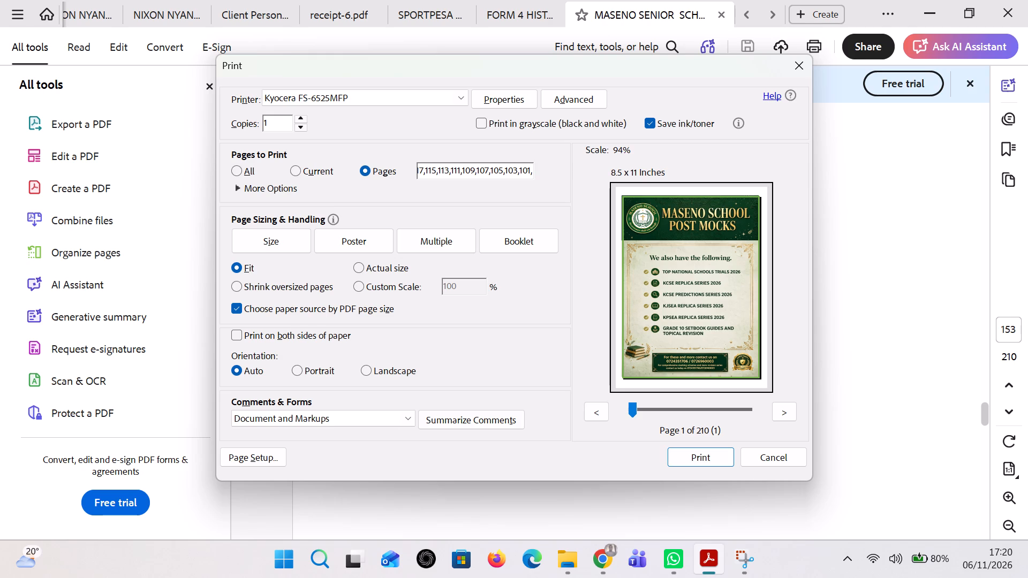
End the print page list with page 99 and send the job to the Kyocera FS-6525MFP.
{"action": "type", "text": "99"}
{"action": "key", "text": "comma"}
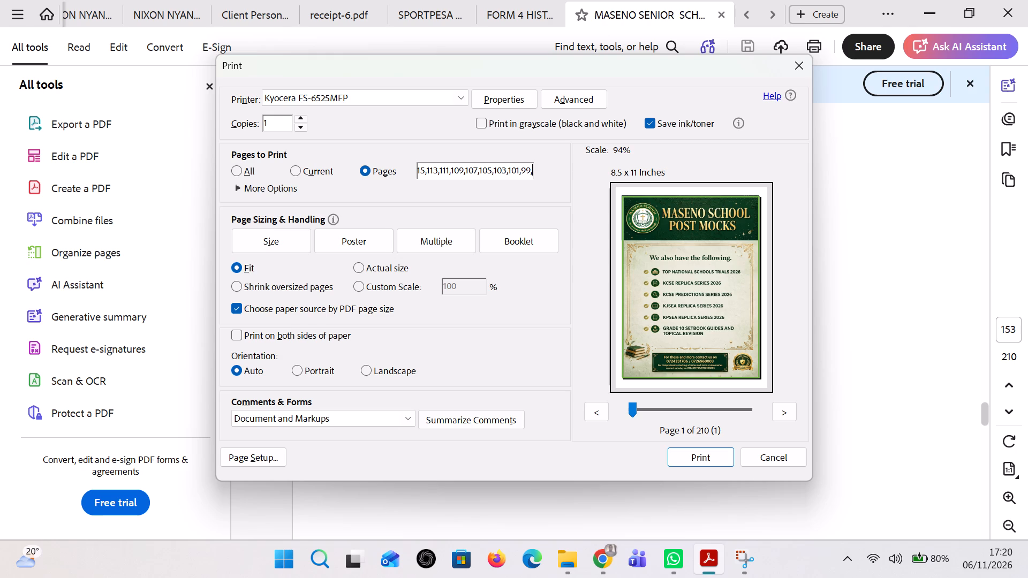
{"action": "type", "text": "97"}
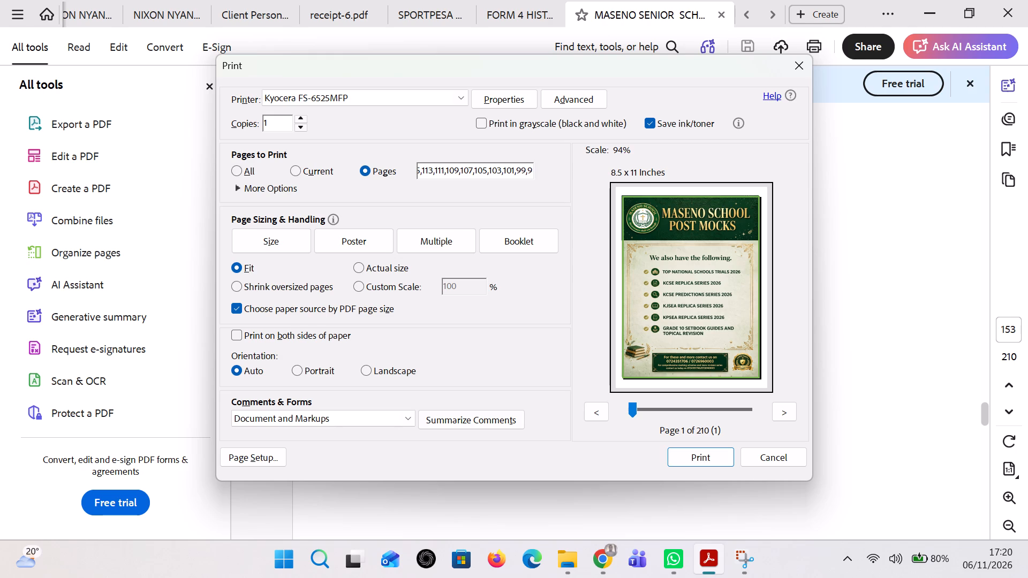
{"action": "key", "text": "7"}
{"action": "key", "text": "BackSpace"}
{"action": "key", "text": "BackSpace"}
{"action": "left_click", "coordinate": [702, 458]}
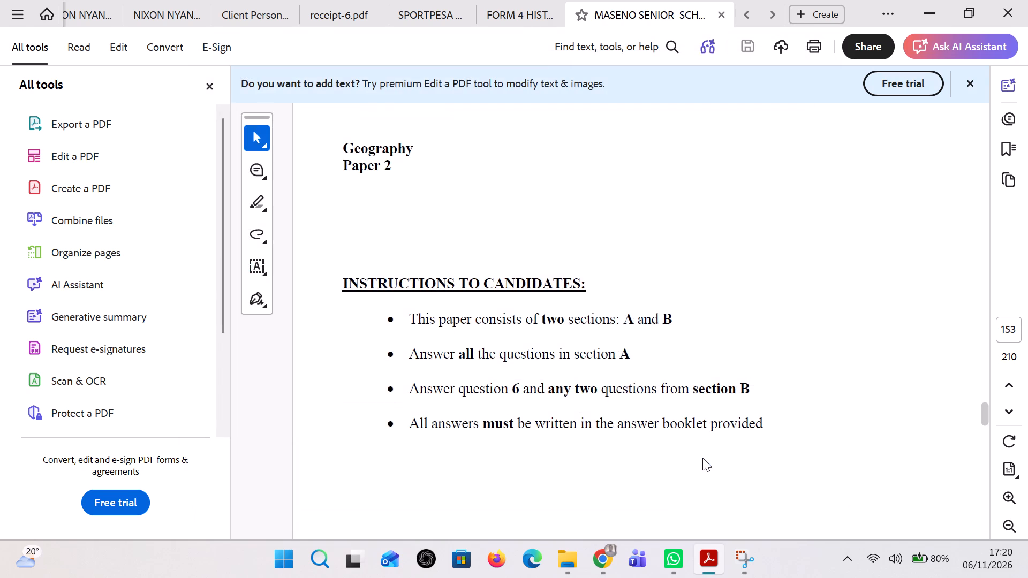
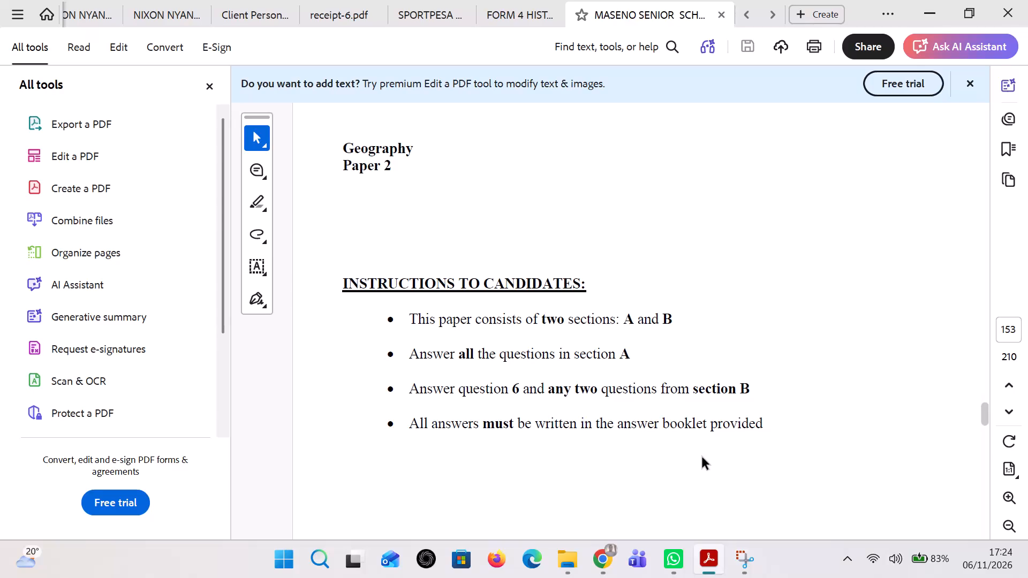
Start a new print job for the Maseno PDF with a custom page list beginning 97, 95, 93, 91.
{"action": "key", "text": "ctrl+9"}
{"action": "left_click", "coordinate": [808, 49]}
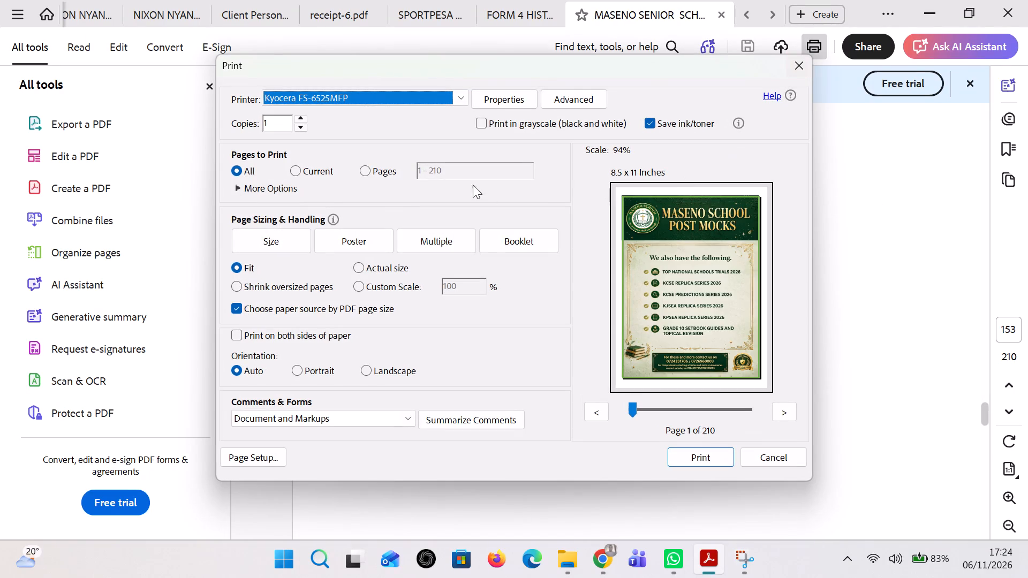
{"action": "left_click", "coordinate": [388, 176]}
{"action": "left_click", "coordinate": [445, 171]}
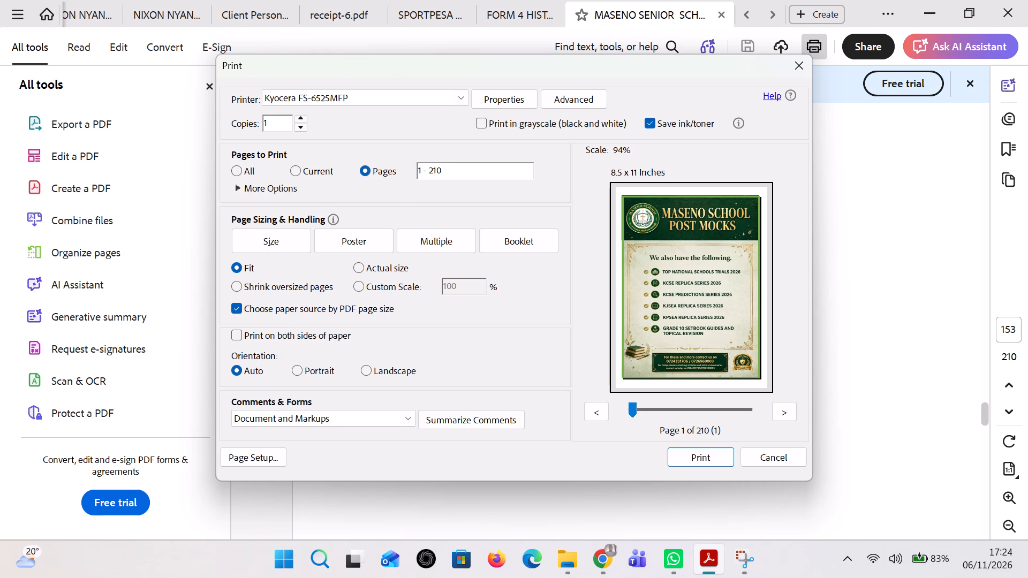
{"action": "key", "text": "BackSpace"}
{"action": "key", "text": "BackSpace"}
{"action": "key", "text": "BackSpace"}
{"action": "key", "text": "BackSpace"}
{"action": "key", "text": "BackSpace"}
{"action": "key", "text": "BackSpace"}
{"action": "key", "text": "BackSpace"}
{"action": "key", "text": "BackSpace"}
{"action": "key", "text": "BackSpace"}
{"action": "key", "text": "BackSpace"}
{"action": "key", "text": "BackSpace"}
{"action": "key", "text": "BackSpace"}
{"action": "key", "text": "9"}
{"action": "key", "text": "7"}
{"action": "key", "text": "comma"}
{"action": "type", "text": "95"}
{"action": "key", "text": "comma"}
{"action": "key", "text": "9"}
{"action": "key", "text": "3"}
{"action": "type", "text": ",91"}
Continue the print page list with the descending odd pages 89, 87, 85, 83 and 81.
{"action": "type", "text": ",89"}
{"action": "type", "text": ",87"}
{"action": "type", "text": ",85"}
{"action": "type", "text": ",84"}
{"action": "key", "text": "BackSpace"}
{"action": "key", "text": "3"}
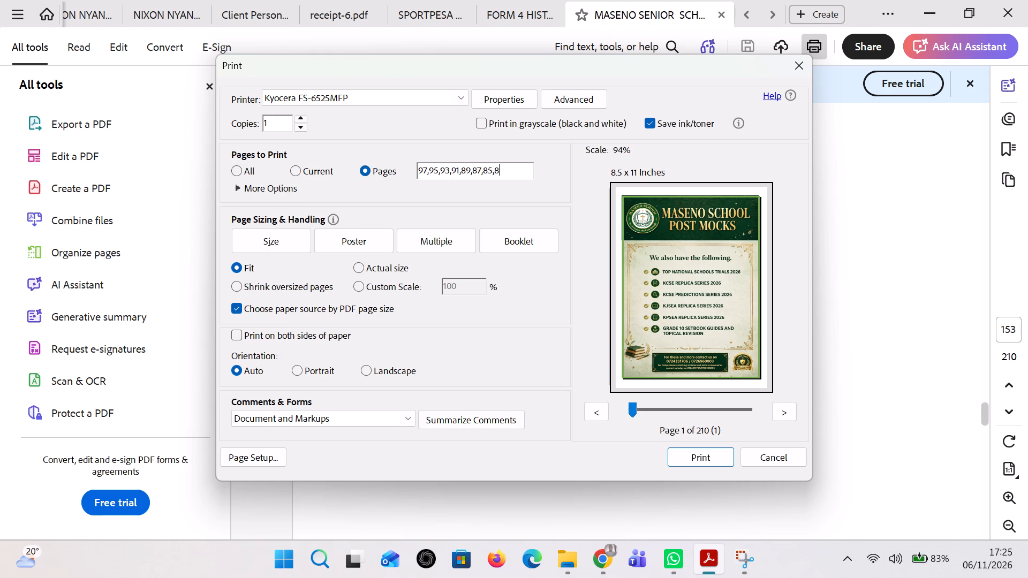
{"action": "key", "text": "comma"}
{"action": "type", "text": "81"}
Add the descending odd pages 79, 77, 75, 73 and 71 to the print page list.
{"action": "key", "text": "comma"}
{"action": "type", "text": "79"}
{"action": "key", "text": "comma"}
{"action": "type", "text": "77"}
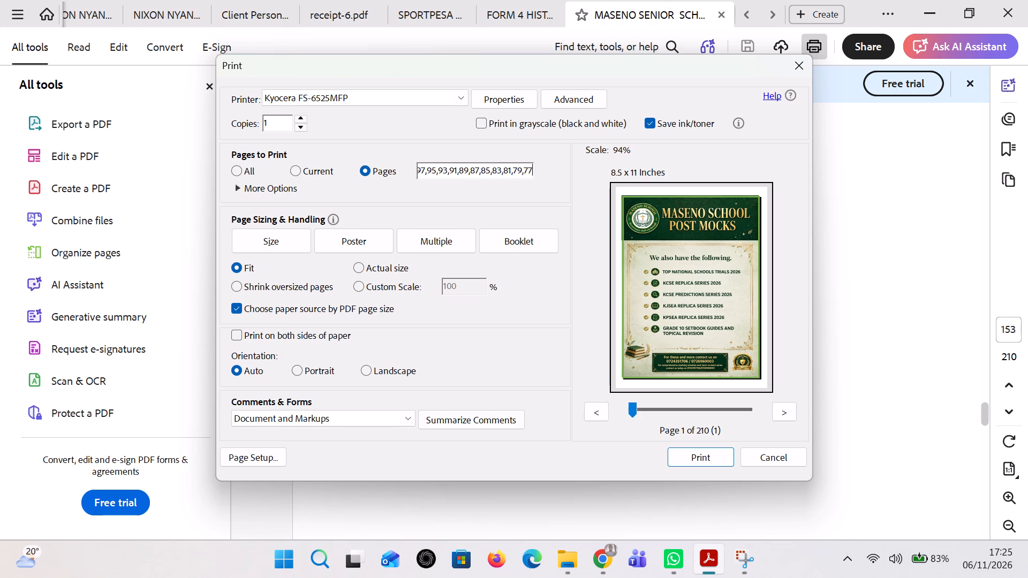
{"action": "key", "text": "comma"}
{"action": "type", "text": "75"}
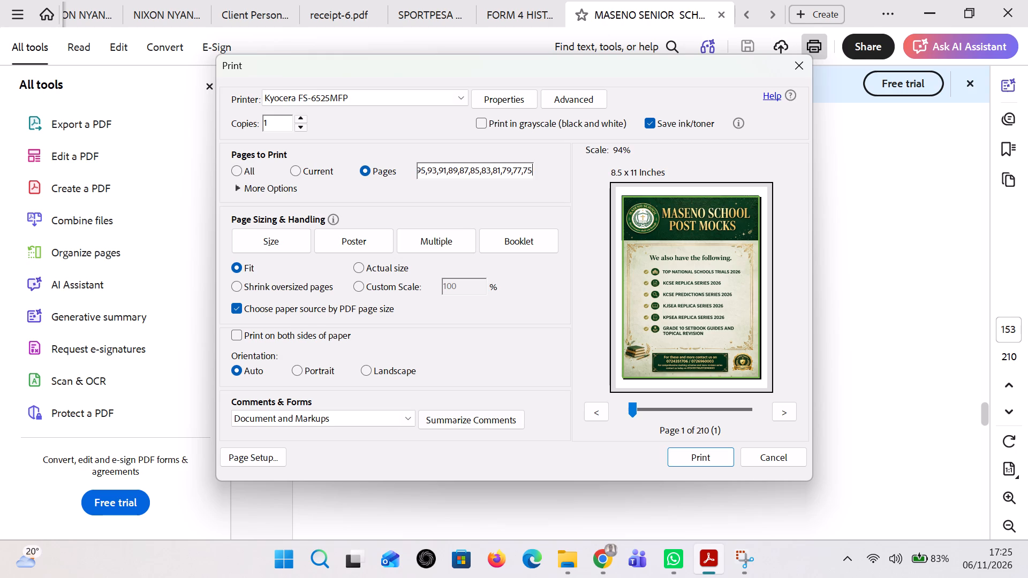
{"action": "key", "text": "comma"}
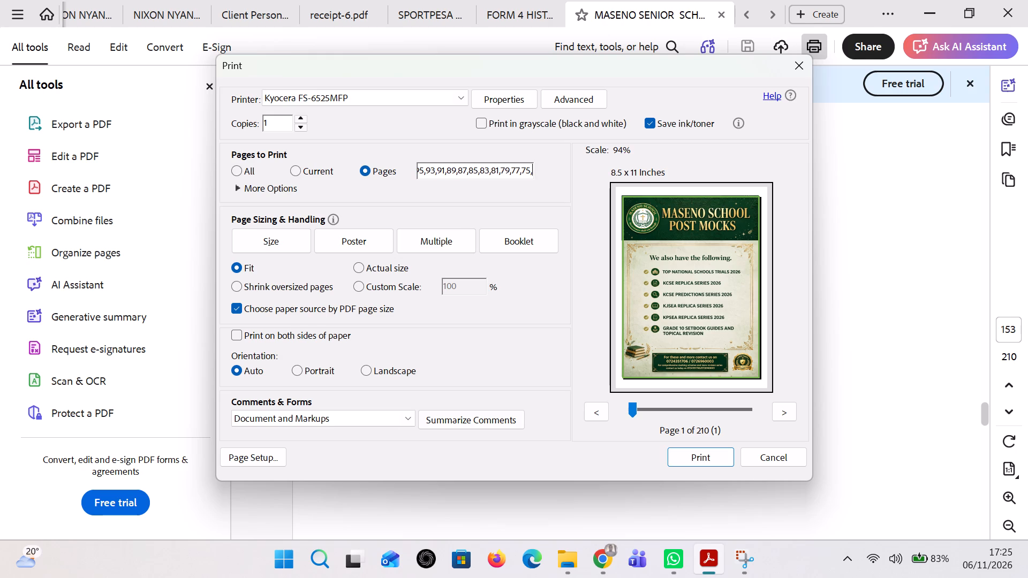
{"action": "type", "text": "73"}
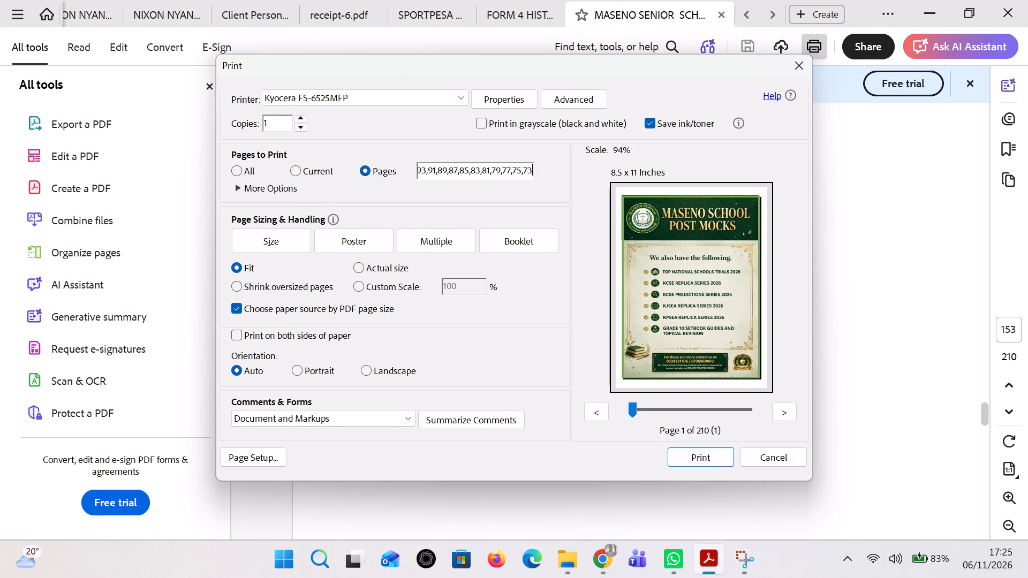
{"action": "key", "text": "comma"}
{"action": "type", "text": "71"}
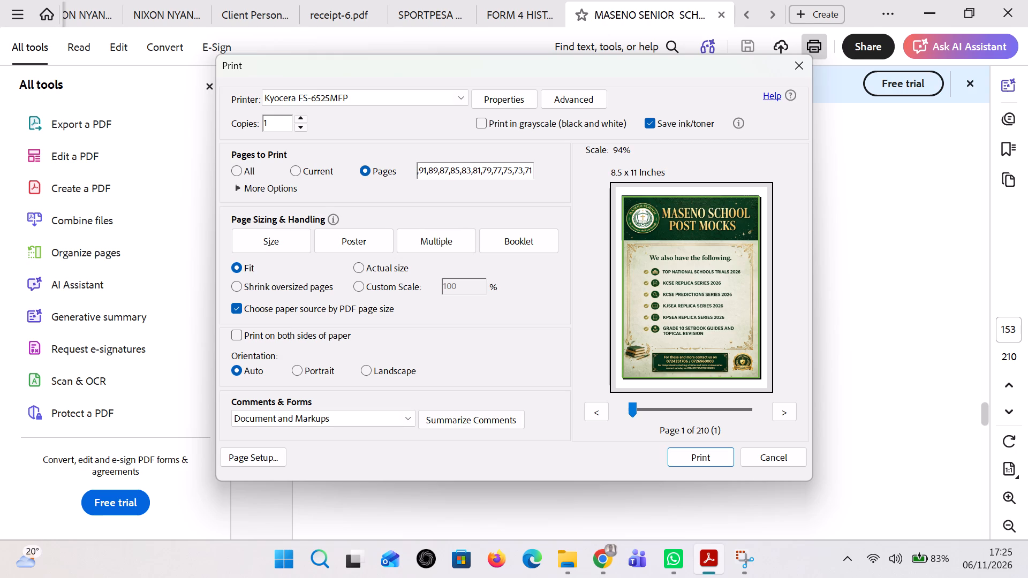
Add the descending odd pages 69, 67, 65, 63 and 61 to the print page list.
{"action": "key", "text": "comma"}
{"action": "type", "text": "69"}
{"action": "key", "text": "comma"}
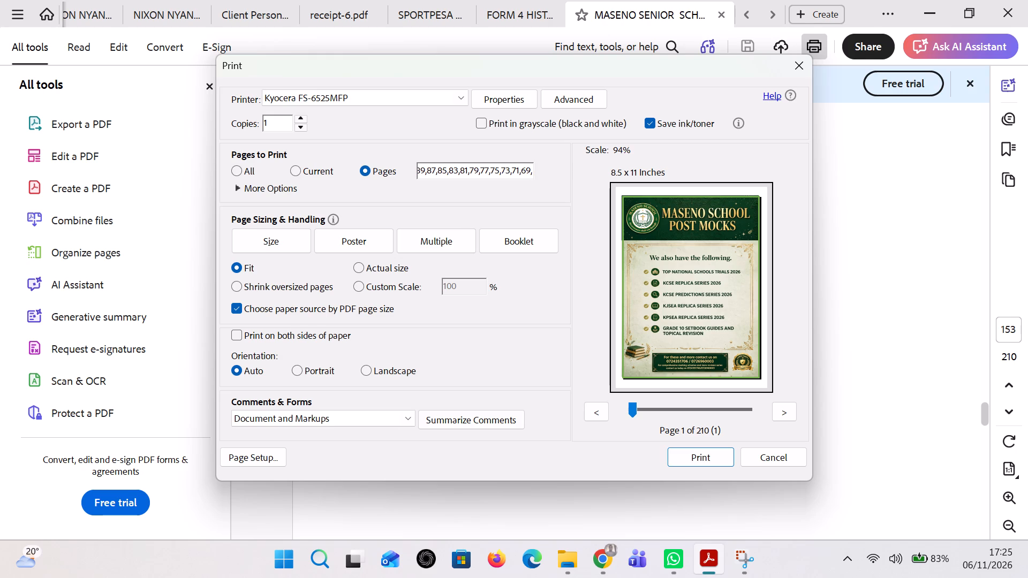
{"action": "type", "text": "67"}
{"action": "key", "text": "comma"}
{"action": "type", "text": "65"}
{"action": "key", "text": "comma"}
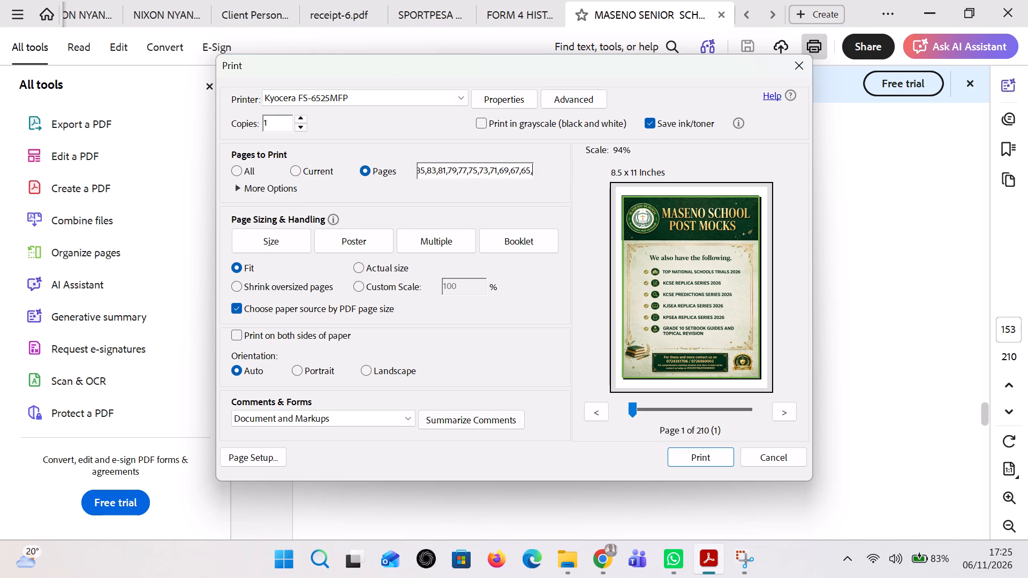
{"action": "type", "text": "63"}
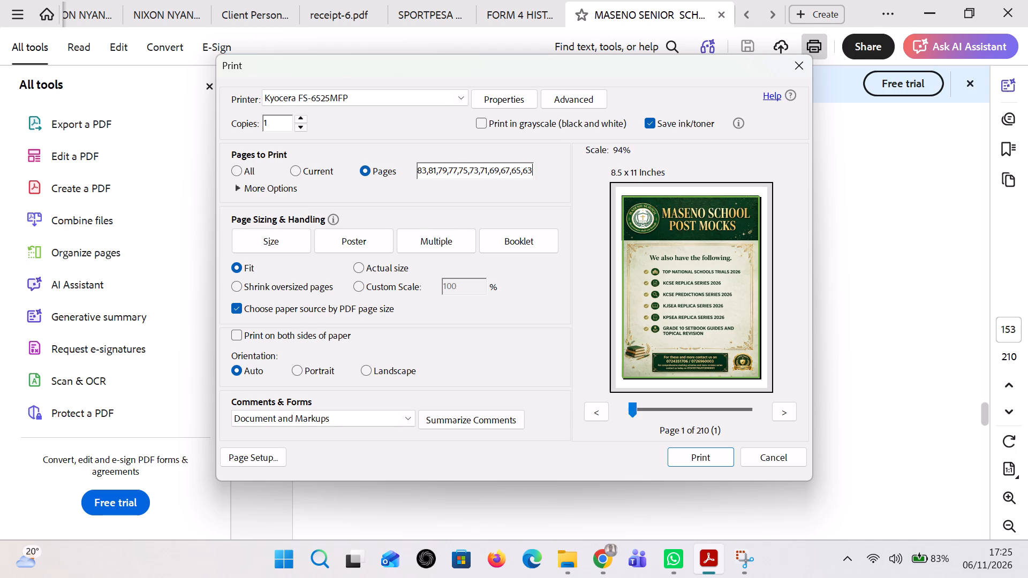
{"action": "key", "text": "comma"}
{"action": "type", "text": "61"}
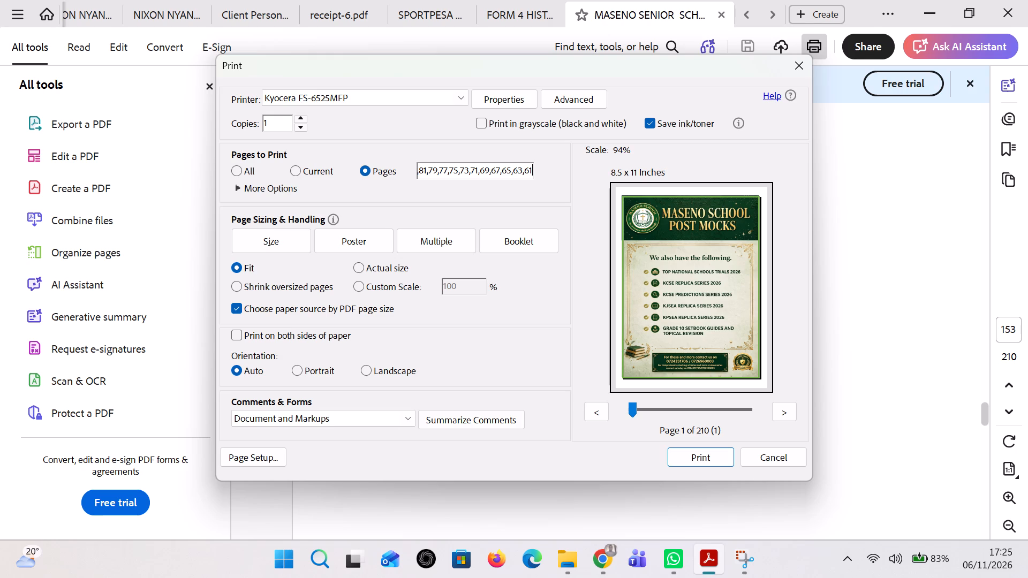
Continue the print page list with the descending odd pages 59, 57, 55, 53 and 51.
{"action": "key", "text": "comma"}
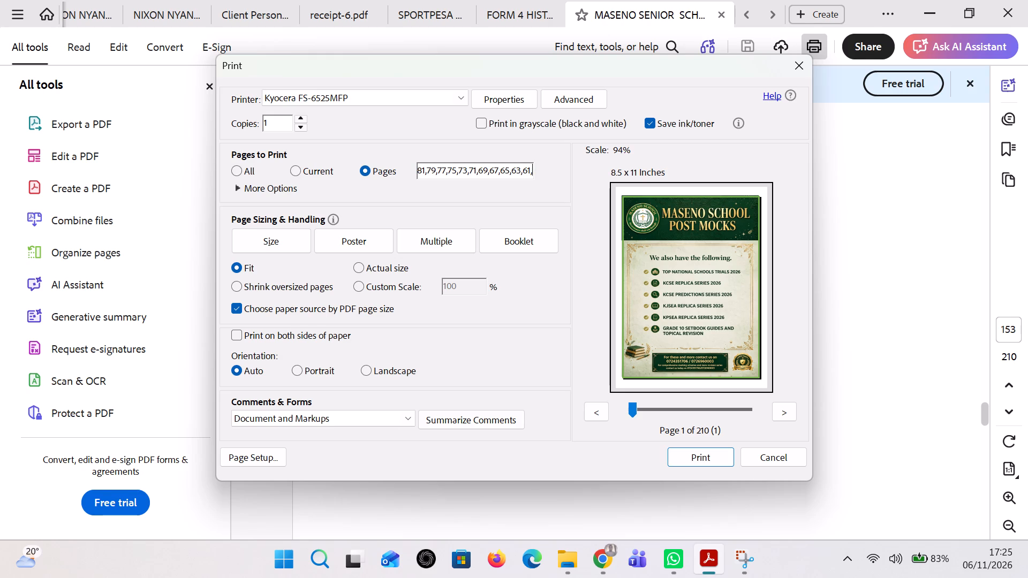
{"action": "type", "text": "59"}
{"action": "key", "text": "comma"}
{"action": "type", "text": "57"}
{"action": "key", "text": "comma"}
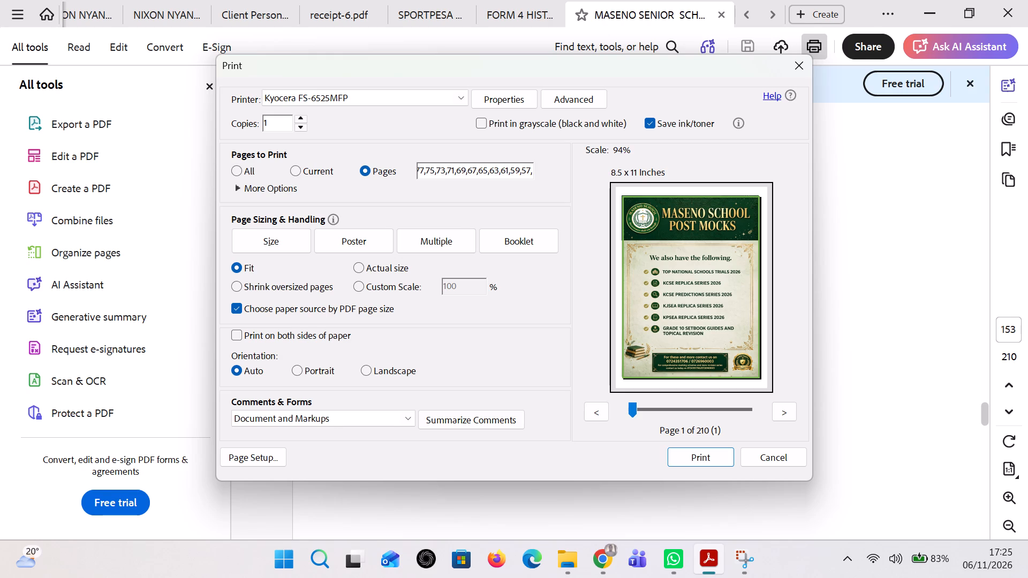
{"action": "type", "text": "55"}
{"action": "key", "text": "comma"}
{"action": "key", "text": "BackSpace"}
{"action": "key", "text": "comma"}
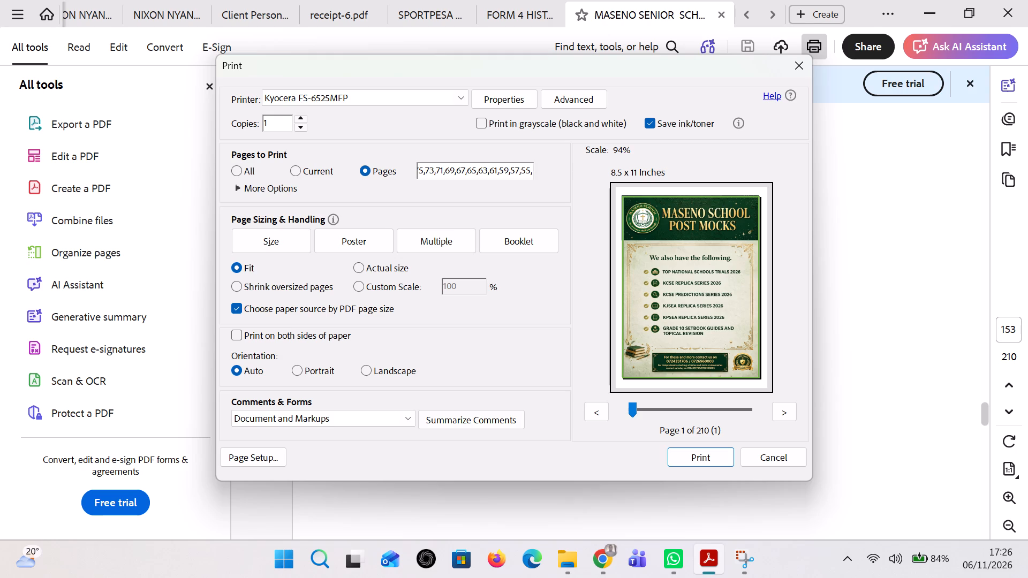
{"action": "key", "text": "5"}
{"action": "key", "text": "3"}
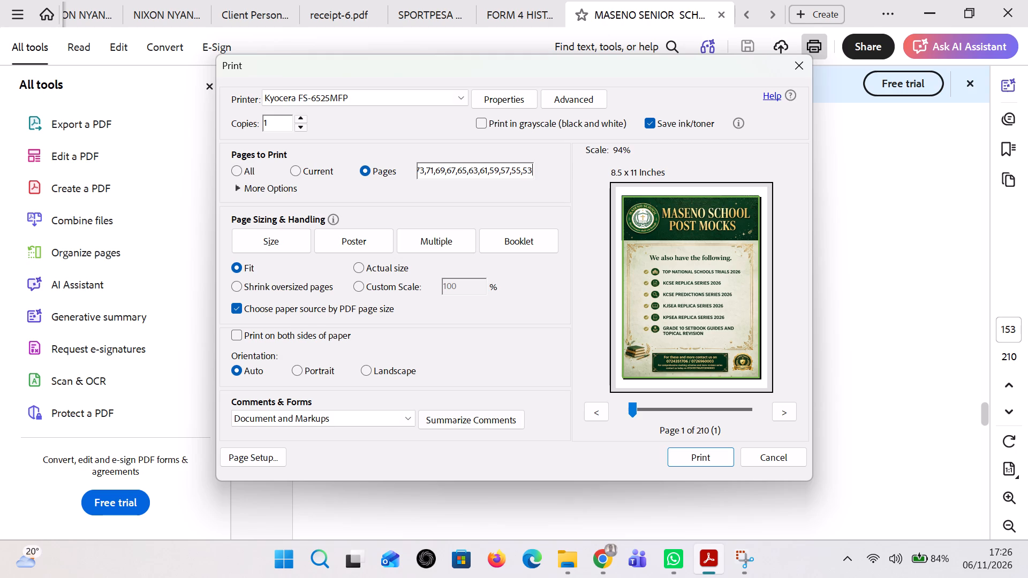
{"action": "key", "text": "comma"}
{"action": "type", "text": "51"}
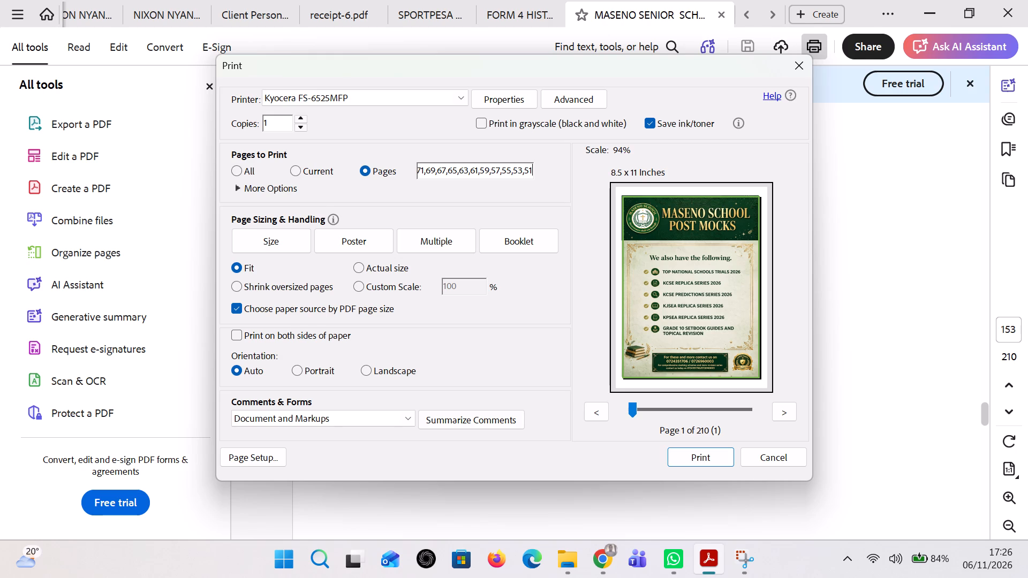
Add the descending odd pages 49, 47, 45, 43 and 41 to the print page list.
{"action": "key", "text": "comma"}
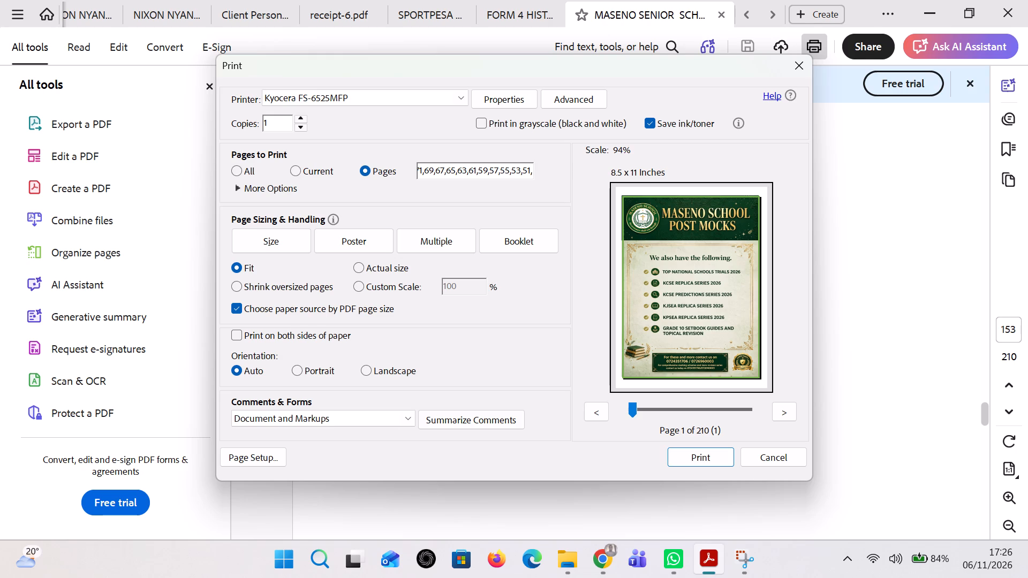
{"action": "type", "text": "49"}
{"action": "type", "text": ",47"}
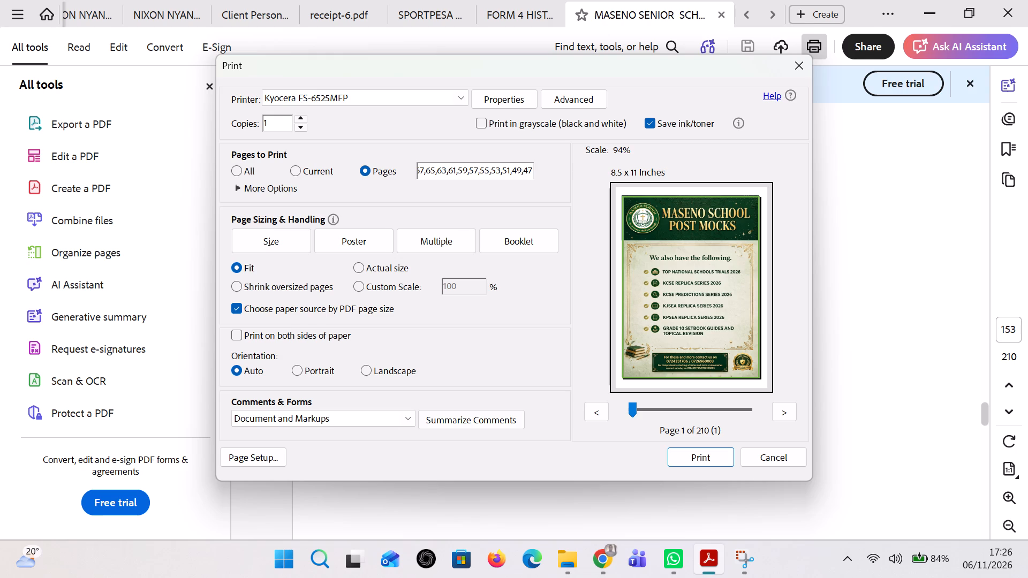
{"action": "key", "text": "comma"}
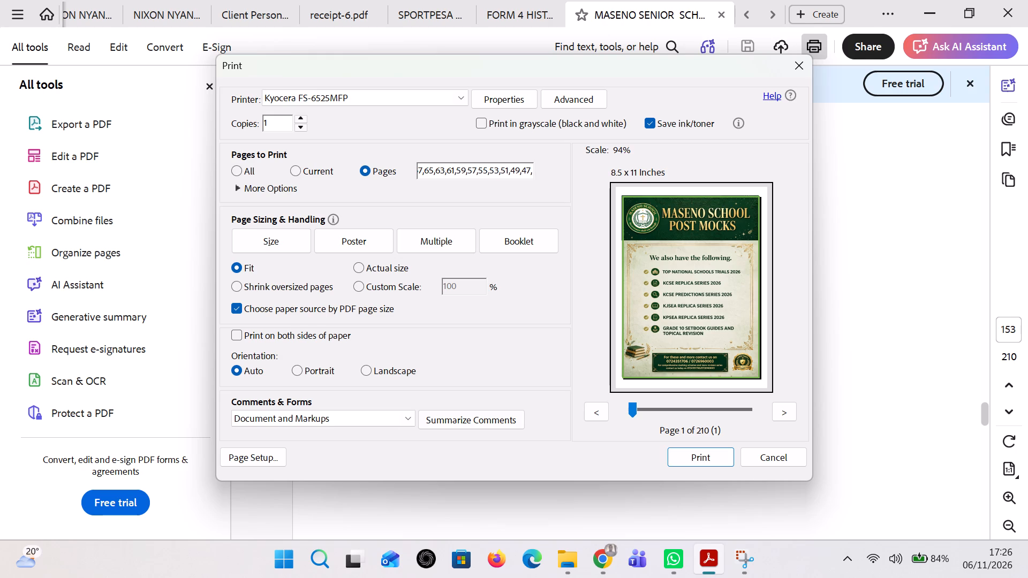
{"action": "key", "text": "4"}
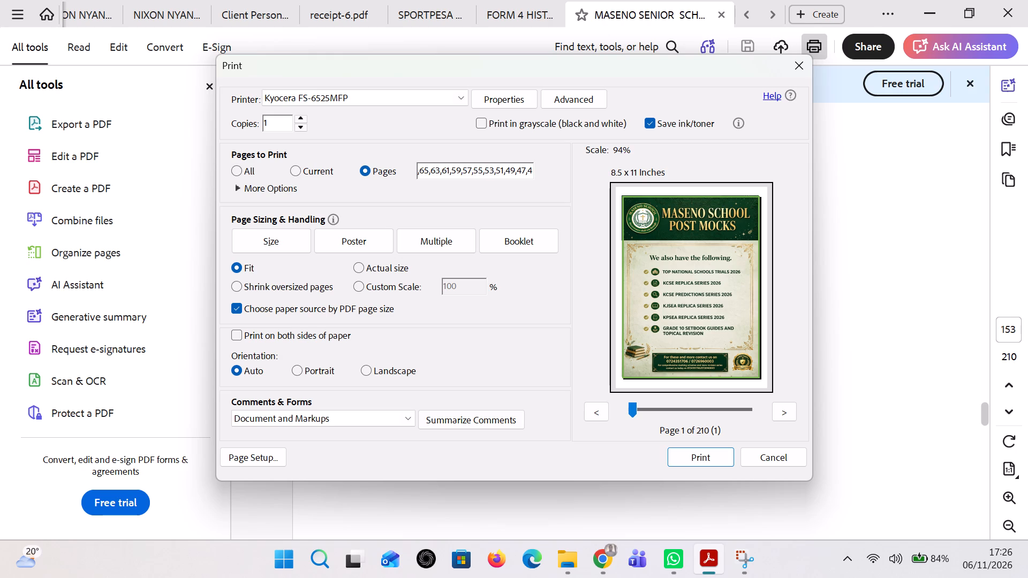
{"action": "key", "text": "5"}
{"action": "key", "text": "comma"}
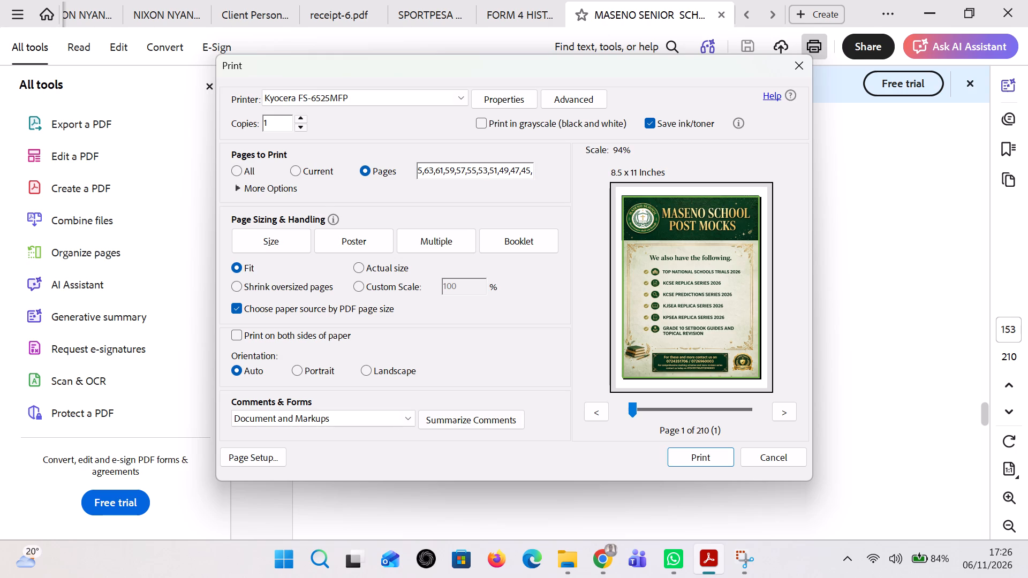
{"action": "type", "text": "43"}
{"action": "key", "text": "comma"}
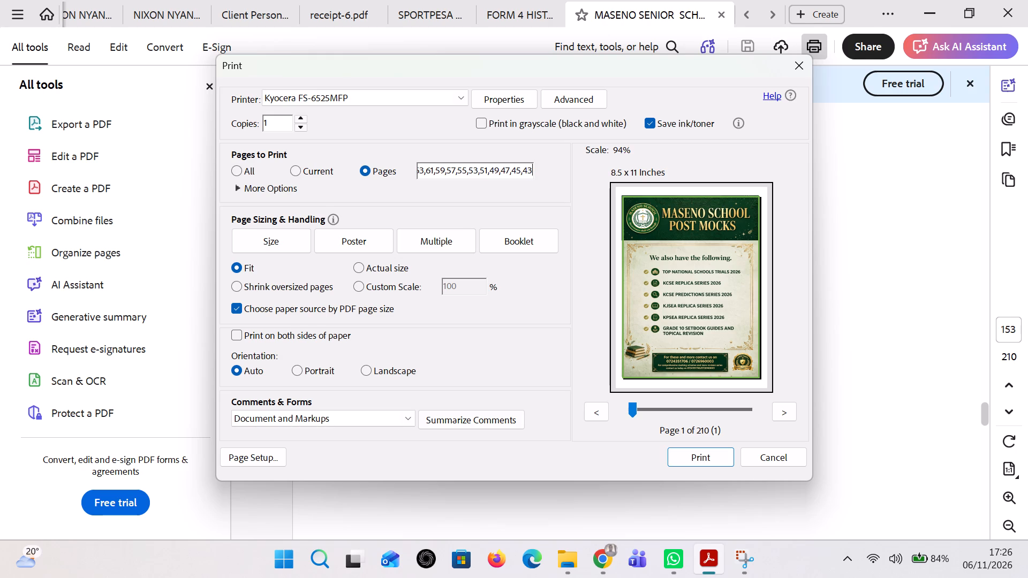
{"action": "type", "text": "41"}
Continue the print page list with the descending odd pages 39, 37, 35 and 33.
{"action": "key", "text": "comma"}
{"action": "type", "text": "39"}
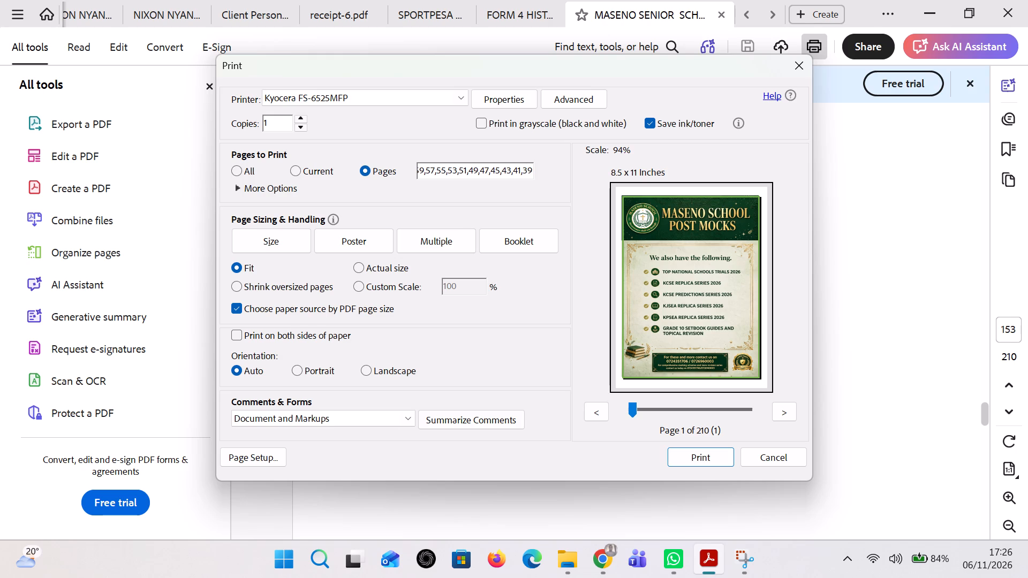
{"action": "type", "text": ",37"}
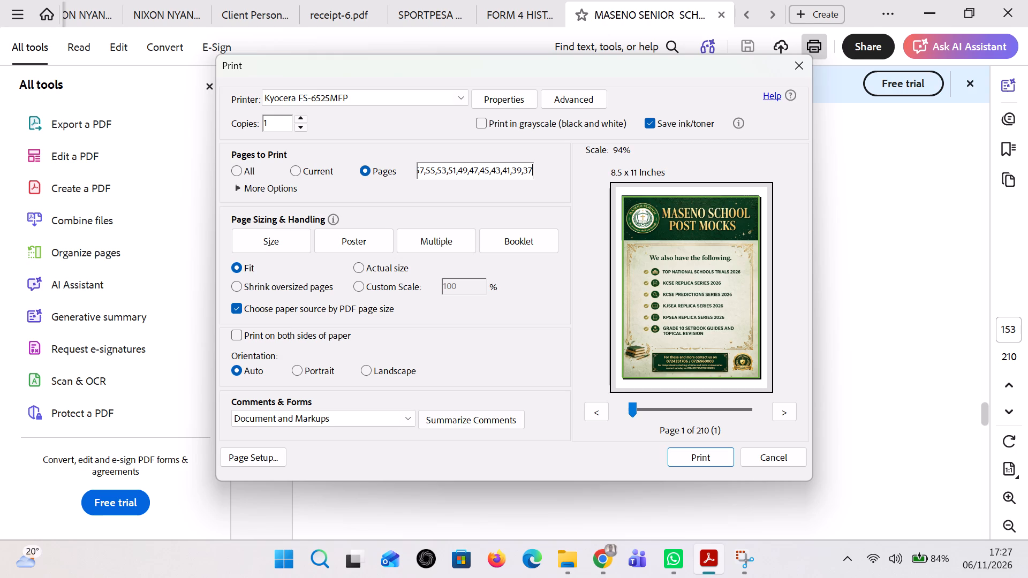
{"action": "key", "text": "comma"}
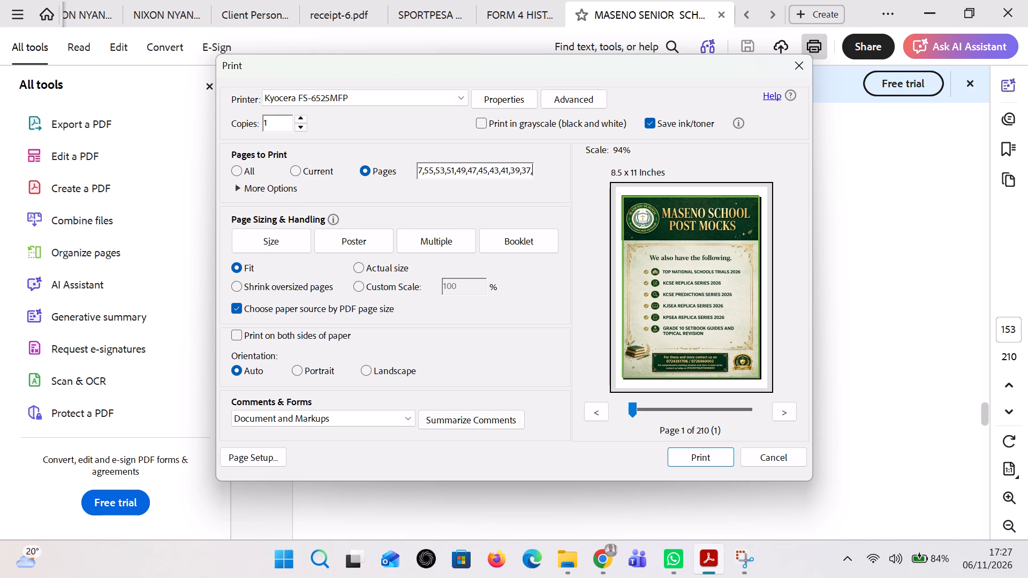
{"action": "type", "text": "354"}
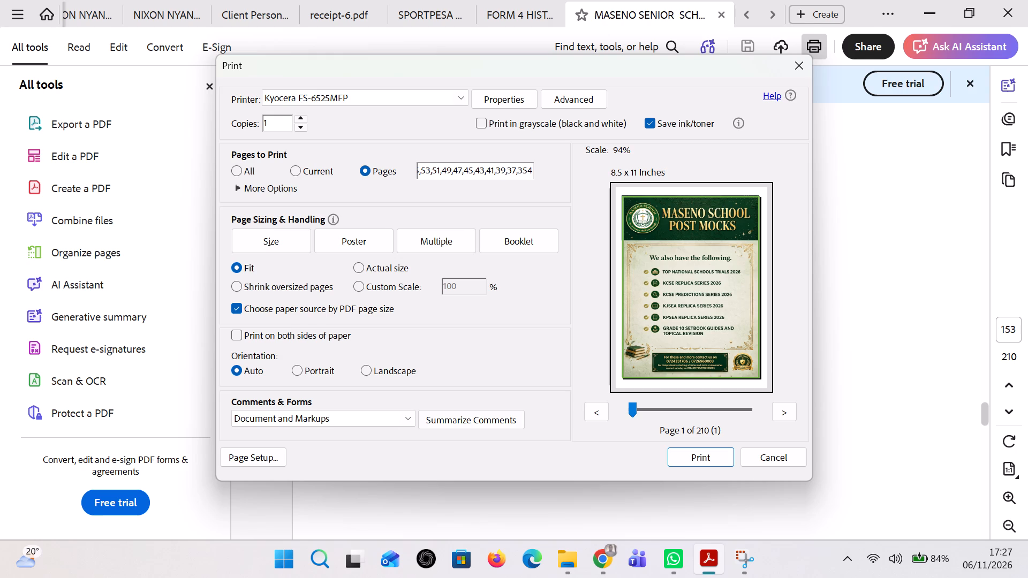
{"action": "key", "text": "BackSpace"}
{"action": "key", "text": "BackSpace"}
{"action": "key", "text": "5"}
{"action": "key", "text": "comma"}
{"action": "type", "text": "33"}
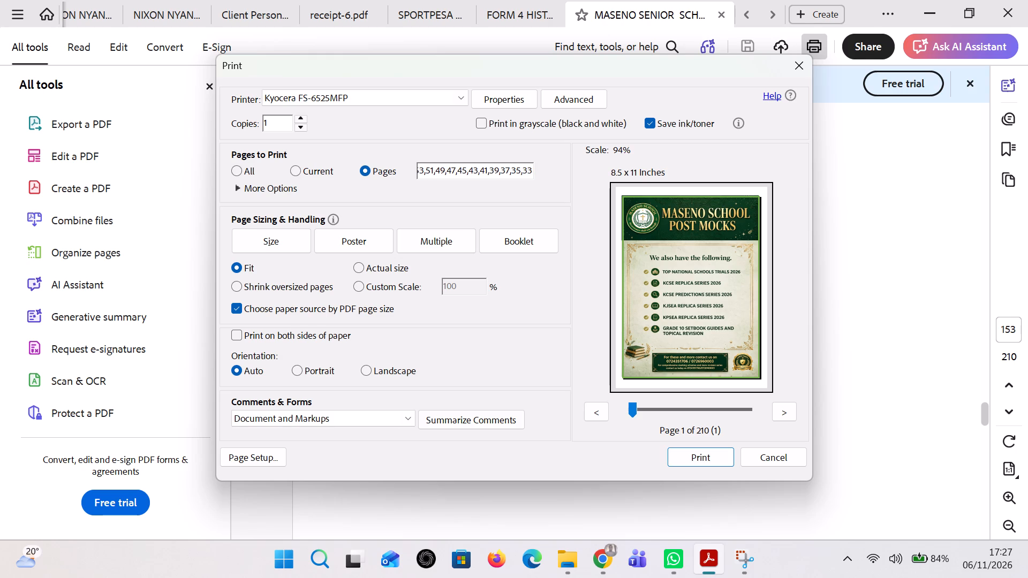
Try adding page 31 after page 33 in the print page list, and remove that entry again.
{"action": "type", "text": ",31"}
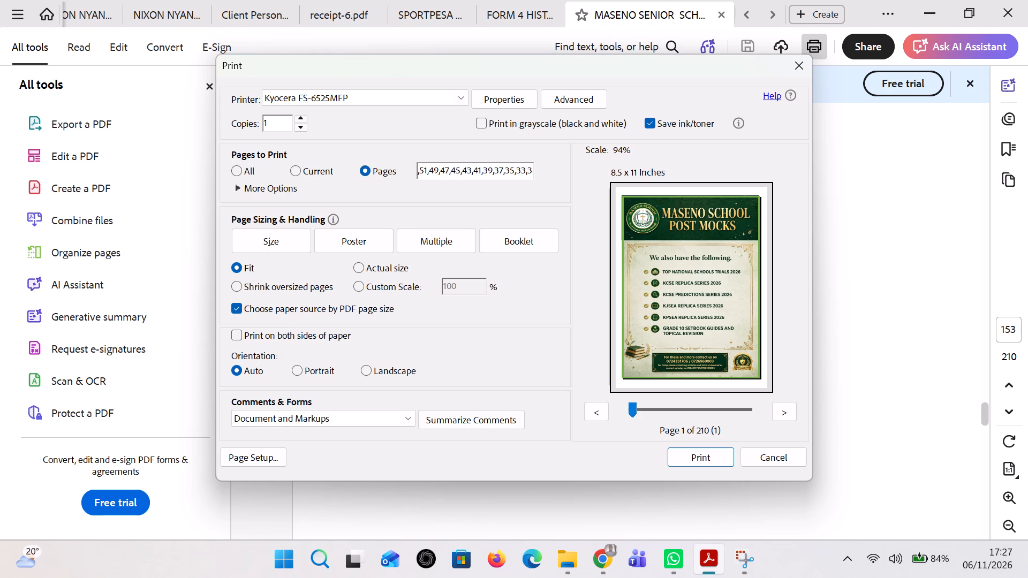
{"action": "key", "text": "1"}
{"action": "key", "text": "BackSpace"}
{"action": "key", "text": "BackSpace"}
Print the listed odd pages, ending at page 33, on the Kyocera FS-6525MFP.
{"action": "left_click", "coordinate": [693, 459]}
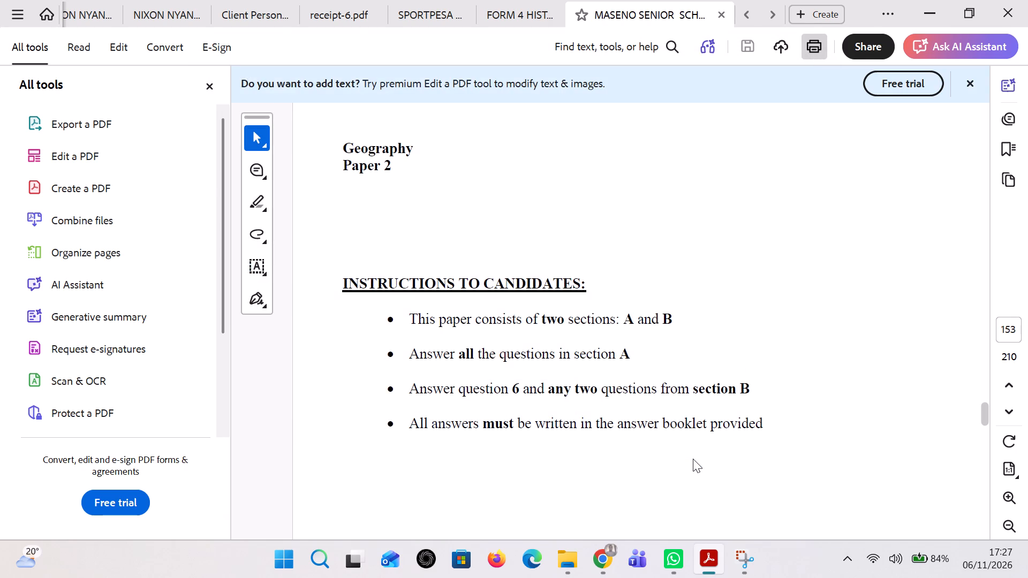
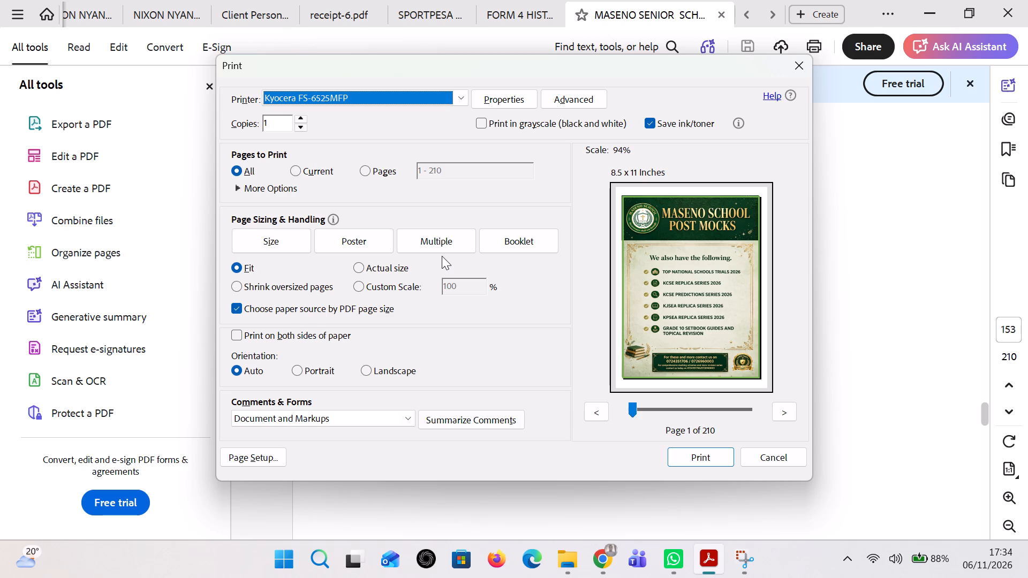
Limit the print job to a custom page list, replacing the default range with page 31 as the first entry.
{"action": "left_click", "coordinate": [391, 167]}
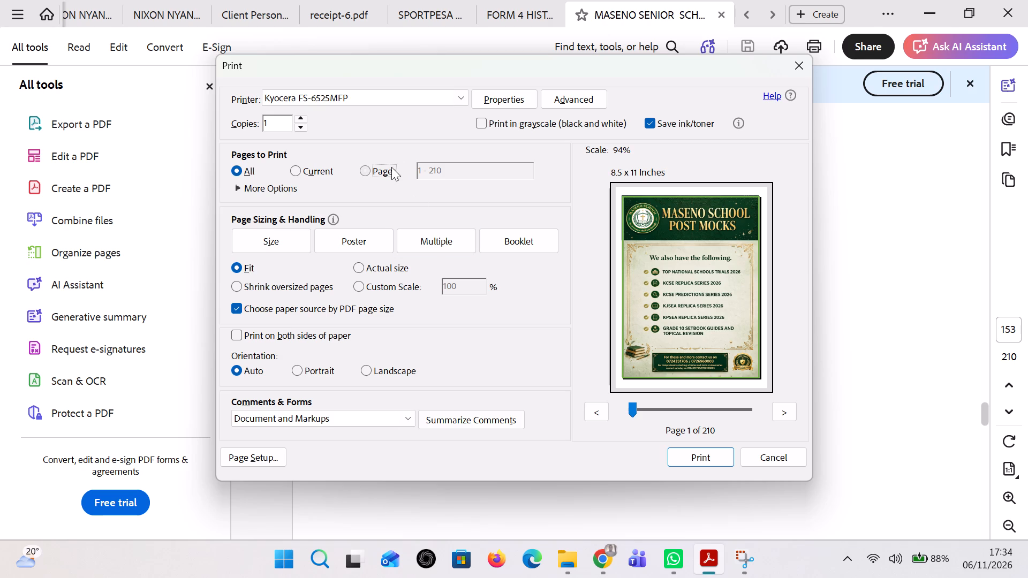
{"action": "left_click", "coordinate": [451, 175]}
{"action": "key", "text": "BackSpace"}
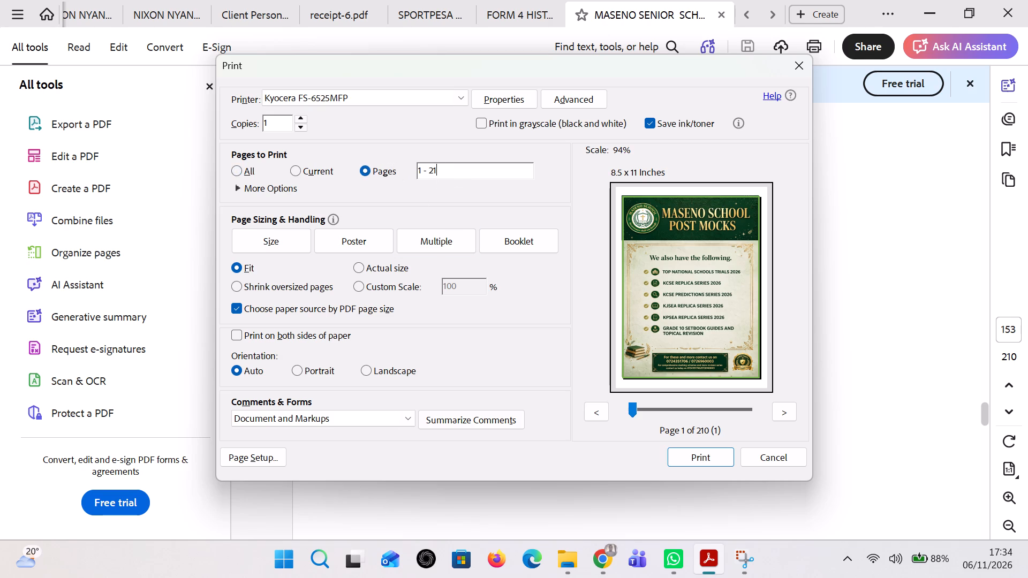
{"action": "key", "text": "BackSpace"}
{"action": "key", "text": "BackSpace"}
{"action": "key", "text": "BackSpace"}
{"action": "key", "text": "BackSpace"}
{"action": "key", "text": "BackSpace"}
{"action": "key", "text": "3"}
{"action": "key", "text": "BackSpace"}
{"action": "key", "text": "BackSpace"}
{"action": "key", "text": "3"}
{"action": "key", "text": "BackSpace"}
{"action": "type", "text": "31"}
Continue the print page list with the descending odd pages 29, 27, 25 and 23.
{"action": "key", "text": "comma"}
{"action": "type", "text": "29"}
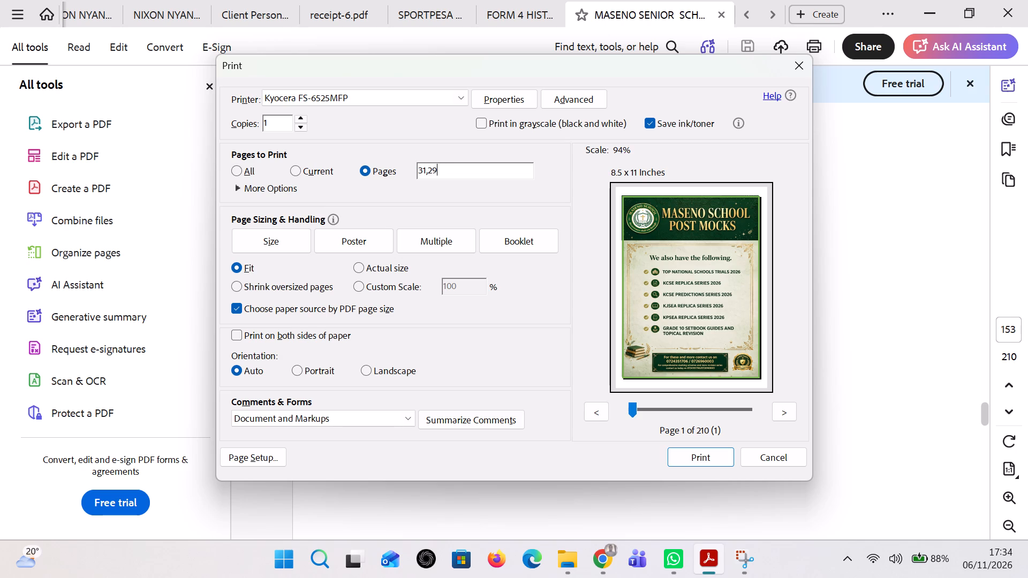
{"action": "type", "text": ",27"}
{"action": "key", "text": "comma"}
{"action": "type", "text": "25"}
{"action": "key", "text": "comma"}
{"action": "type", "text": "23"}
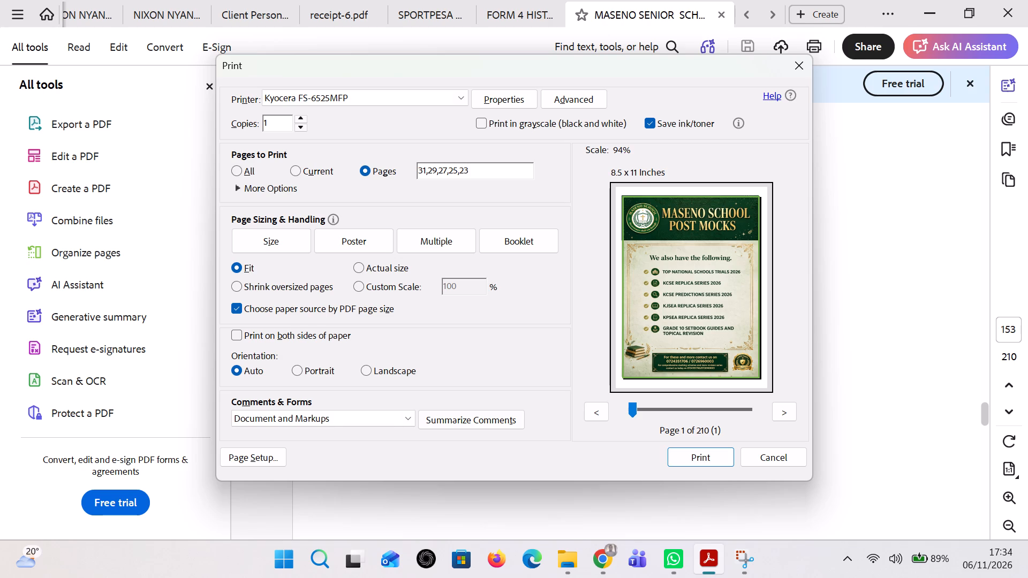
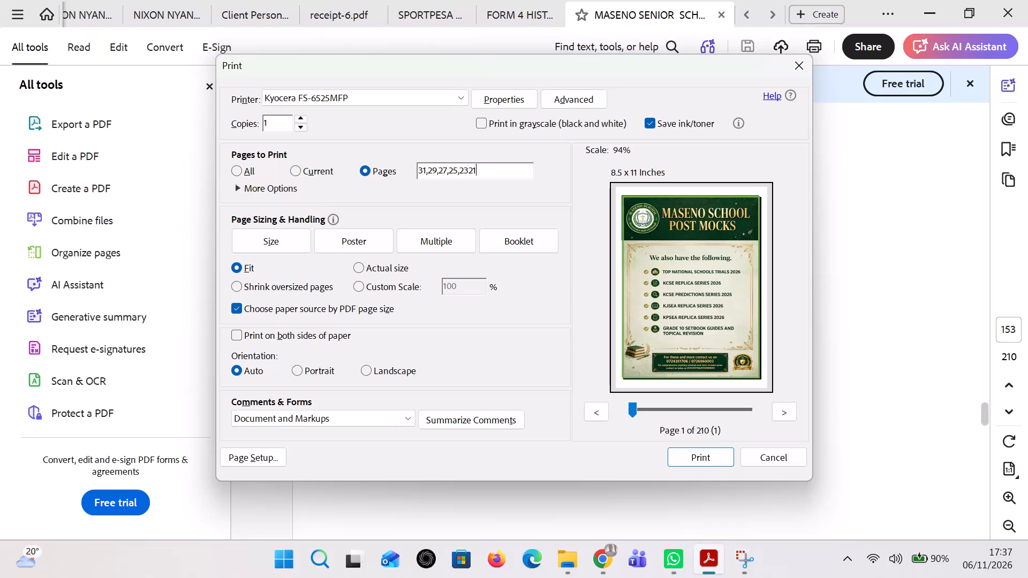
Continue the comma-separated print page list after 23 with the descending odd pages 21, 19, 17, 15, 13 and 11.
{"action": "key", "text": "BackSpace"}
{"action": "key", "text": "BackSpace"}
{"action": "type", "text": ",21"}
{"action": "key", "text": "comma"}
{"action": "type", "text": "19"}
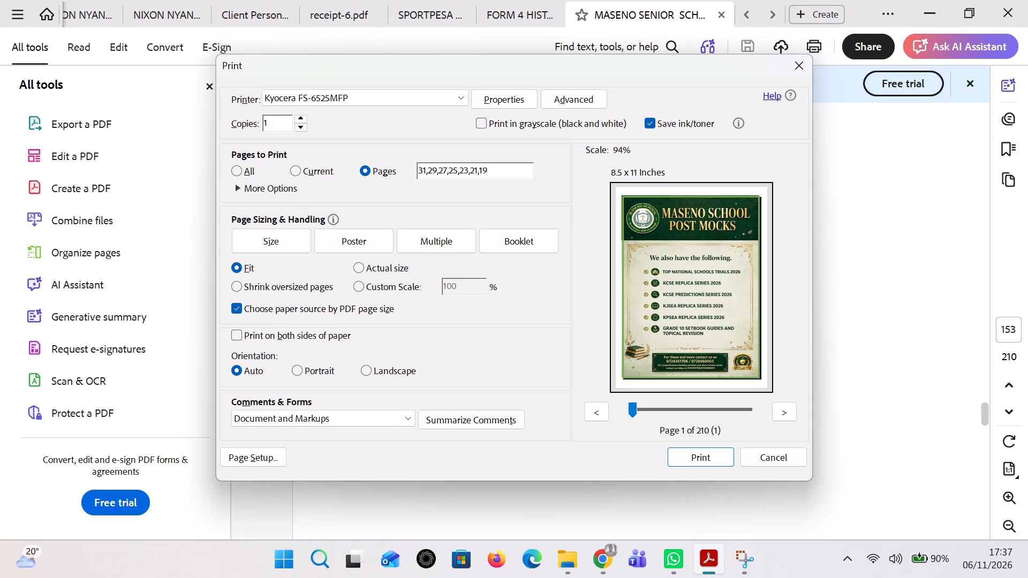
{"action": "key", "text": "comma"}
{"action": "key", "text": "1"}
{"action": "key", "text": "7"}
{"action": "type", "text": ",15,"}
{"action": "key", "text": "1"}
{"action": "key", "text": "3"}
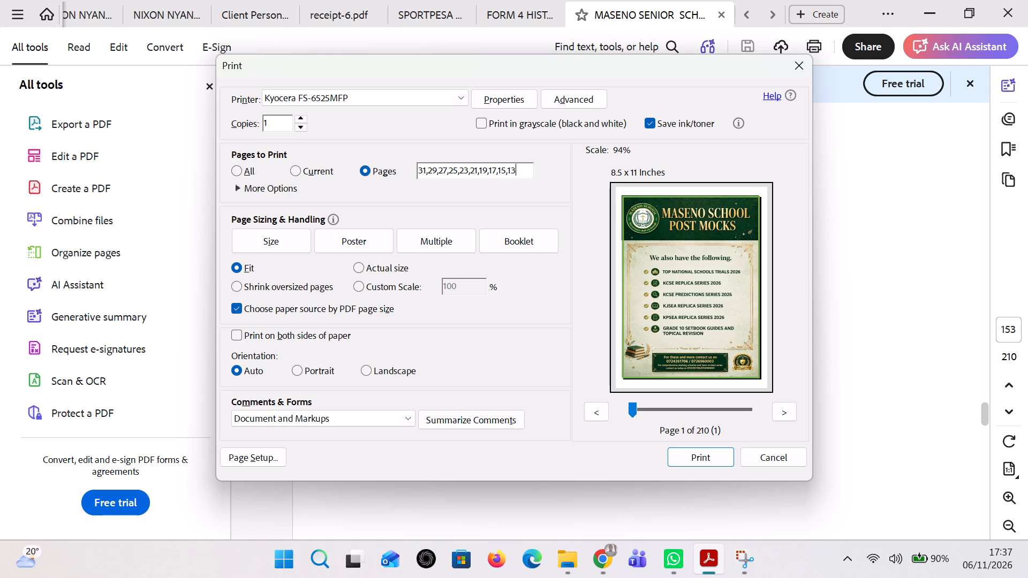
{"action": "type", "text": ",11"}
Complete the page list with pages 9, 7, 5, 3 and 1, and send the job to the Kyocera FS-6525MFP.
{"action": "key", "text": "comma"}
{"action": "key", "text": "9"}
{"action": "type", "text": ",7"}
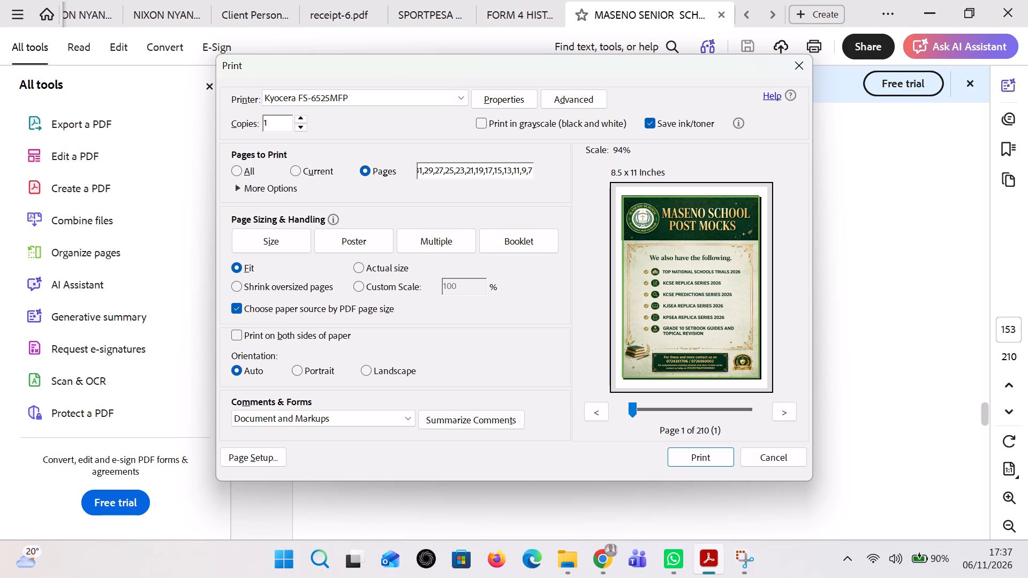
{"action": "key", "text": "comma"}
{"action": "key", "text": "5"}
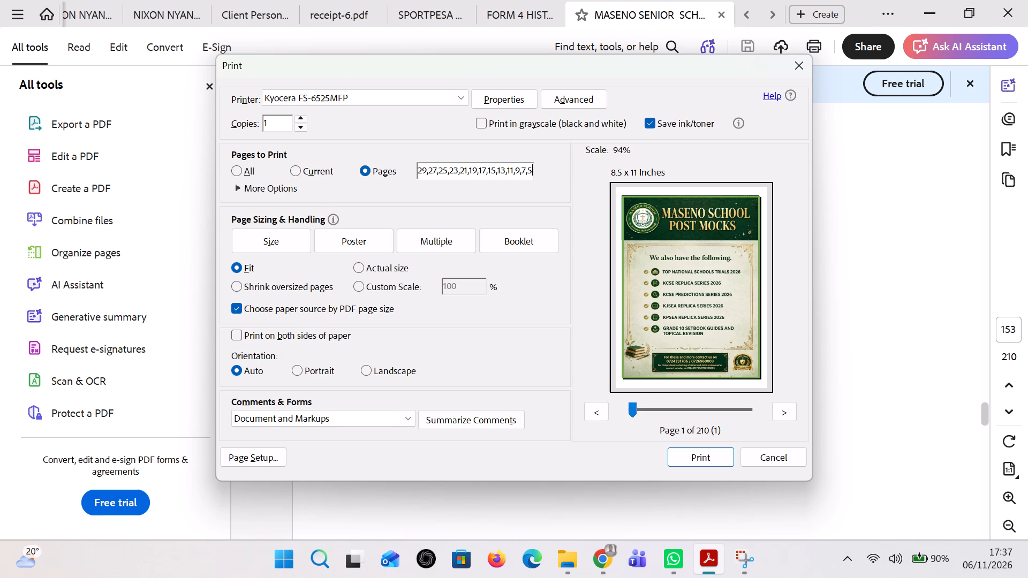
{"action": "key", "text": "comma"}
{"action": "key", "text": "3"}
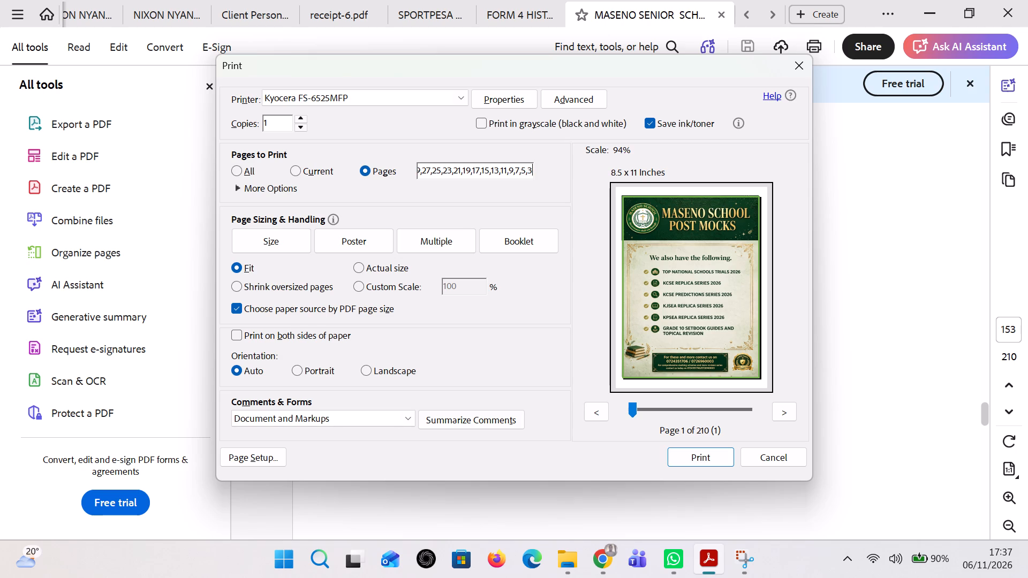
{"action": "key", "text": "comma"}
{"action": "key", "text": "1"}
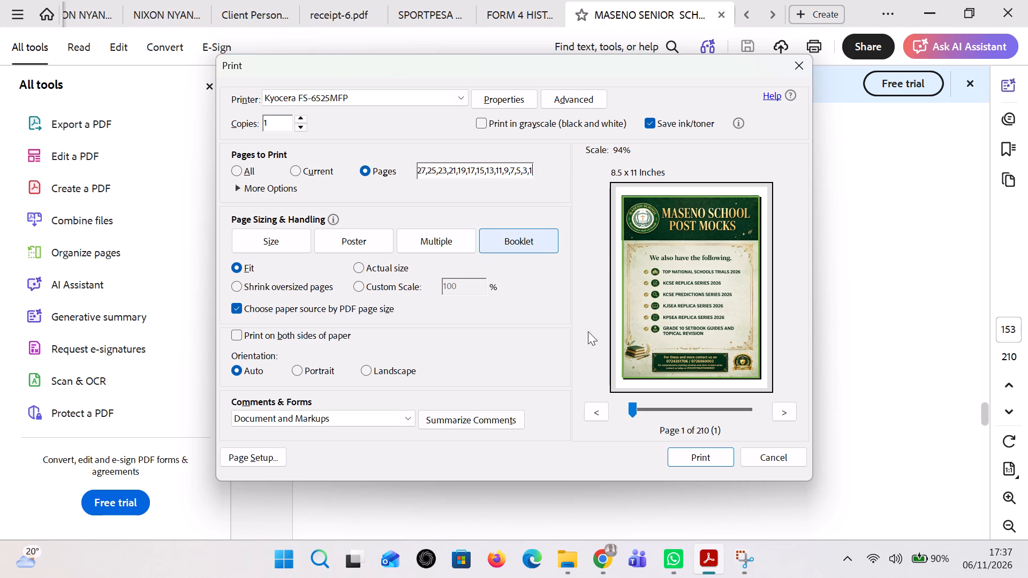
{"action": "left_click", "coordinate": [699, 454]}
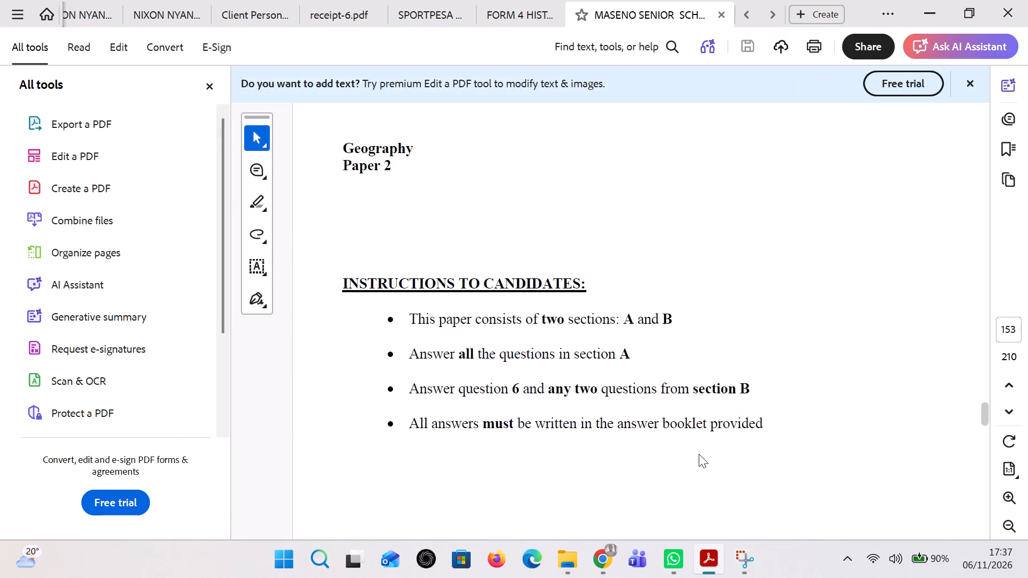
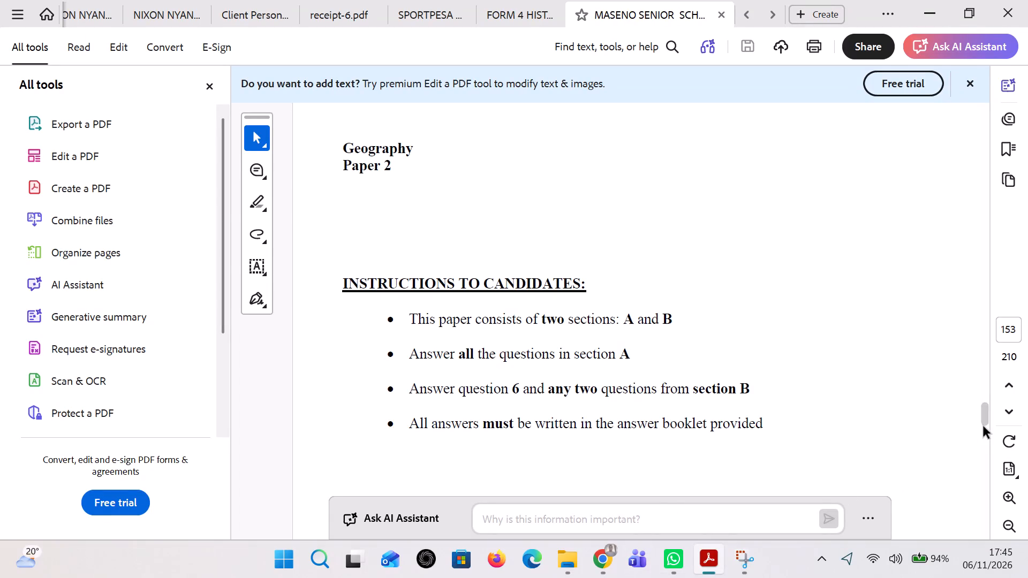
Return to the start of the PDF and examine the cover page and the English Paper 3 front page on page 2.
{"action": "left_click_drag", "start_coordinate": [985, 416], "coordinate": [984, 276]}
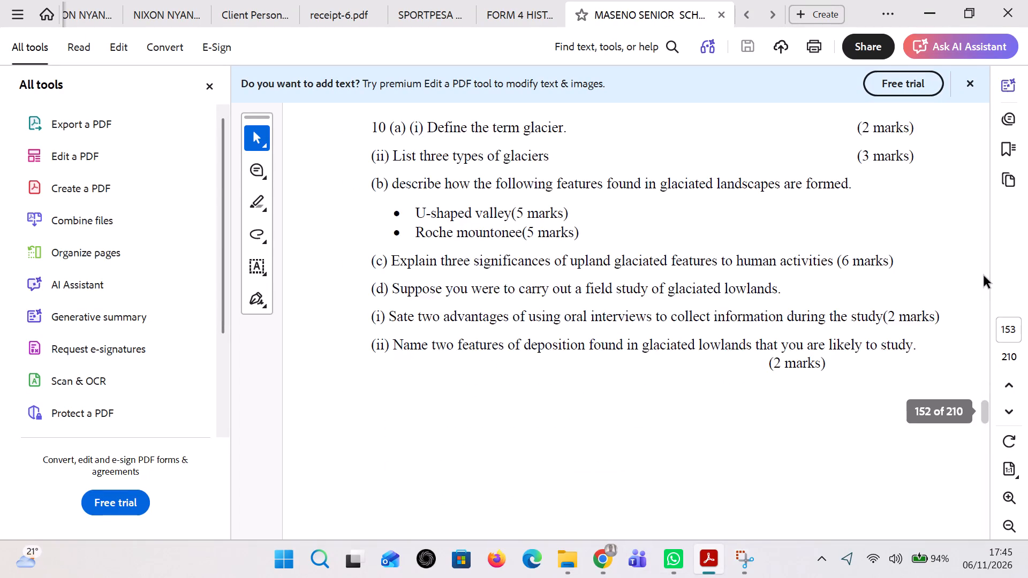
{"action": "left_click_drag", "start_coordinate": [984, 276], "coordinate": [970, 154]}
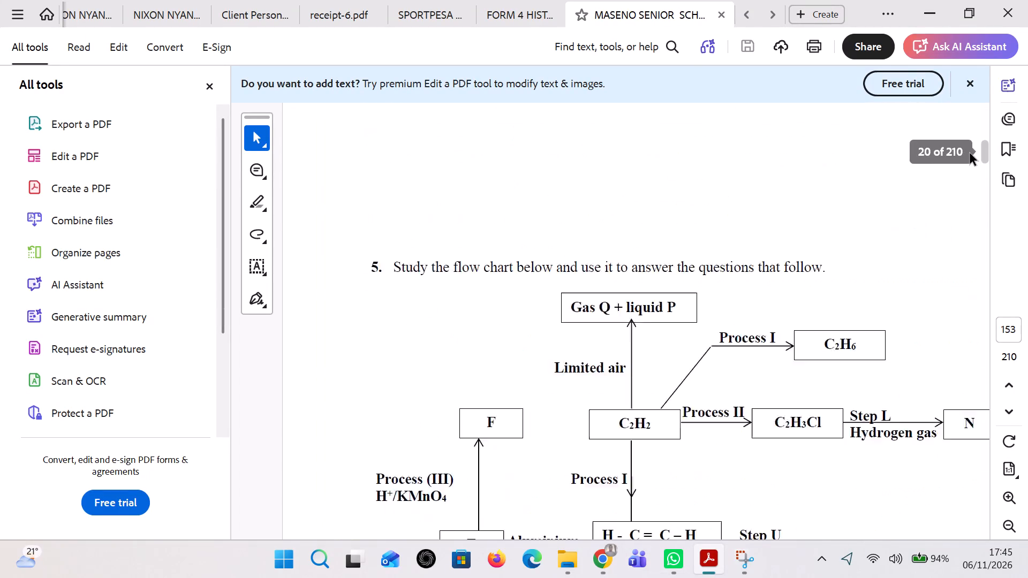
{"action": "left_click_drag", "start_coordinate": [970, 154], "coordinate": [974, 131]}
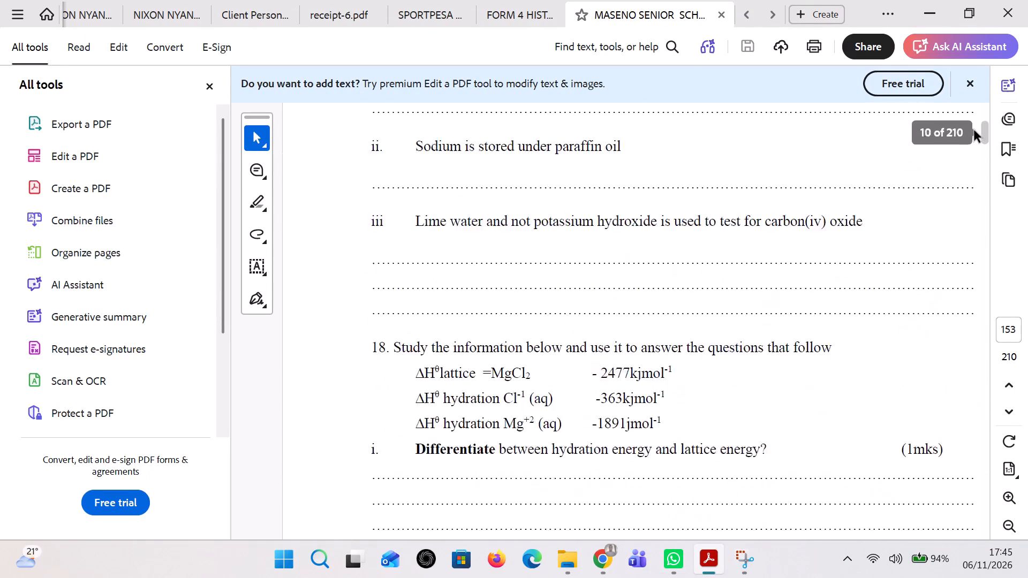
{"action": "left_click_drag", "start_coordinate": [974, 131], "coordinate": [984, 95]}
{"action": "key", "text": "Down"}
{"action": "key", "text": "Down"}
{"action": "key", "text": "Down"}
{"action": "key", "text": "Down"}
{"action": "key", "text": "Down"}
{"action": "key", "text": "Down"}
{"action": "key", "text": "Down"}
{"action": "key", "text": "Down"}
{"action": "key", "text": "Down"}
{"action": "key", "text": "Down"}
{"action": "key", "text": "Down"}
{"action": "key", "text": "Down"}
{"action": "key", "text": "Down"}
{"action": "key", "text": "Down"}
{"action": "key", "text": "Down"}
{"action": "key", "text": "Down"}
{"action": "key", "text": "Down"}
{"action": "key", "text": "Down"}
{"action": "key", "text": "Down"}
{"action": "key", "text": "Down"}
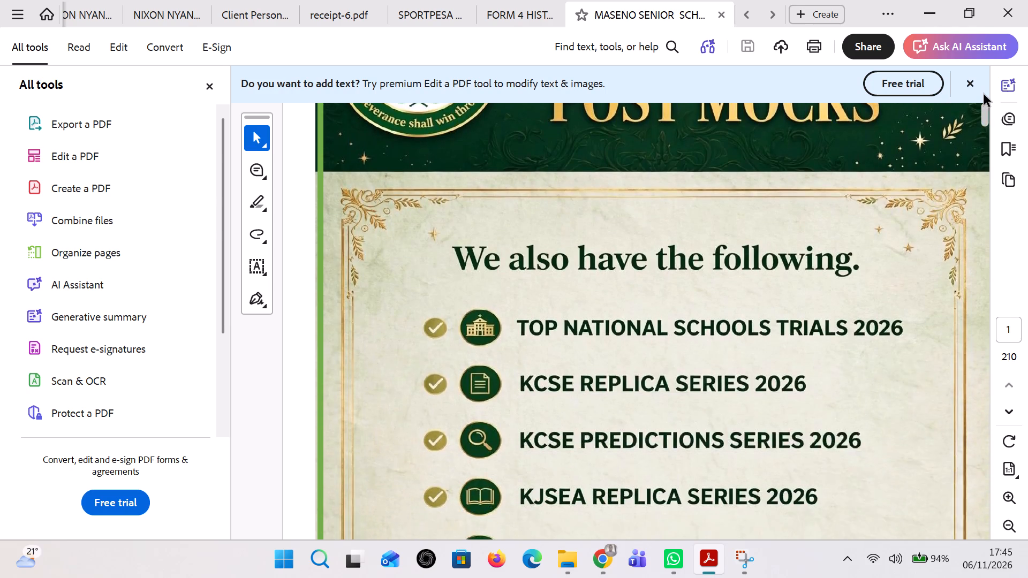
{"action": "key", "text": "Down"}
{"action": "key", "text": "Down"}
{"action": "key", "text": "Down"}
{"action": "key", "text": "Down"}
{"action": "key", "text": "Down"}
{"action": "key", "text": "Down"}
{"action": "key", "text": "Down"}
{"action": "key", "text": "Down"}
{"action": "key", "text": "Down"}
{"action": "key", "text": "Down"}
{"action": "key", "text": "Down"}
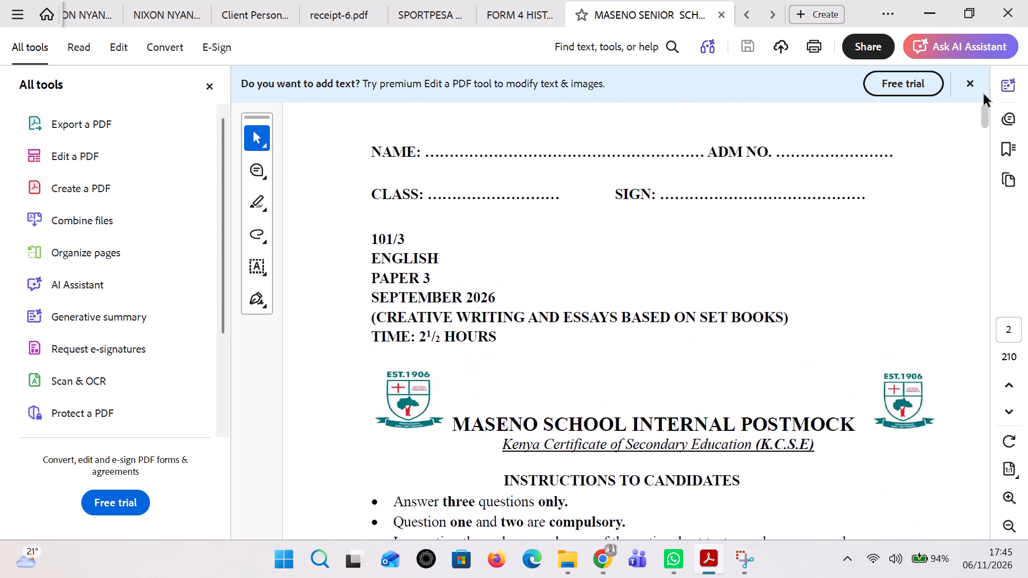
{"action": "key", "text": "Down"}
{"action": "key", "text": "Down"}
{"action": "key", "text": "Down"}
{"action": "key", "text": "Down"}
{"action": "key", "text": "Down"}
{"action": "key", "text": "Down"}
{"action": "key", "text": "Down"}
{"action": "key", "text": "Down"}
{"action": "key", "text": "Down"}
{"action": "key", "text": "Down"}
{"action": "key", "text": "Down"}
{"action": "key", "text": "Down"}
{"action": "key", "text": "Down"}
{"action": "key", "text": "Down"}
{"action": "key", "text": "Up"}
{"action": "key", "text": "Up"}
{"action": "key", "text": "Up"}
{"action": "key", "text": "Up"}
{"action": "key", "text": "Up"}
{"action": "key", "text": "Up"}
{"action": "key", "text": "Up"}
{"action": "key", "text": "Up"}
{"action": "key", "text": "Up"}
{"action": "key", "text": "Up"}
{"action": "key", "text": "Up"}
{"action": "key", "text": "Up"}
{"action": "key", "text": "Up"}
{"action": "key", "text": "Up"}
{"action": "key", "text": "Up"}
{"action": "key", "text": "Up"}
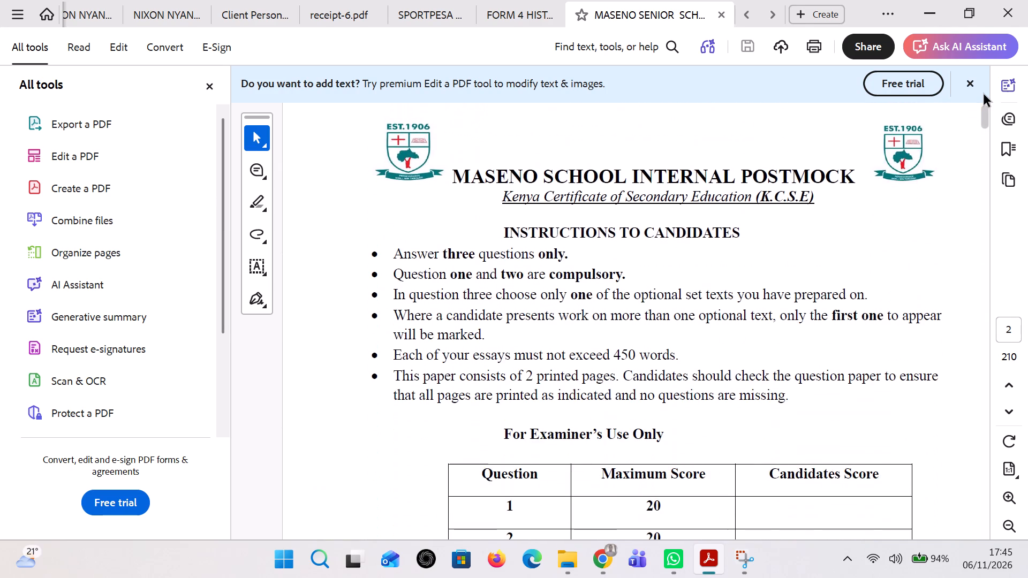
{"action": "key", "text": "Up"}
{"action": "key", "text": "Up"}
{"action": "key", "text": "Up"}
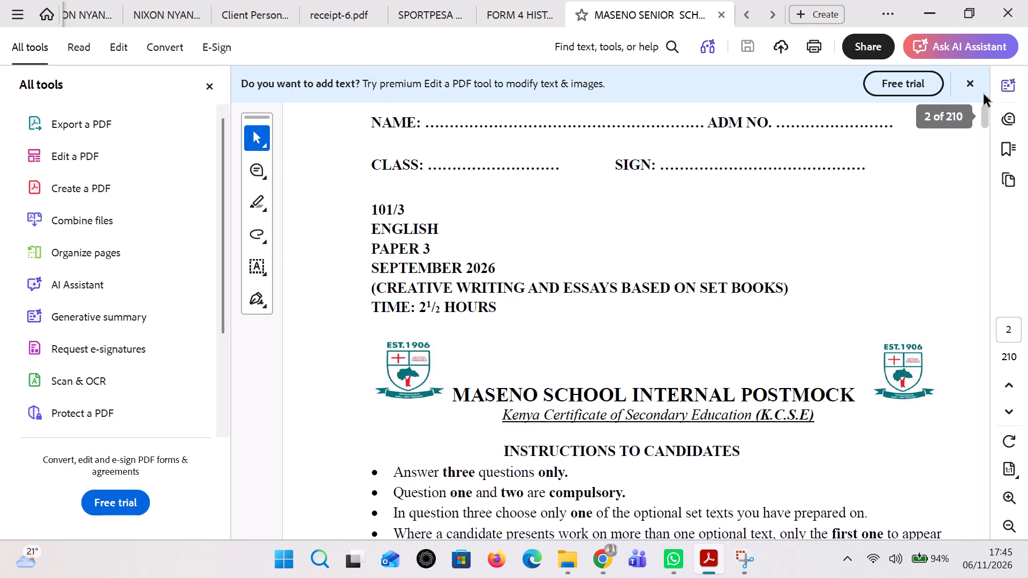
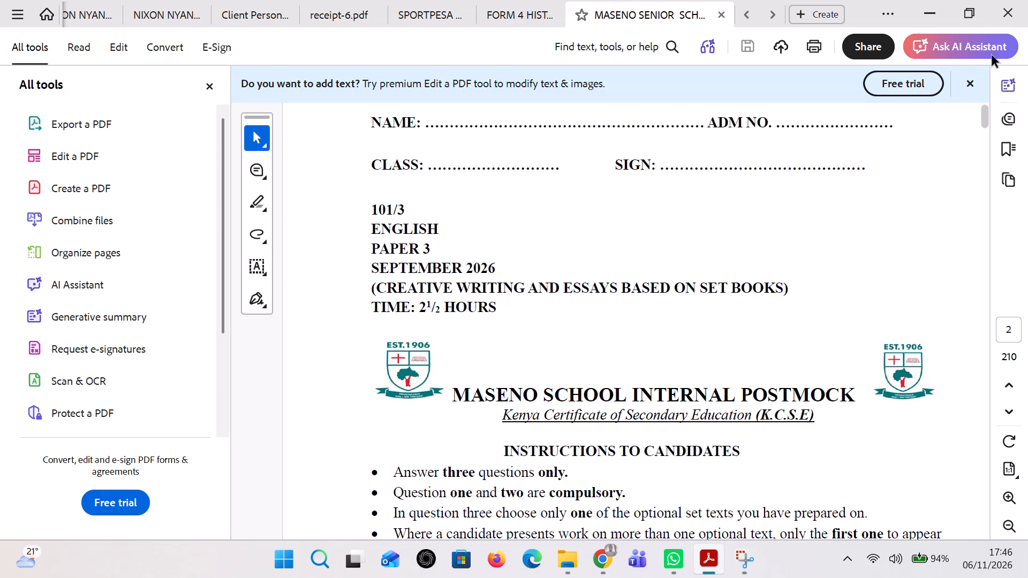
Move ahead through the PDF to the Computer Studies Paper 1 front page on page 63 and examine its heading and candidate instructions.
{"action": "left_click_drag", "start_coordinate": [987, 118], "coordinate": [985, 153]}
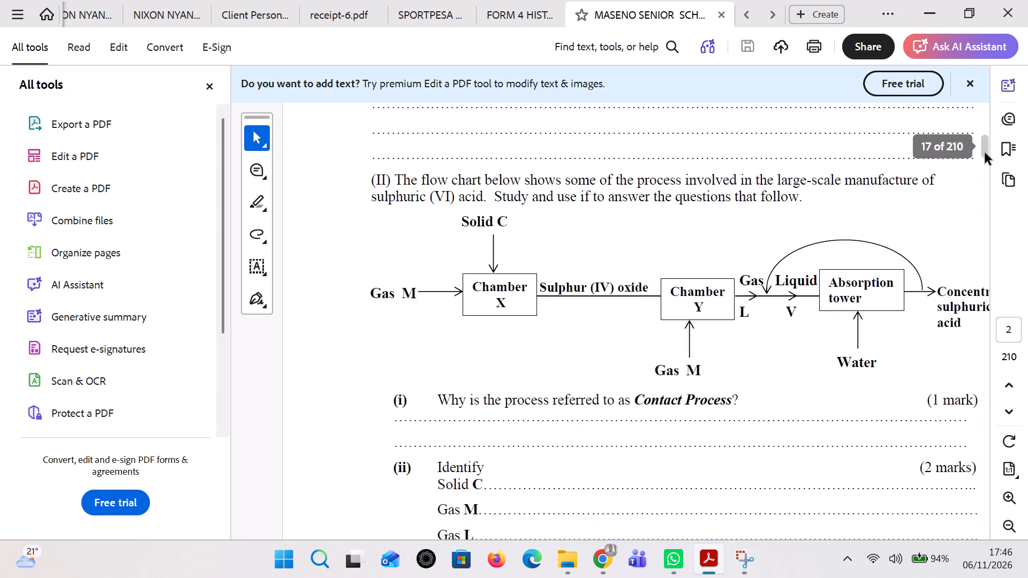
{"action": "left_click_drag", "start_coordinate": [985, 153], "coordinate": [982, 176]}
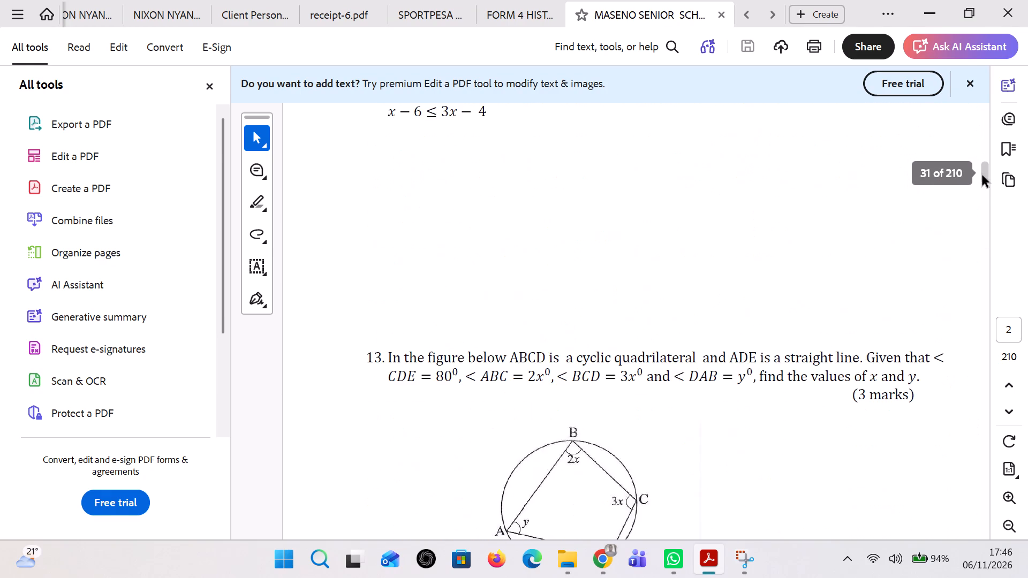
{"action": "left_click_drag", "start_coordinate": [982, 176], "coordinate": [983, 238]}
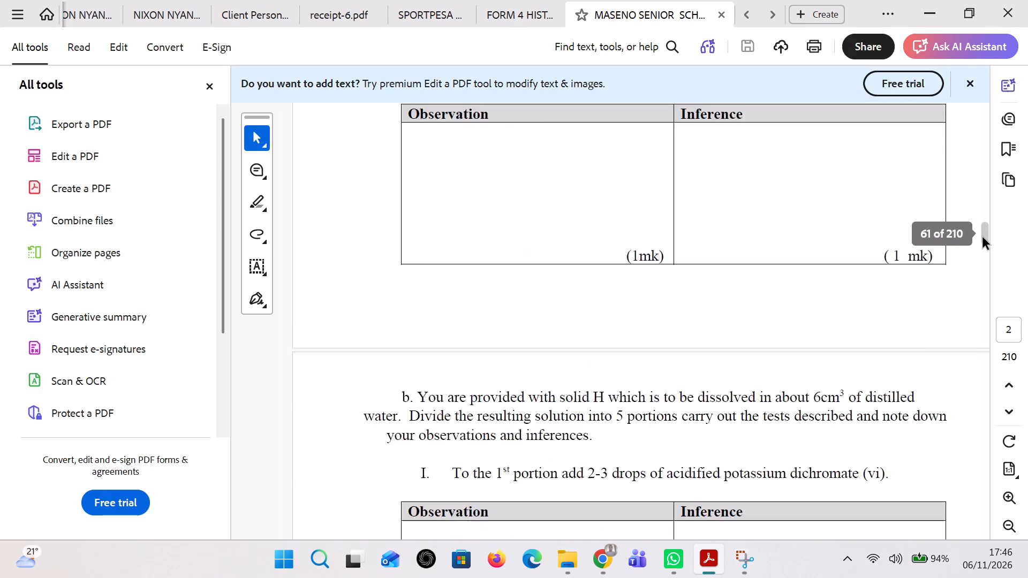
{"action": "left_click_drag", "start_coordinate": [983, 238], "coordinate": [983, 240]}
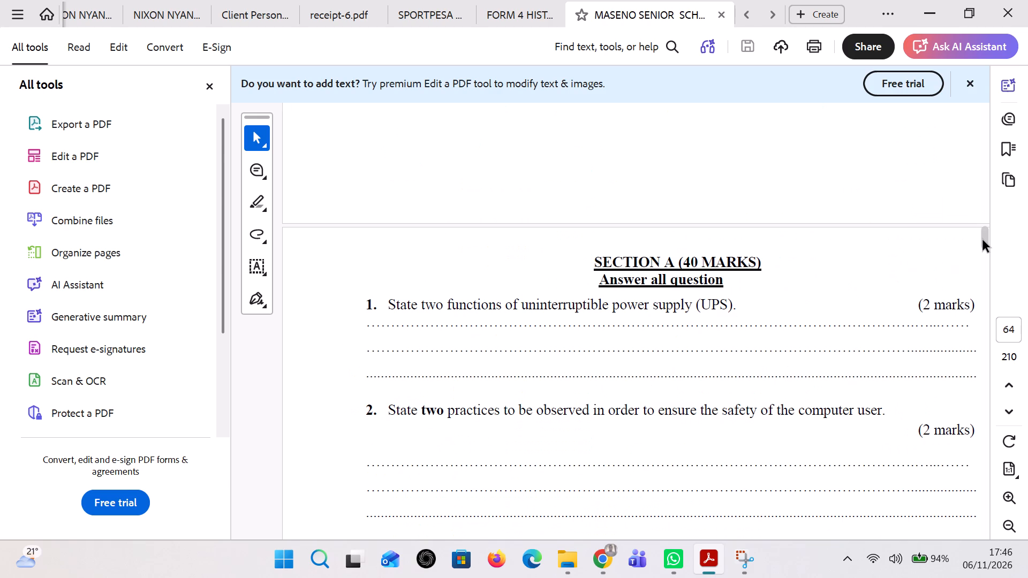
{"action": "key", "text": "Up"}
{"action": "key", "text": "Up"}
{"action": "key", "text": "Up"}
{"action": "key", "text": "Up"}
{"action": "key", "text": "Up"}
{"action": "key", "text": "Up"}
{"action": "key", "text": "Up"}
{"action": "key", "text": "Up"}
{"action": "key", "text": "Up"}
{"action": "key", "text": "Up"}
{"action": "key", "text": "Up"}
{"action": "key", "text": "Up"}
{"action": "key", "text": "Up"}
{"action": "key", "text": "Up"}
{"action": "key", "text": "Up"}
{"action": "key", "text": "Up"}
{"action": "key", "text": "Up"}
{"action": "key", "text": "Up"}
{"action": "key", "text": "Up"}
{"action": "key", "text": "Up"}
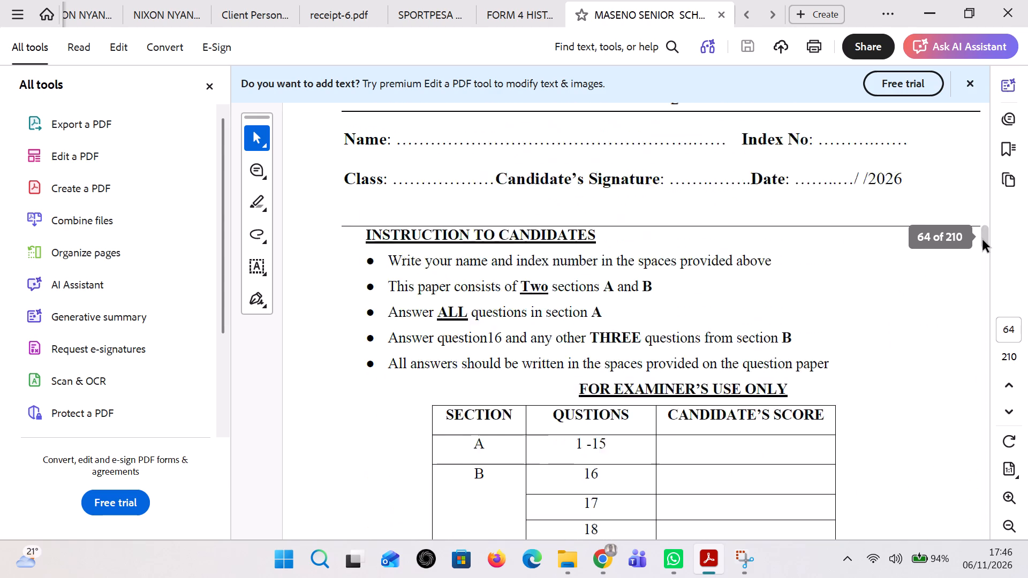
{"action": "key", "text": "Up"}
{"action": "key", "text": "Up"}
{"action": "key", "text": "Up"}
{"action": "key", "text": "Up"}
{"action": "key", "text": "Up"}
{"action": "key", "text": "Up"}
{"action": "key", "text": "Up"}
{"action": "key", "text": "Up"}
{"action": "key", "text": "Up"}
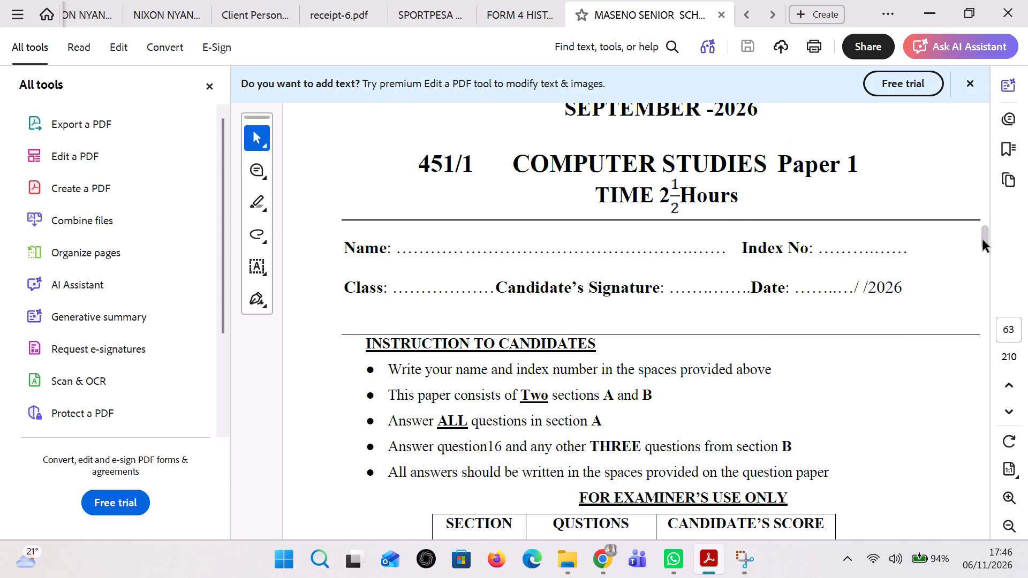
Look through Computer Studies Paper 1 from its front page past the Section B questions on network topologies.
{"action": "key", "text": "Down"}
{"action": "key", "text": "Down"}
{"action": "key", "text": "Down"}
{"action": "key", "text": "Down"}
{"action": "key", "text": "Down"}
{"action": "key", "text": "Down"}
{"action": "key", "text": "Down"}
{"action": "key", "text": "Down"}
{"action": "key", "text": "Down"}
{"action": "key", "text": "Down"}
{"action": "key", "text": "Down"}
{"action": "key", "text": "Down"}
{"action": "key", "text": "Down"}
{"action": "key", "text": "Down"}
{"action": "key", "text": "Down"}
{"action": "key", "text": "Down"}
{"action": "key", "text": "Down"}
{"action": "key", "text": "Down"}
{"action": "key", "text": "Down"}
{"action": "key", "text": "Down"}
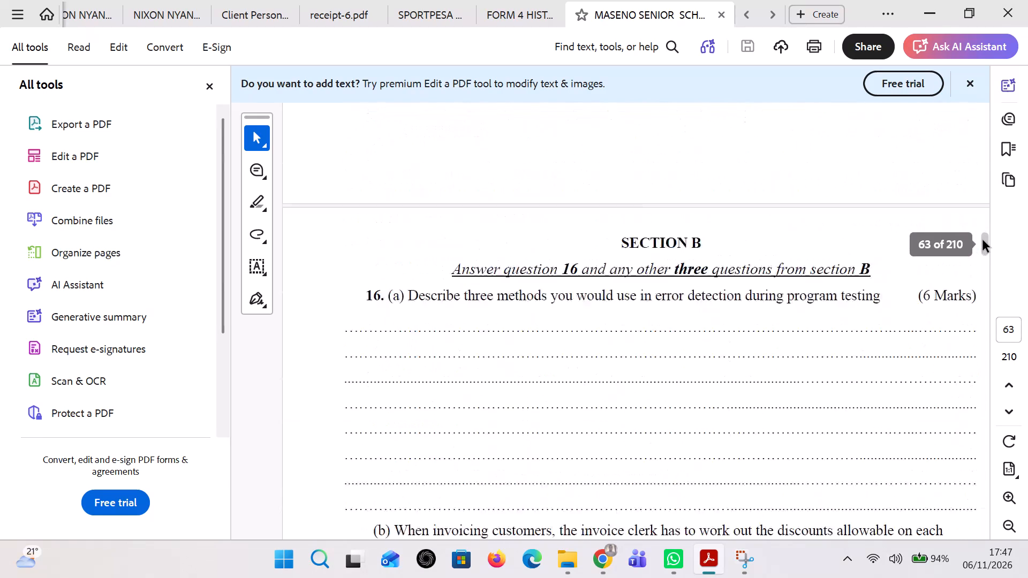
{"action": "key", "text": "Down"}
{"action": "key", "text": "Down"}
{"action": "key", "text": "Down"}
{"action": "key", "text": "Down"}
{"action": "key", "text": "Down"}
{"action": "key", "text": "Down"}
{"action": "key", "text": "Down"}
{"action": "key", "text": "Down"}
{"action": "key", "text": "Down"}
{"action": "key", "text": "Down"}
{"action": "key", "text": "Down"}
{"action": "key", "text": "Down"}
{"action": "key", "text": "Down"}
{"action": "key", "text": "Down"}
{"action": "key", "text": "Down"}
{"action": "key", "text": "Down"}
{"action": "key", "text": "Down"}
{"action": "key", "text": "Down"}
{"action": "key", "text": "Down"}
{"action": "key", "text": "Down"}
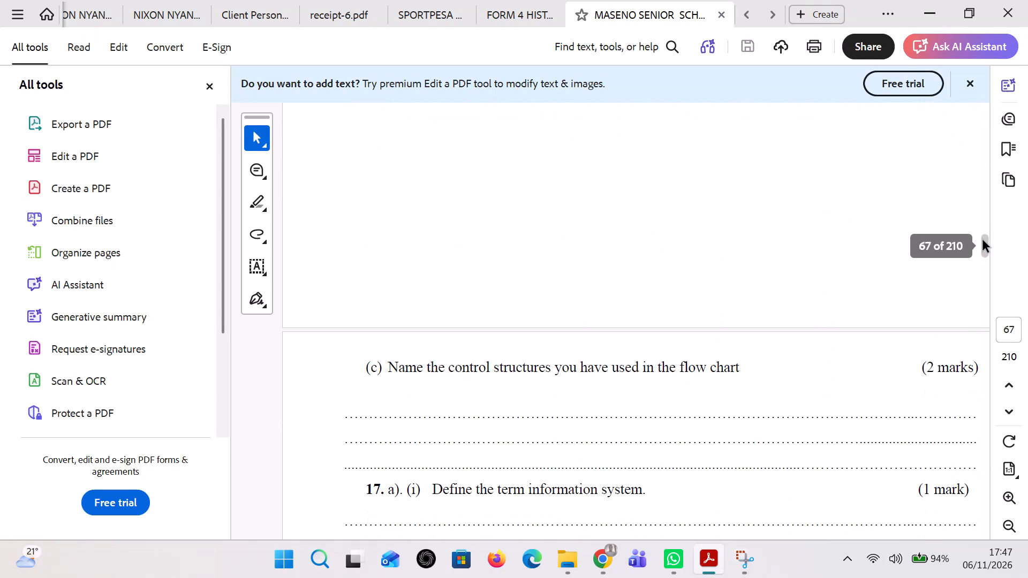
{"action": "key", "text": "Down"}
{"action": "key", "text": "Down"}
{"action": "key", "text": "Down"}
{"action": "key", "text": "Down"}
{"action": "key", "text": "Down"}
{"action": "key", "text": "Down"}
{"action": "key", "text": "Down"}
{"action": "key", "text": "Down"}
{"action": "key", "text": "Down"}
{"action": "key", "text": "Down"}
{"action": "key", "text": "Down"}
{"action": "key", "text": "Down"}
{"action": "key", "text": "Down"}
{"action": "key", "text": "Down"}
{"action": "key", "text": "Down"}
{"action": "key", "text": "Down"}
{"action": "key", "text": "Down"}
{"action": "key", "text": "Down"}
{"action": "key", "text": "Down"}
{"action": "key", "text": "Down"}
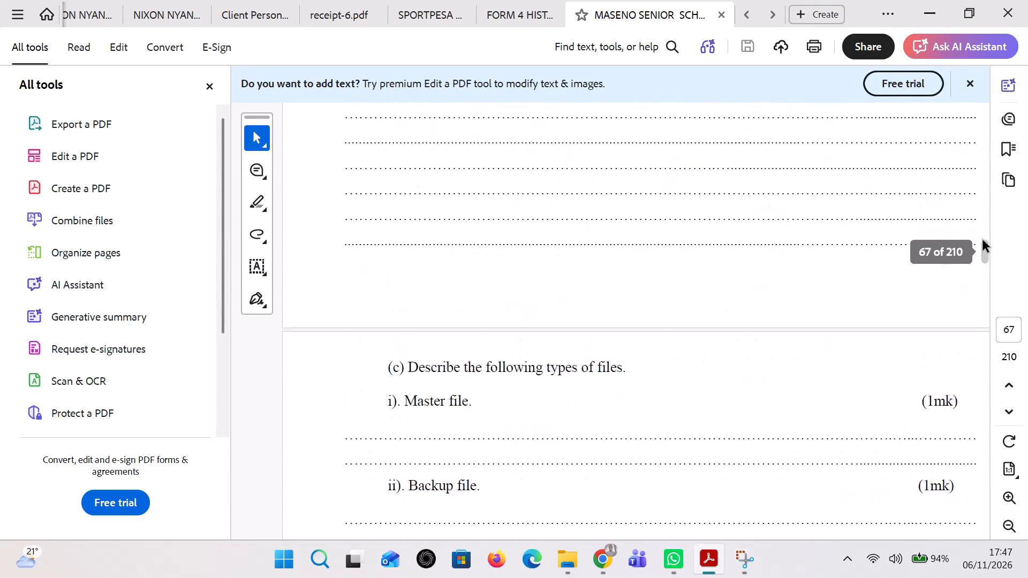
{"action": "key", "text": "Down"}
{"action": "key", "text": "Down"}
{"action": "key", "text": "Down"}
{"action": "key", "text": "Down"}
{"action": "key", "text": "Down"}
{"action": "key", "text": "Down"}
{"action": "key", "text": "Down"}
{"action": "key", "text": "Down"}
{"action": "key", "text": "Down"}
{"action": "key", "text": "Down"}
{"action": "key", "text": "Down"}
{"action": "key", "text": "Down"}
{"action": "key", "text": "Down"}
{"action": "key", "text": "Down"}
{"action": "key", "text": "Down"}
{"action": "key", "text": "Down"}
{"action": "key", "text": "Down"}
{"action": "key", "text": "Down"}
{"action": "key", "text": "Down"}
{"action": "key", "text": "Down"}
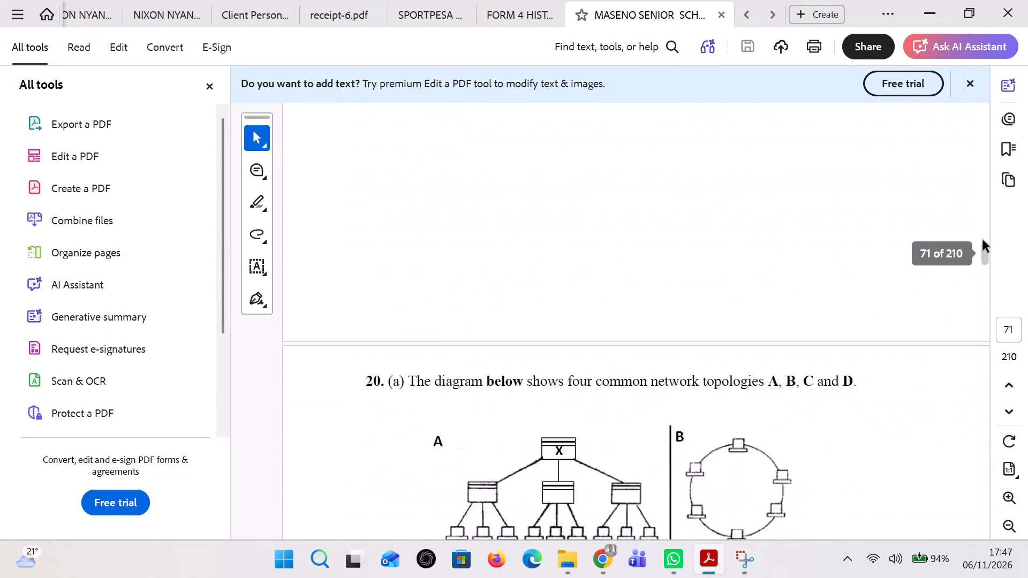
{"action": "key", "text": "Down"}
{"action": "key", "text": "Down"}
{"action": "key", "text": "Down"}
{"action": "key", "text": "Down"}
{"action": "key", "text": "Down"}
{"action": "key", "text": "Down"}
{"action": "key", "text": "Down"}
{"action": "key", "text": "Down"}
{"action": "key", "text": "Down"}
{"action": "key", "text": "Down"}
{"action": "key", "text": "Down"}
{"action": "key", "text": "Down"}
{"action": "key", "text": "Down"}
{"action": "key", "text": "Down"}
{"action": "key", "text": "Down"}
{"action": "key", "text": "Down"}
{"action": "key", "text": "Down"}
{"action": "key", "text": "Down"}
{"action": "key", "text": "Down"}
{"action": "key", "text": "Down"}
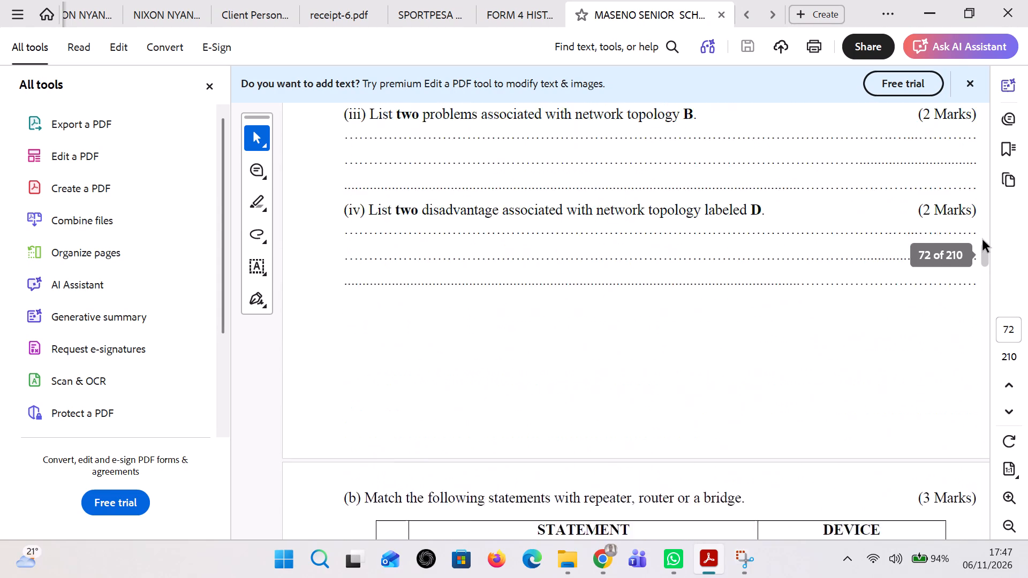
{"action": "key", "text": "Down"}
Look back through Computer Studies Paper 1 from the DTP and worksheet questions on page 73 to the score table on page 63.
{"action": "key", "text": "Up"}
{"action": "key", "text": "Up"}
{"action": "key", "text": "Up"}
{"action": "key", "text": "Up"}
{"action": "key", "text": "Up"}
{"action": "key", "text": "Up"}
{"action": "key", "text": "Up"}
{"action": "key", "text": "Up"}
{"action": "key", "text": "Up"}
{"action": "key", "text": "Up"}
{"action": "key", "text": "Up"}
{"action": "key", "text": "Up"}
{"action": "key", "text": "Up"}
{"action": "key", "text": "Up"}
{"action": "key", "text": "Up"}
{"action": "key", "text": "Up"}
{"action": "key", "text": "Up"}
{"action": "key", "text": "Up"}
{"action": "key", "text": "Up"}
{"action": "key", "text": "Up"}
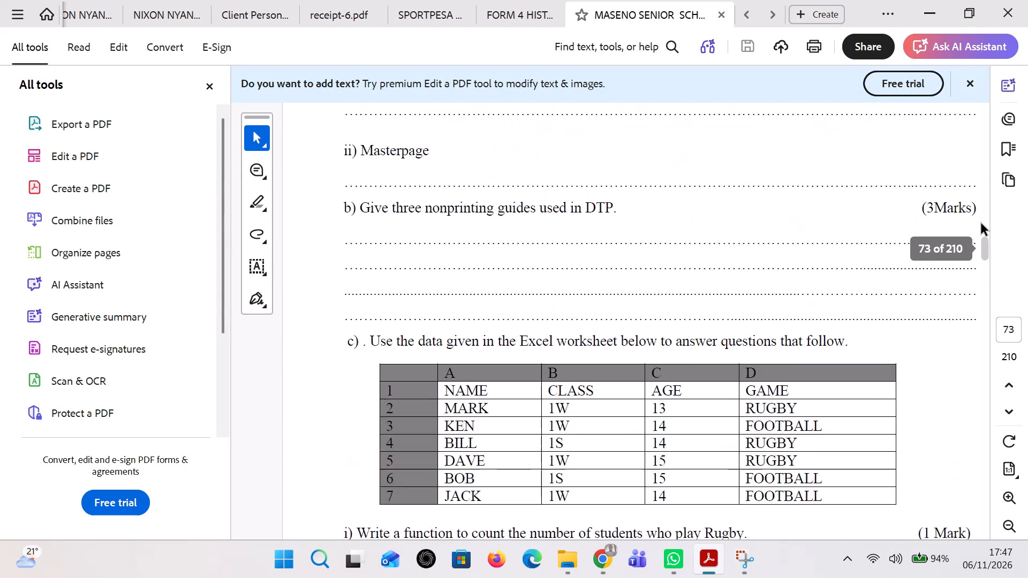
{"action": "key", "text": "Up"}
{"action": "key", "text": "Up"}
{"action": "key", "text": "Up"}
{"action": "key", "text": "Up"}
{"action": "key", "text": "Up"}
{"action": "key", "text": "Up"}
{"action": "key", "text": "Up"}
{"action": "key", "text": "Up"}
{"action": "key", "text": "Up"}
{"action": "key", "text": "Up"}
{"action": "key", "text": "Up"}
{"action": "key", "text": "Up"}
{"action": "key", "text": "Up"}
{"action": "key", "text": "Up"}
{"action": "key", "text": "Up"}
{"action": "key", "text": "Up"}
{"action": "key", "text": "Up"}
{"action": "key", "text": "Up"}
{"action": "key", "text": "Up"}
{"action": "key", "text": "Up"}
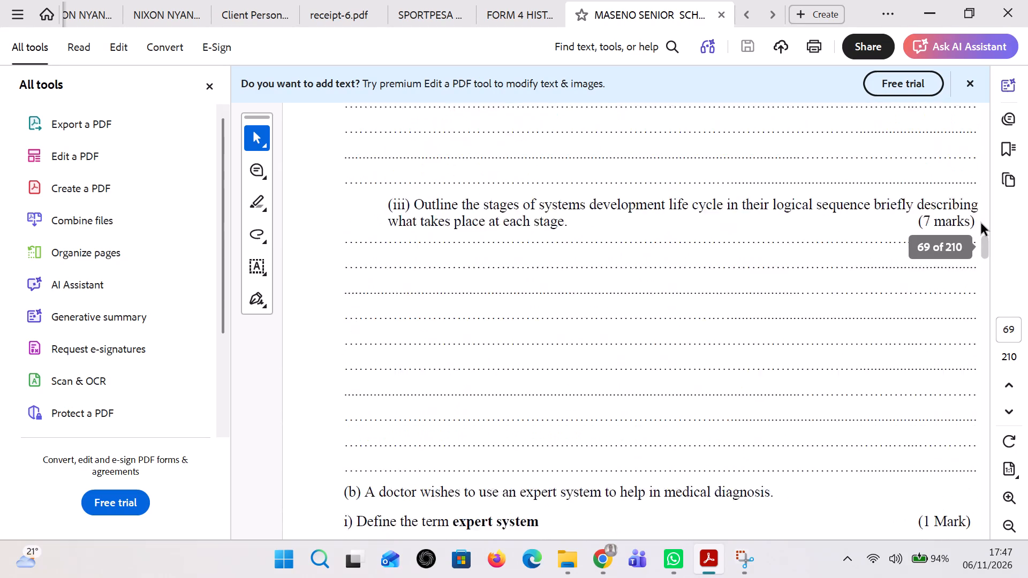
{"action": "key", "text": "Up"}
{"action": "key", "text": "Up"}
{"action": "key", "text": "Up"}
{"action": "key", "text": "Up"}
{"action": "key", "text": "Up"}
{"action": "key", "text": "Up"}
{"action": "key", "text": "Up"}
{"action": "key", "text": "Up"}
{"action": "key", "text": "Up"}
{"action": "key", "text": "Up"}
{"action": "key", "text": "Up"}
{"action": "key", "text": "Up"}
{"action": "key", "text": "Up"}
{"action": "key", "text": "Up"}
{"action": "key", "text": "Up"}
{"action": "key", "text": "Up"}
{"action": "key", "text": "Up"}
{"action": "key", "text": "Up"}
{"action": "key", "text": "Up"}
{"action": "key", "text": "Up"}
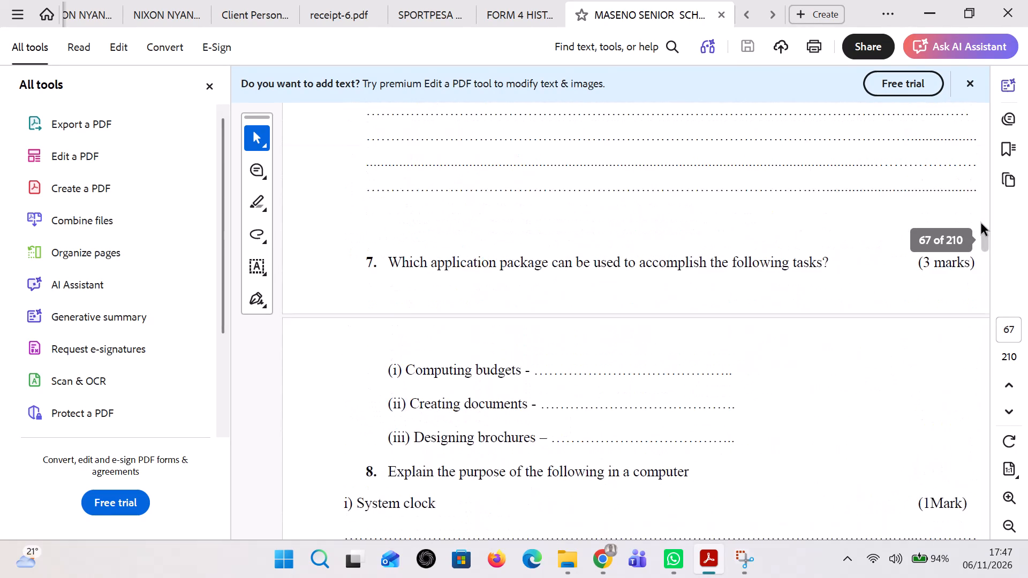
{"action": "key", "text": "Up"}
{"action": "key", "text": "Up"}
{"action": "key", "text": "Up"}
{"action": "key", "text": "Up"}
{"action": "key", "text": "Up"}
{"action": "key", "text": "Up"}
{"action": "key", "text": "Up"}
{"action": "key", "text": "Up"}
{"action": "key", "text": "Up"}
{"action": "key", "text": "Up"}
{"action": "key", "text": "Up"}
{"action": "key", "text": "Up"}
{"action": "key", "text": "Up"}
{"action": "key", "text": "Up"}
{"action": "key", "text": "Up"}
{"action": "key", "text": "Up"}
{"action": "key", "text": "Up"}
{"action": "key", "text": "Up"}
{"action": "key", "text": "Up"}
{"action": "key", "text": "Up"}
{"action": "key", "text": "Up"}
{"action": "key", "text": "Up"}
{"action": "key", "text": "Up"}
{"action": "key", "text": "Up"}
{"action": "key", "text": "Up"}
{"action": "key", "text": "Up"}
{"action": "key", "text": "Up"}
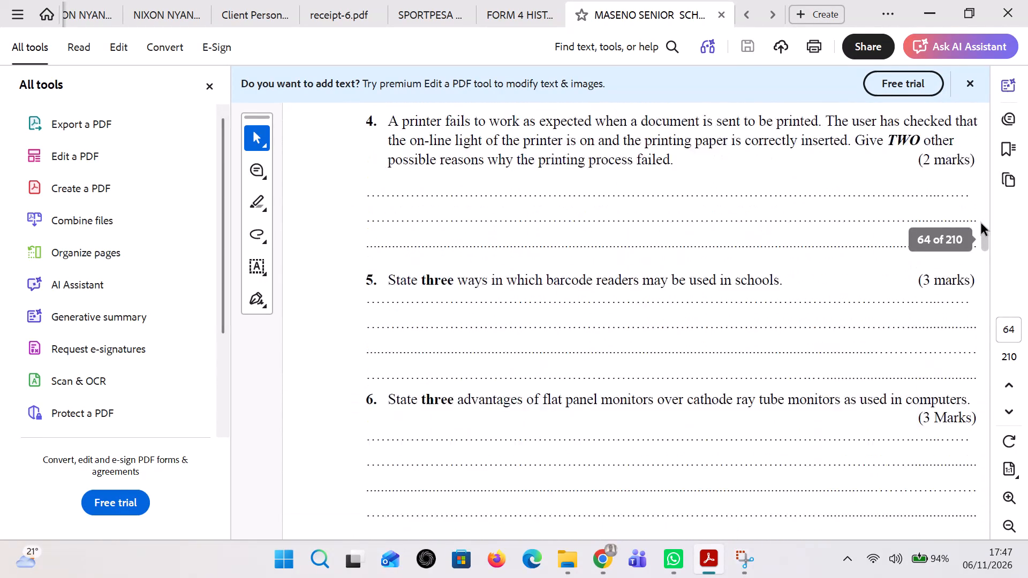
{"action": "key", "text": "Up"}
{"action": "key", "text": "Up"}
{"action": "key", "text": "Up"}
{"action": "key", "text": "Up"}
{"action": "key", "text": "Up"}
{"action": "key", "text": "Up"}
{"action": "key", "text": "Up"}
{"action": "key", "text": "Up"}
{"action": "key", "text": "Up"}
{"action": "key", "text": "Up"}
{"action": "key", "text": "Up"}
{"action": "key", "text": "Up"}
{"action": "key", "text": "Up"}
{"action": "key", "text": "Up"}
{"action": "key", "text": "Up"}
{"action": "key", "text": "Up"}
{"action": "key", "text": "Up"}
{"action": "key", "text": "Up"}
{"action": "key", "text": "Up"}
{"action": "key", "text": "Up"}
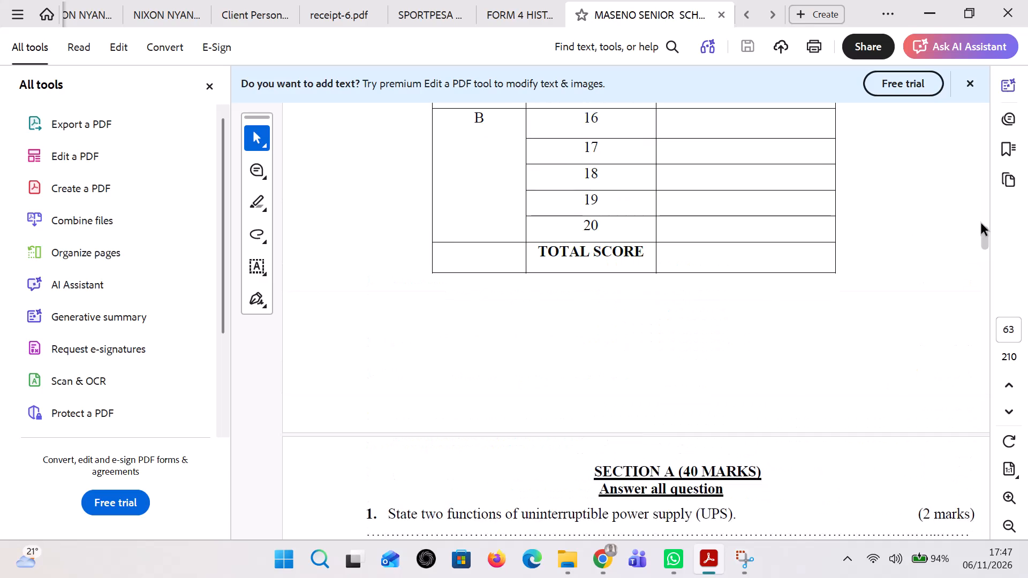
Look back from the page 63 score table through the Chemistry Paper 3 practical questions to question 1 on solid T.
{"action": "key", "text": "Up"}
{"action": "key", "text": "Up"}
{"action": "key", "text": "Up"}
{"action": "key", "text": "Up"}
{"action": "key", "text": "Up"}
{"action": "key", "text": "Up"}
{"action": "key", "text": "Up"}
{"action": "key", "text": "Up"}
{"action": "key", "text": "Up"}
{"action": "key", "text": "Up"}
{"action": "key", "text": "Up"}
{"action": "key", "text": "Up"}
{"action": "key", "text": "Up"}
{"action": "key", "text": "Up"}
{"action": "key", "text": "Up"}
{"action": "key", "text": "Up"}
{"action": "key", "text": "Up"}
{"action": "key", "text": "Up"}
{"action": "key", "text": "Up"}
{"action": "key", "text": "Up"}
{"action": "key", "text": "Up"}
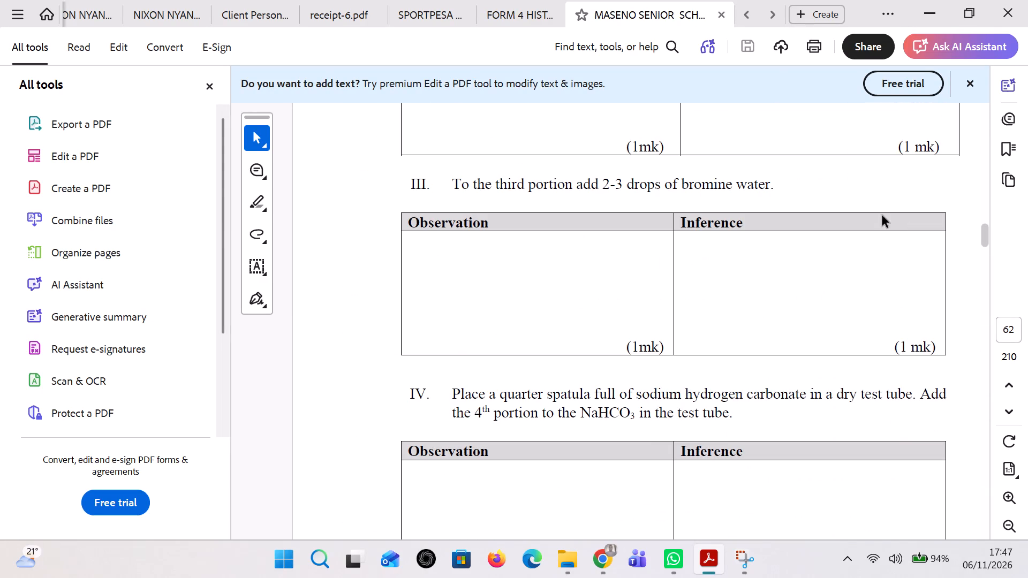
{"action": "key", "text": "Up"}
{"action": "key", "text": "Up"}
{"action": "key", "text": "Up"}
{"action": "key", "text": "Up"}
{"action": "key", "text": "Up"}
{"action": "key", "text": "Up"}
{"action": "key", "text": "Up"}
{"action": "key", "text": "Up"}
{"action": "key", "text": "Up"}
{"action": "key", "text": "Up"}
{"action": "key", "text": "Up"}
{"action": "key", "text": "Up"}
{"action": "key", "text": "Up"}
{"action": "key", "text": "Up"}
{"action": "key", "text": "Up"}
{"action": "key", "text": "Up"}
{"action": "key", "text": "Up"}
{"action": "key", "text": "Up"}
{"action": "key", "text": "Up"}
{"action": "key", "text": "Up"}
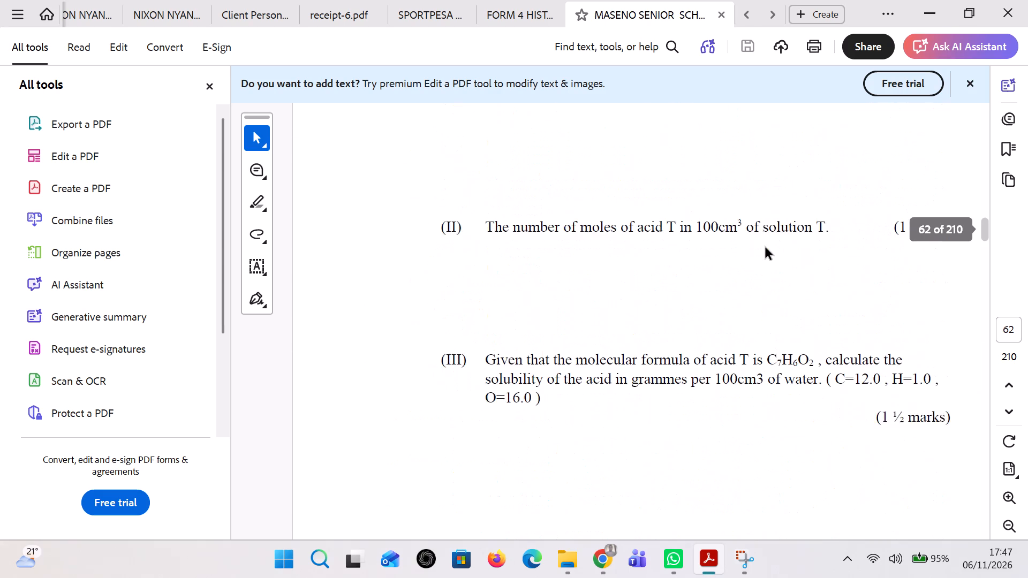
{"action": "key", "text": "Up"}
{"action": "key", "text": "Up"}
{"action": "key", "text": "Up"}
{"action": "key", "text": "Up"}
{"action": "key", "text": "Up"}
{"action": "key", "text": "Up"}
{"action": "key", "text": "Up"}
{"action": "key", "text": "Up"}
{"action": "key", "text": "Up"}
{"action": "key", "text": "Up"}
{"action": "key", "text": "Up"}
{"action": "key", "text": "Up"}
{"action": "key", "text": "Up"}
{"action": "key", "text": "Up"}
{"action": "key", "text": "Up"}
{"action": "key", "text": "Up"}
{"action": "key", "text": "Up"}
{"action": "key", "text": "Up"}
{"action": "key", "text": "Up"}
{"action": "key", "text": "Up"}
{"action": "key", "text": "Up"}
{"action": "key", "text": "Up"}
{"action": "key", "text": "Up"}
{"action": "key", "text": "Up"}
{"action": "key", "text": "Up"}
{"action": "key", "text": "Up"}
{"action": "key", "text": "Up"}
{"action": "key", "text": "Up"}
{"action": "key", "text": "Up"}
{"action": "key", "text": "Up"}
{"action": "key", "text": "Up"}
{"action": "key", "text": "Up"}
{"action": "key", "text": "Up"}
{"action": "key", "text": "Up"}
{"action": "key", "text": "Up"}
{"action": "key", "text": "Up"}
{"action": "key", "text": "Up"}
{"action": "key", "text": "Up"}
{"action": "key", "text": "Up"}
{"action": "key", "text": "Up"}
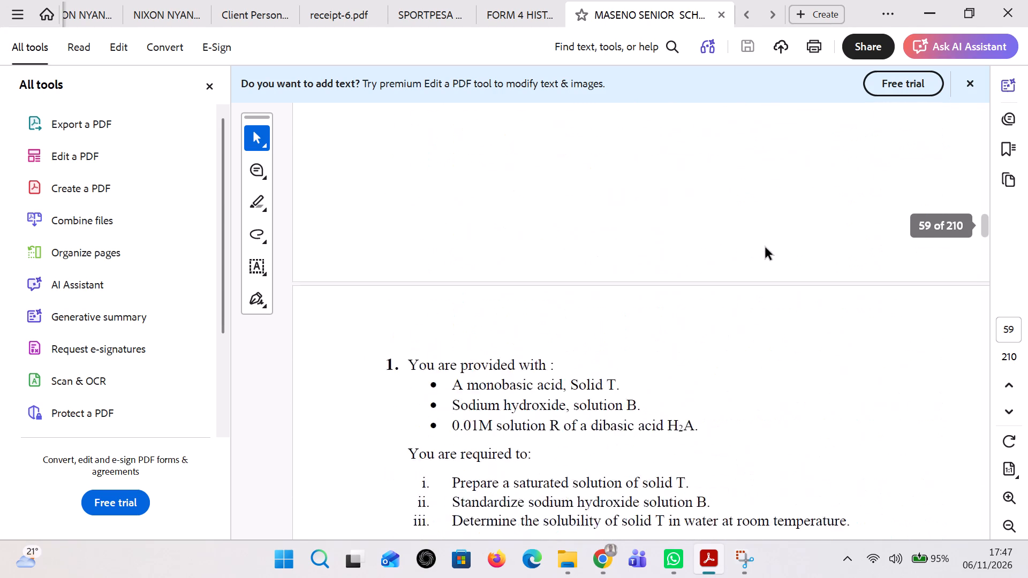
Examine the Chemistry Paper 3 practical front page on page 57, including its heading and candidate instructions.
{"action": "key", "text": "Down"}
{"action": "key", "text": "Down"}
{"action": "key", "text": "Down"}
{"action": "key", "text": "Down"}
{"action": "key", "text": "Down"}
{"action": "key", "text": "Down"}
{"action": "key", "text": "Down"}
{"action": "key", "text": "Down"}
{"action": "key", "text": "Down"}
{"action": "key", "text": "Down"}
{"action": "key", "text": "Down"}
{"action": "key", "text": "Down"}
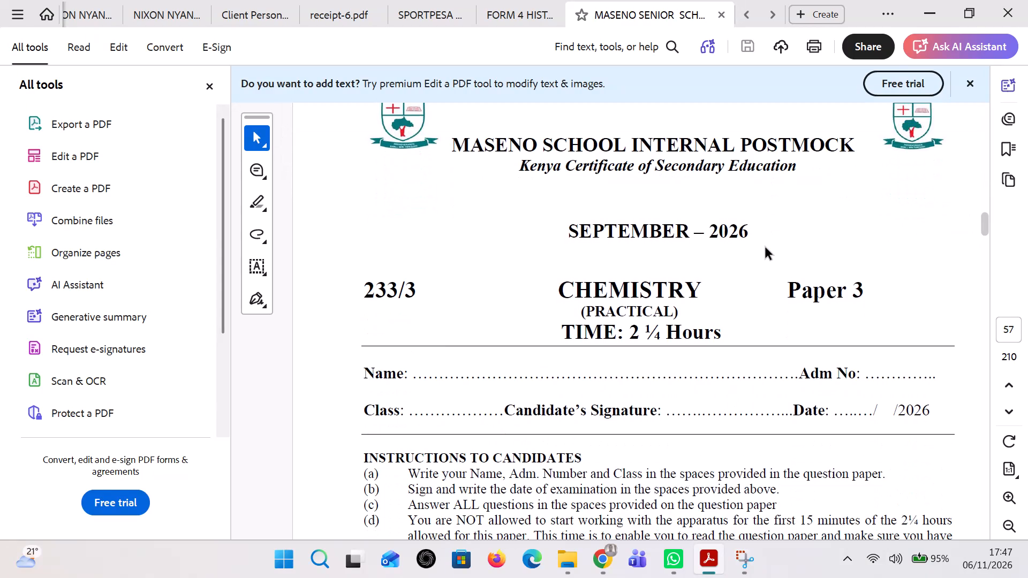
{"action": "key", "text": "Up"}
{"action": "key", "text": "Up"}
{"action": "key", "text": "Up"}
{"action": "key", "text": "Up"}
{"action": "key", "text": "Up"}
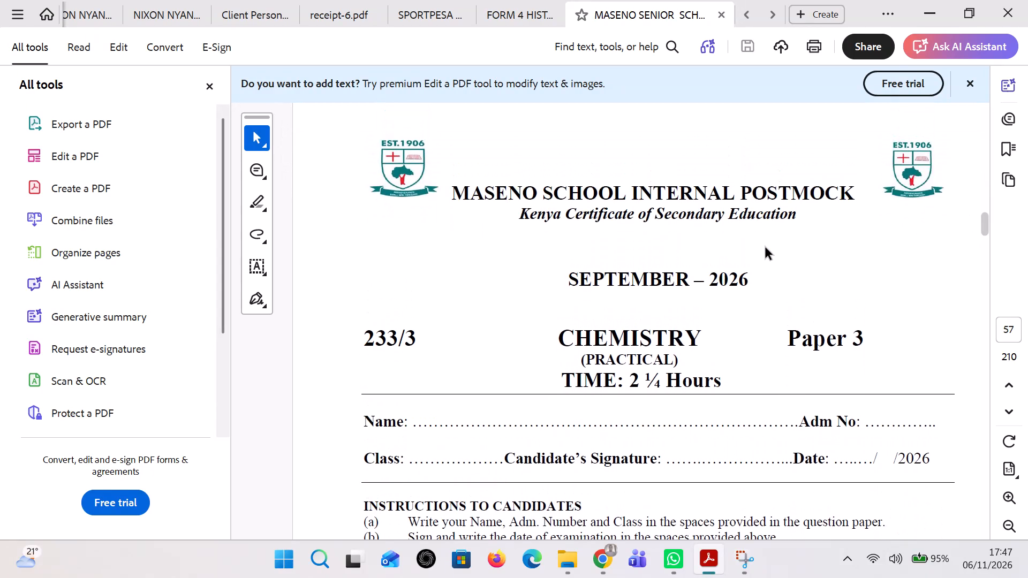
Look back through Mathematics Paper 2 from the stretch matrix question on page 56 to question 3 on page 47.
{"action": "key", "text": "Up"}
{"action": "key", "text": "Up"}
{"action": "key", "text": "Up"}
{"action": "key", "text": "Up"}
{"action": "key", "text": "Up"}
{"action": "key", "text": "Up"}
{"action": "key", "text": "Up"}
{"action": "key", "text": "Up"}
{"action": "key", "text": "Up"}
{"action": "key", "text": "Up"}
{"action": "key", "text": "Up"}
{"action": "key", "text": "Up"}
{"action": "key", "text": "Up"}
{"action": "key", "text": "Up"}
{"action": "key", "text": "Up"}
{"action": "key", "text": "Up"}
{"action": "key", "text": "Up"}
{"action": "key", "text": "Up"}
{"action": "key", "text": "Up"}
{"action": "key", "text": "Up"}
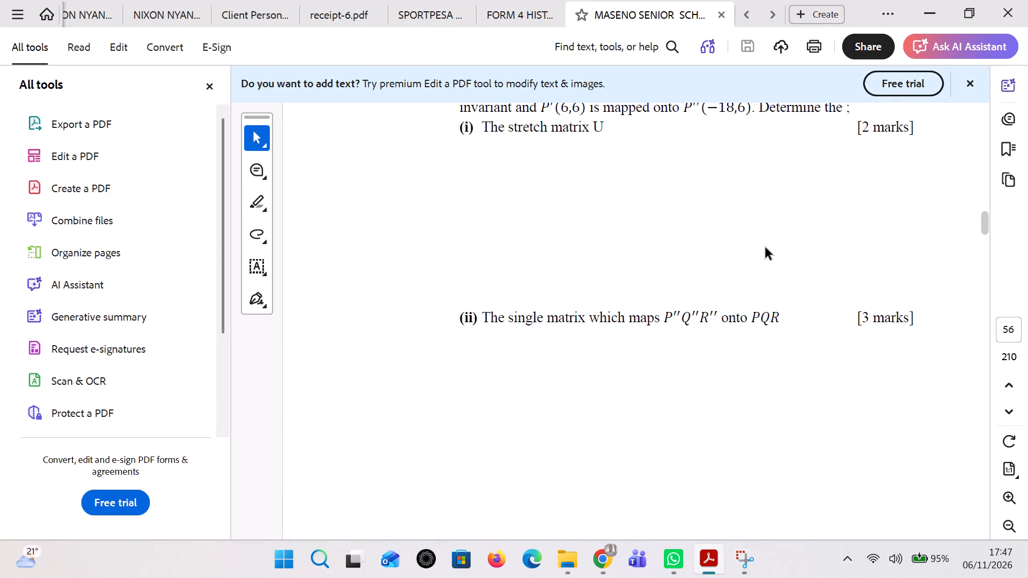
{"action": "key", "text": "Up"}
{"action": "key", "text": "Up"}
{"action": "key", "text": "Up"}
{"action": "key", "text": "Up"}
{"action": "key", "text": "Up"}
{"action": "key", "text": "Up"}
{"action": "key", "text": "Up"}
{"action": "key", "text": "Up"}
{"action": "key", "text": "Up"}
{"action": "key", "text": "Up"}
{"action": "key", "text": "Up"}
{"action": "key", "text": "Up"}
{"action": "key", "text": "Up"}
{"action": "key", "text": "Up"}
{"action": "key", "text": "Up"}
{"action": "key", "text": "Up"}
{"action": "key", "text": "Up"}
{"action": "key", "text": "Up"}
{"action": "key", "text": "Up"}
{"action": "key", "text": "Up"}
{"action": "key", "text": "Up"}
{"action": "key", "text": "Up"}
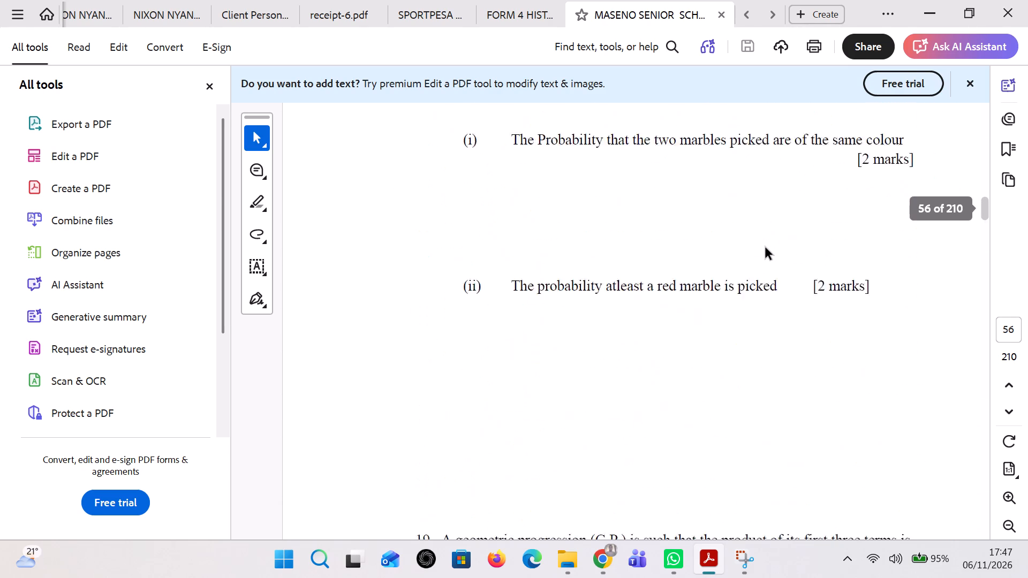
{"action": "key", "text": "Up"}
{"action": "key", "text": "Up"}
{"action": "key", "text": "Up"}
{"action": "key", "text": "Up"}
{"action": "key", "text": "Up"}
{"action": "key", "text": "Up"}
{"action": "key", "text": "Up"}
{"action": "key", "text": "Up"}
{"action": "key", "text": "Up"}
{"action": "key", "text": "Up"}
{"action": "key", "text": "Up"}
{"action": "key", "text": "Up"}
{"action": "key", "text": "Up"}
{"action": "key", "text": "Up"}
{"action": "key", "text": "Up"}
{"action": "key", "text": "Up"}
{"action": "key", "text": "Up"}
{"action": "key", "text": "Up"}
{"action": "key", "text": "Up"}
{"action": "key", "text": "Up"}
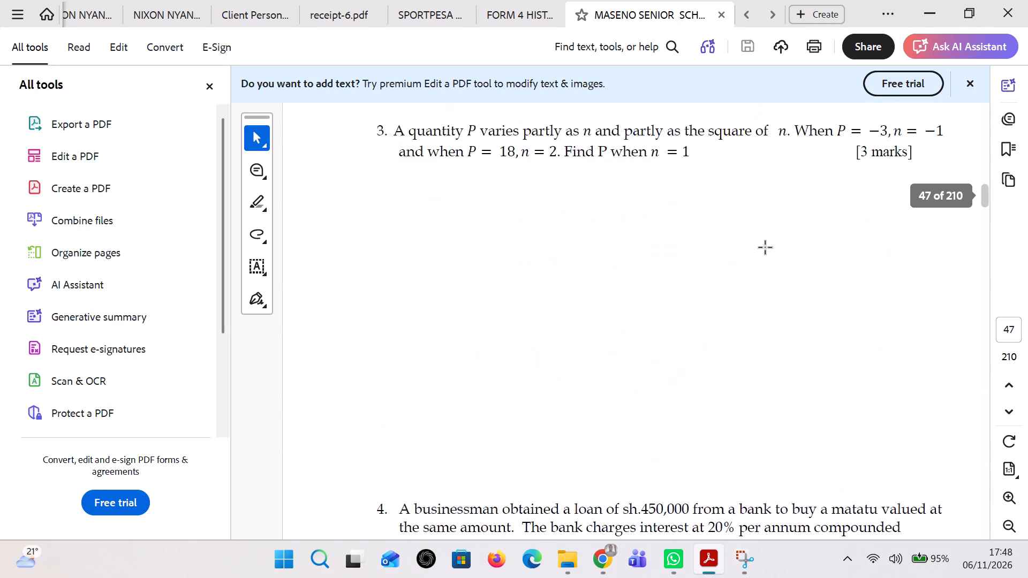
Examine the Mathematics Paper 2 front page on page 41, including its heading and candidate instructions.
{"action": "key", "text": "Down"}
{"action": "key", "text": "Down"}
{"action": "key", "text": "Down"}
{"action": "key", "text": "Down"}
{"action": "key", "text": "Down"}
{"action": "key", "text": "Down"}
{"action": "key", "text": "Down"}
{"action": "key", "text": "Down"}
{"action": "key", "text": "Down"}
{"action": "key", "text": "Down"}
{"action": "key", "text": "Down"}
{"action": "key", "text": "Down"}
{"action": "key", "text": "Down"}
{"action": "key", "text": "Down"}
{"action": "key", "text": "Down"}
{"action": "key", "text": "Down"}
{"action": "key", "text": "Down"}
{"action": "key", "text": "Down"}
{"action": "key", "text": "Down"}
{"action": "key", "text": "Down"}
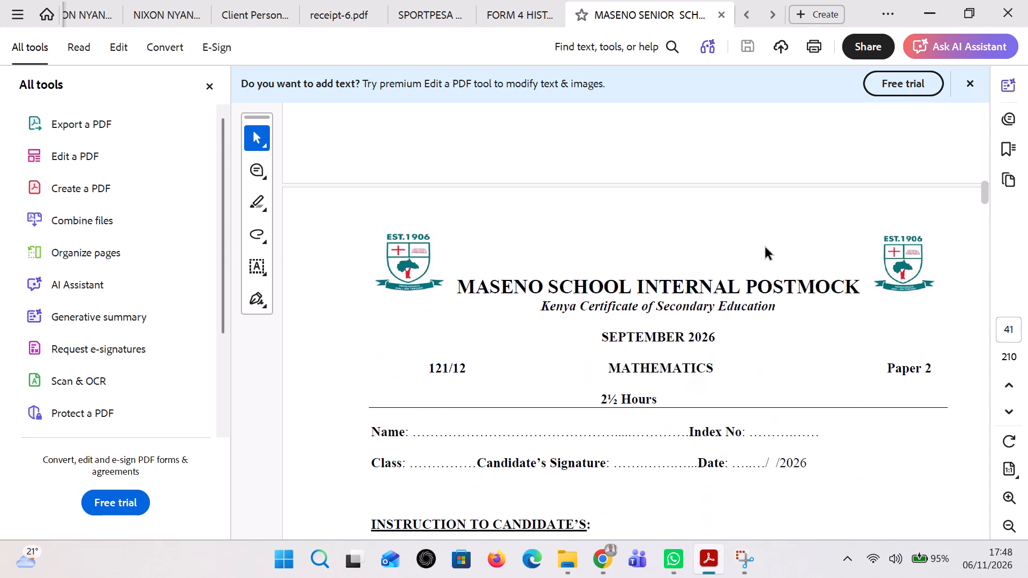
{"action": "key", "text": "Down"}
{"action": "key", "text": "Down"}
{"action": "key", "text": "Down"}
{"action": "key", "text": "Down"}
{"action": "key", "text": "Down"}
{"action": "key", "text": "Down"}
{"action": "key", "text": "Down"}
{"action": "key", "text": "Down"}
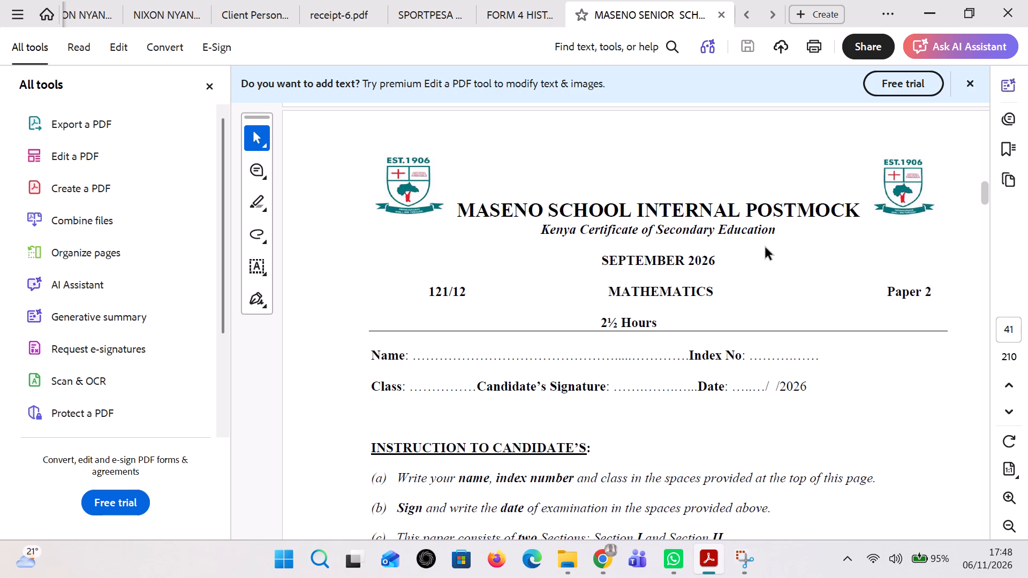
Look back from the Mathematics Paper 2 front page to the Mathematics Paper 1 front page and examine its heading.
{"action": "key", "text": "Up"}
{"action": "key", "text": "Up"}
{"action": "key", "text": "Up"}
{"action": "key", "text": "Up"}
{"action": "key", "text": "Up"}
{"action": "key", "text": "Up"}
{"action": "key", "text": "Up"}
{"action": "key", "text": "Up"}
{"action": "key", "text": "Up"}
{"action": "key", "text": "Up"}
{"action": "key", "text": "Up"}
{"action": "key", "text": "Up"}
{"action": "key", "text": "Up"}
{"action": "key", "text": "Up"}
{"action": "key", "text": "Up"}
{"action": "key", "text": "Up"}
{"action": "key", "text": "Up"}
{"action": "key", "text": "Up"}
{"action": "key", "text": "Up"}
{"action": "key", "text": "Up"}
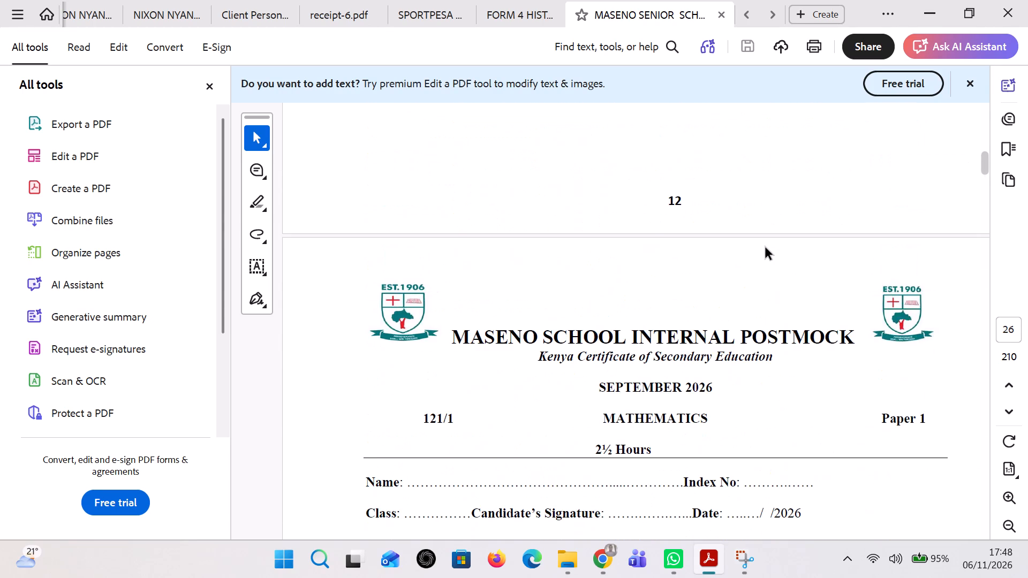
{"action": "key", "text": "Down"}
{"action": "key", "text": "Down"}
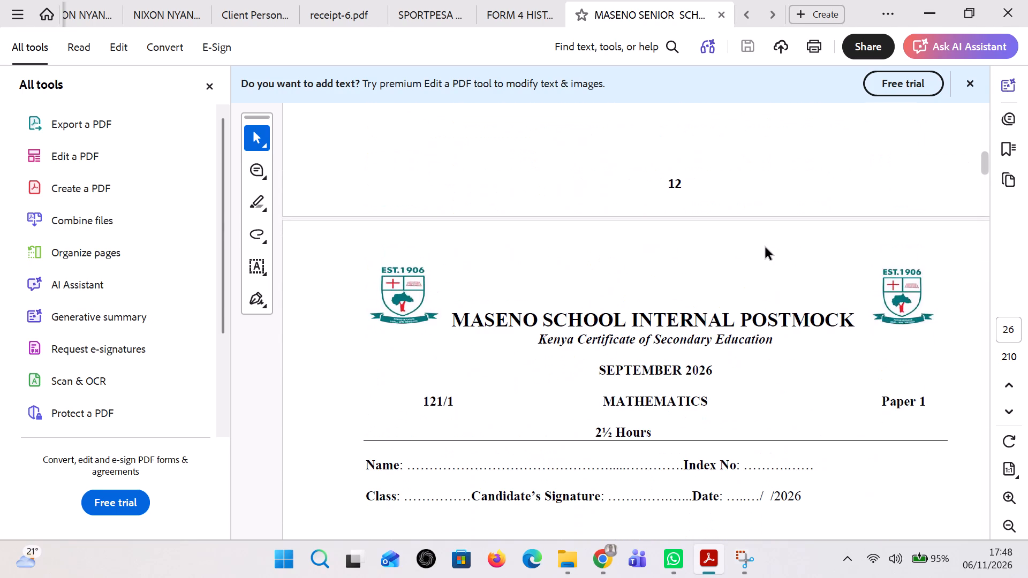
Look back from the Mathematics Paper 1 front page to the chemistry question parts (f) and (g) on page 25.
{"action": "key", "text": "Up"}
{"action": "key", "text": "Up"}
{"action": "key", "text": "Up"}
{"action": "key", "text": "Up"}
{"action": "key", "text": "Up"}
{"action": "key", "text": "Up"}
{"action": "key", "text": "Up"}
{"action": "key", "text": "Up"}
{"action": "key", "text": "Up"}
{"action": "key", "text": "Up"}
{"action": "key", "text": "Up"}
{"action": "key", "text": "Up"}
{"action": "key", "text": "Up"}
{"action": "key", "text": "Up"}
{"action": "key", "text": "Up"}
{"action": "key", "text": "Up"}
{"action": "key", "text": "Up"}
{"action": "key", "text": "Up"}
{"action": "key", "text": "Up"}
{"action": "key", "text": "Up"}
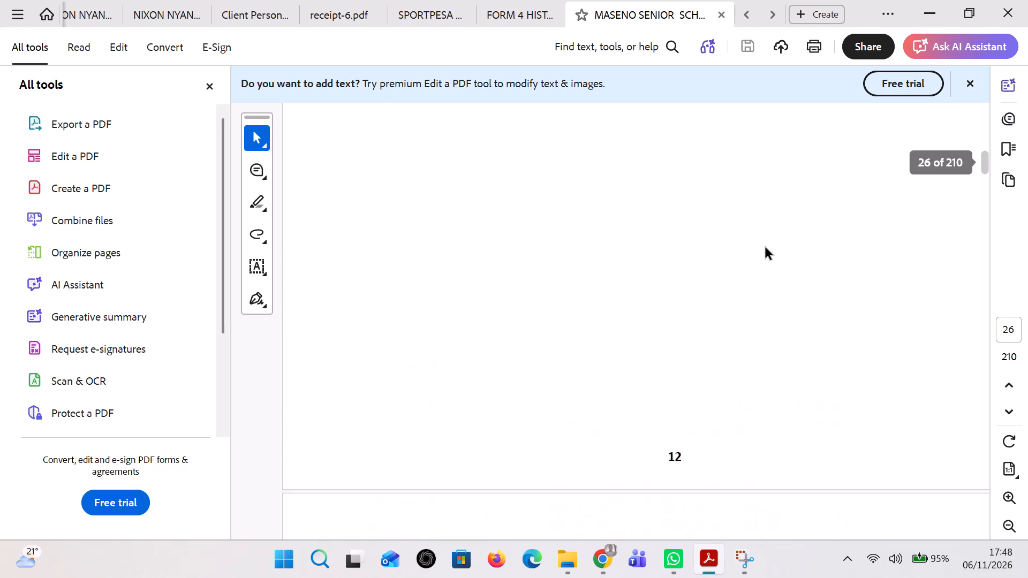
{"action": "key", "text": "Up"}
{"action": "key", "text": "Up"}
{"action": "key", "text": "Up"}
{"action": "key", "text": "Up"}
{"action": "key", "text": "Up"}
{"action": "key", "text": "Up"}
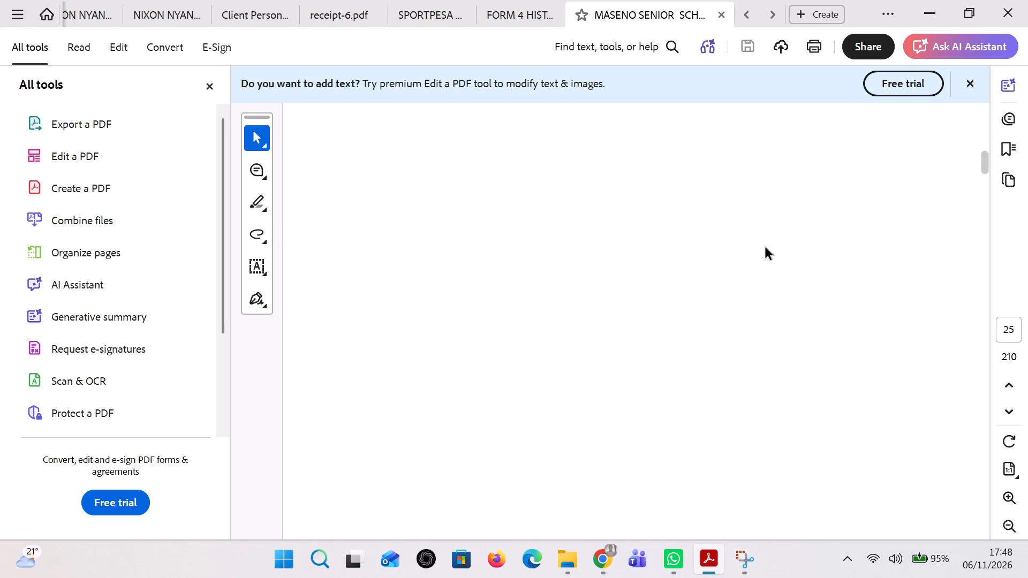
{"action": "key", "text": "Up"}
{"action": "key", "text": "Up"}
{"action": "key", "text": "Up"}
{"action": "key", "text": "Up"}
{"action": "key", "text": "Up"}
{"action": "key", "text": "Up"}
{"action": "key", "text": "Up"}
{"action": "key", "text": "Up"}
{"action": "key", "text": "Up"}
{"action": "key", "text": "Up"}
{"action": "key", "text": "Up"}
{"action": "key", "text": "Up"}
{"action": "key", "text": "Up"}
{"action": "key", "text": "Up"}
{"action": "key", "text": "Up"}
{"action": "key", "text": "Up"}
{"action": "key", "text": "Up"}
{"action": "key", "text": "Up"}
{"action": "key", "text": "Up"}
{"action": "key", "text": "Up"}
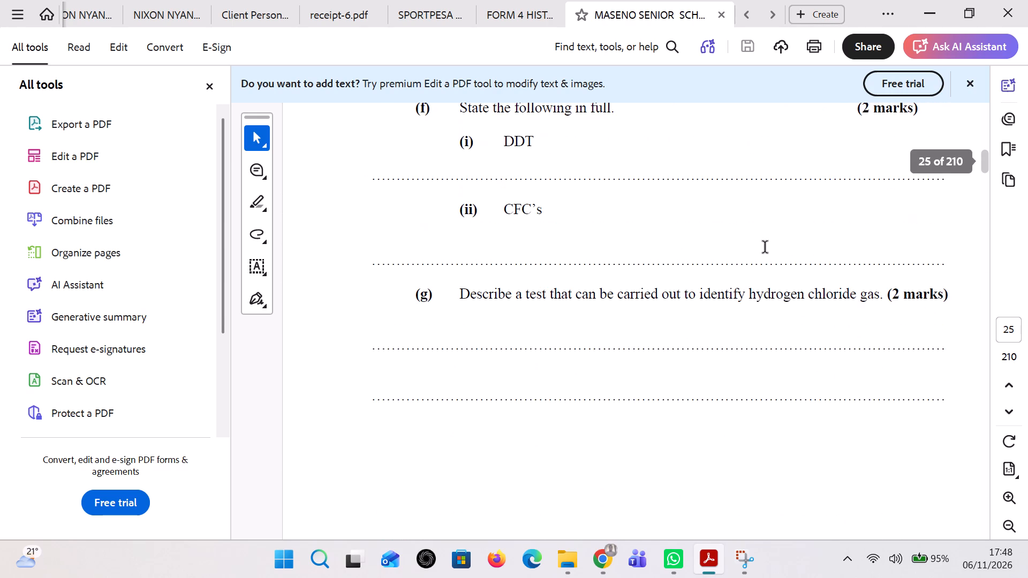
Look back from page 25 through the chemistry question parts (e) to (b) on page 24.
{"action": "key", "text": "Up"}
{"action": "key", "text": "Up"}
{"action": "key", "text": "Up"}
{"action": "key", "text": "Up"}
{"action": "key", "text": "Up"}
{"action": "key", "text": "Up"}
{"action": "key", "text": "Up"}
{"action": "key", "text": "Up"}
{"action": "key", "text": "Up"}
{"action": "key", "text": "Up"}
{"action": "key", "text": "Up"}
{"action": "key", "text": "Up"}
{"action": "key", "text": "Up"}
{"action": "key", "text": "Up"}
{"action": "key", "text": "Up"}
{"action": "key", "text": "Up"}
{"action": "key", "text": "Up"}
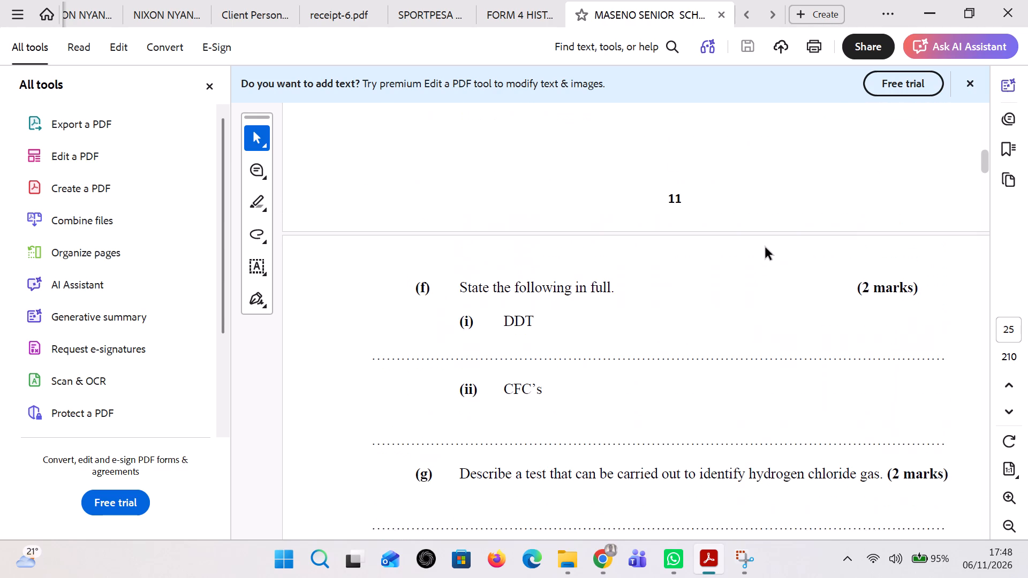
{"action": "key", "text": "Up"}
{"action": "key", "text": "Up"}
{"action": "key", "text": "Up"}
{"action": "key", "text": "Up"}
{"action": "key", "text": "Up"}
{"action": "key", "text": "Up"}
{"action": "key", "text": "Up"}
{"action": "key", "text": "Up"}
{"action": "key", "text": "Up"}
{"action": "key", "text": "Up"}
{"action": "key", "text": "Up"}
{"action": "key", "text": "Up"}
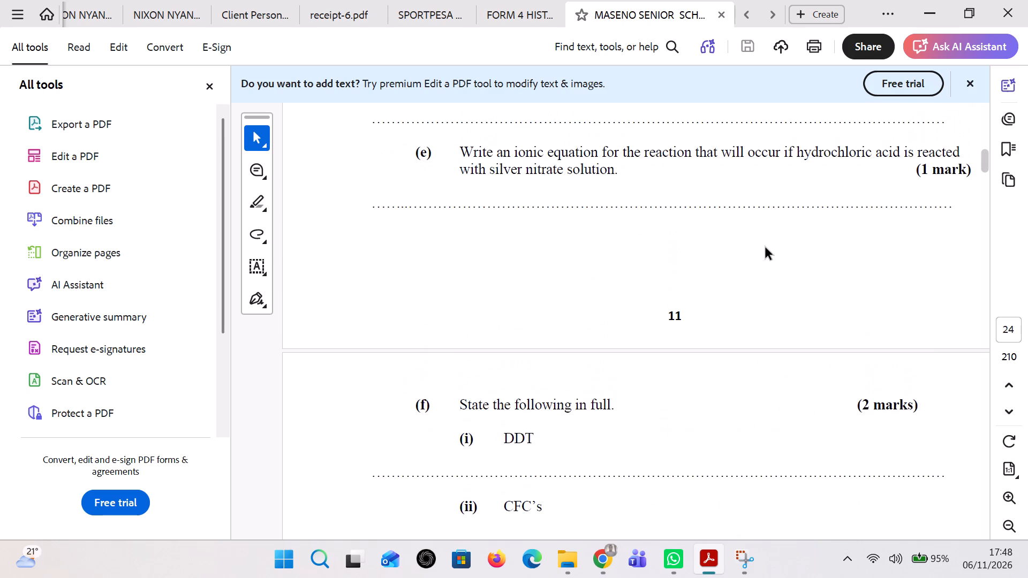
{"action": "key", "text": "Up"}
{"action": "key", "text": "Up"}
{"action": "key", "text": "Up"}
{"action": "key", "text": "Up"}
{"action": "key", "text": "Up"}
{"action": "key", "text": "Up"}
{"action": "key", "text": "Up"}
{"action": "key", "text": "Up"}
{"action": "key", "text": "Up"}
{"action": "key", "text": "Up"}
{"action": "key", "text": "Up"}
{"action": "key", "text": "Up"}
{"action": "key", "text": "Up"}
{"action": "key", "text": "Up"}
{"action": "key", "text": "Up"}
{"action": "key", "text": "Up"}
{"action": "key", "text": "Up"}
{"action": "key", "text": "Up"}
{"action": "key", "text": "Up"}
{"action": "key", "text": "Up"}
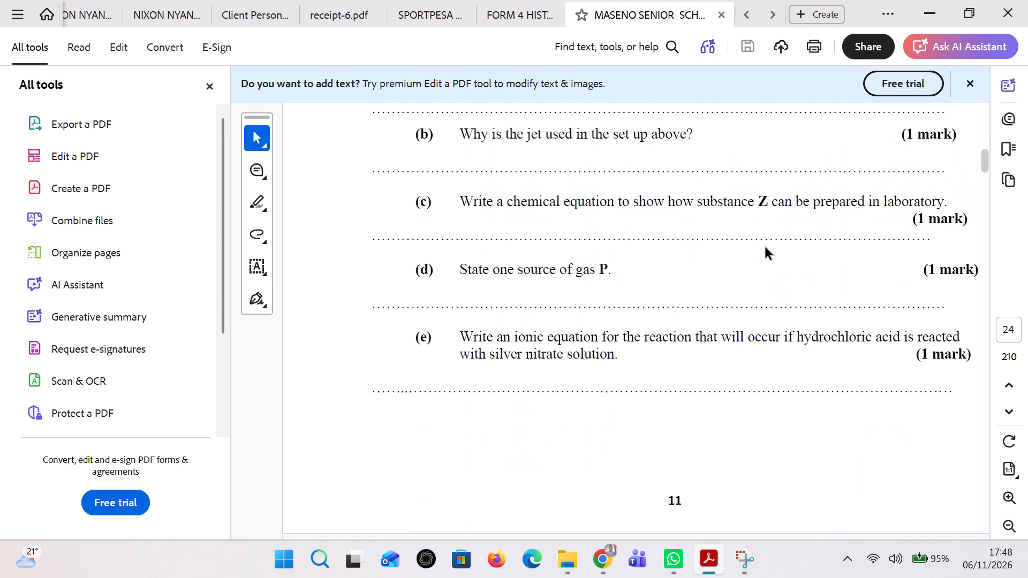
Examine where the chemistry paper ends on page 25 and the Mathematics Paper 1 front page begins.
{"action": "key", "text": "Down"}
{"action": "key", "text": "Down"}
{"action": "key", "text": "Down"}
{"action": "key", "text": "Down"}
{"action": "key", "text": "Down"}
{"action": "key", "text": "Down"}
{"action": "key", "text": "Down"}
{"action": "key", "text": "Down"}
{"action": "key", "text": "Down"}
{"action": "key", "text": "Down"}
{"action": "key", "text": "Down"}
{"action": "key", "text": "Down"}
{"action": "key", "text": "Down"}
{"action": "key", "text": "Down"}
{"action": "key", "text": "Down"}
{"action": "key", "text": "Down"}
{"action": "key", "text": "Down"}
{"action": "key", "text": "Down"}
{"action": "key", "text": "Down"}
{"action": "key", "text": "Down"}
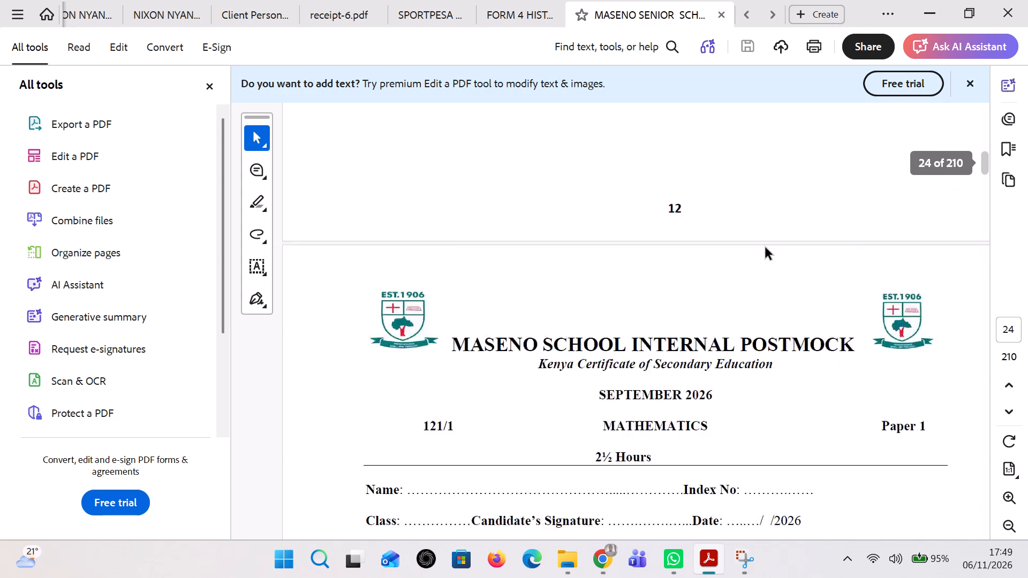
{"action": "key", "text": "Up"}
{"action": "key", "text": "Up"}
{"action": "key", "text": "Up"}
{"action": "key", "text": "Up"}
{"action": "key", "text": "Up"}
{"action": "key", "text": "Up"}
{"action": "key", "text": "Up"}
{"action": "key", "text": "Up"}
{"action": "key", "text": "Up"}
{"action": "key", "text": "Up"}
{"action": "key", "text": "Up"}
{"action": "key", "text": "Up"}
{"action": "key", "text": "Up"}
{"action": "key", "text": "Up"}
{"action": "key", "text": "Up"}
{"action": "key", "text": "Up"}
{"action": "key", "text": "Up"}
{"action": "key", "text": "Up"}
{"action": "key", "text": "Up"}
{"action": "key", "text": "Up"}
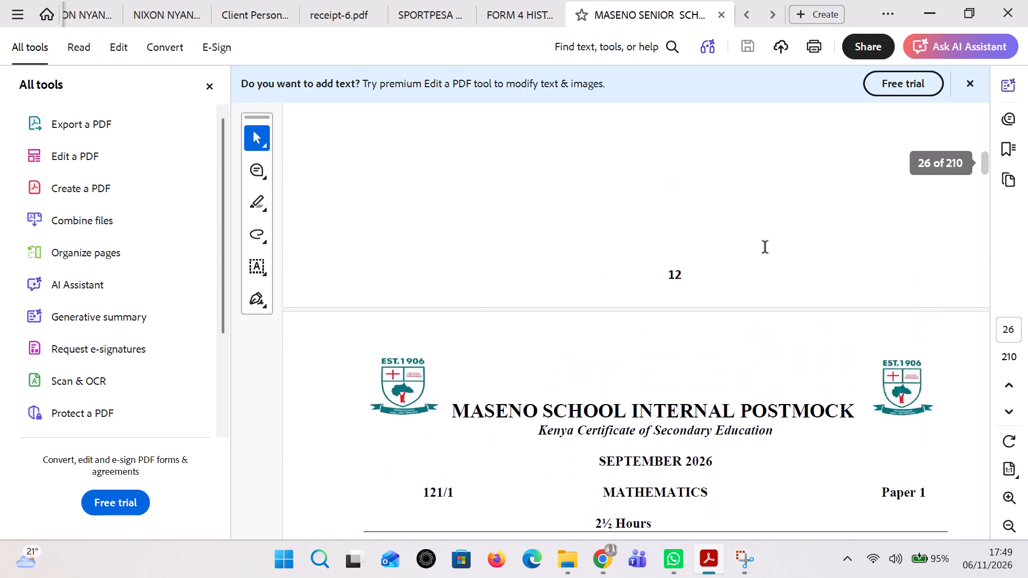
{"action": "left_click", "coordinate": [825, 408]}
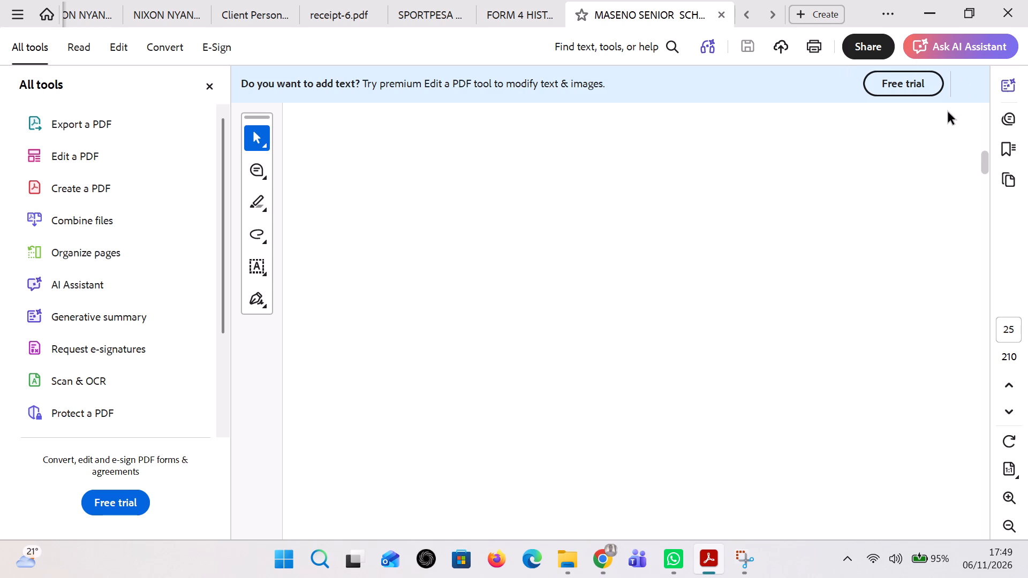
Set up a print job on the EPSON L3110 Series with odd pages only.
{"action": "key", "text": "ctrl+p"}
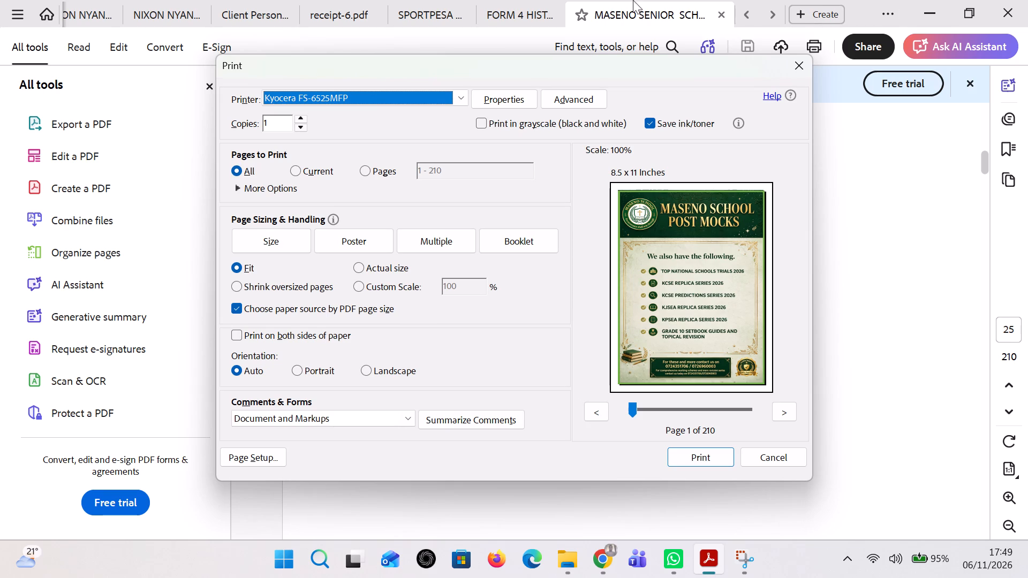
{"action": "left_click", "coordinate": [461, 97]}
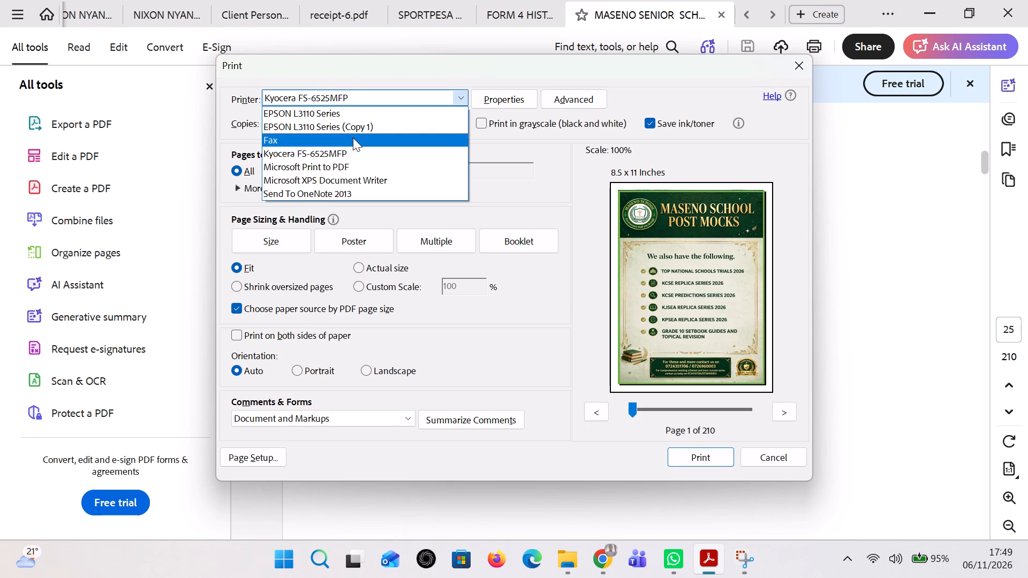
{"action": "left_click", "coordinate": [352, 116]}
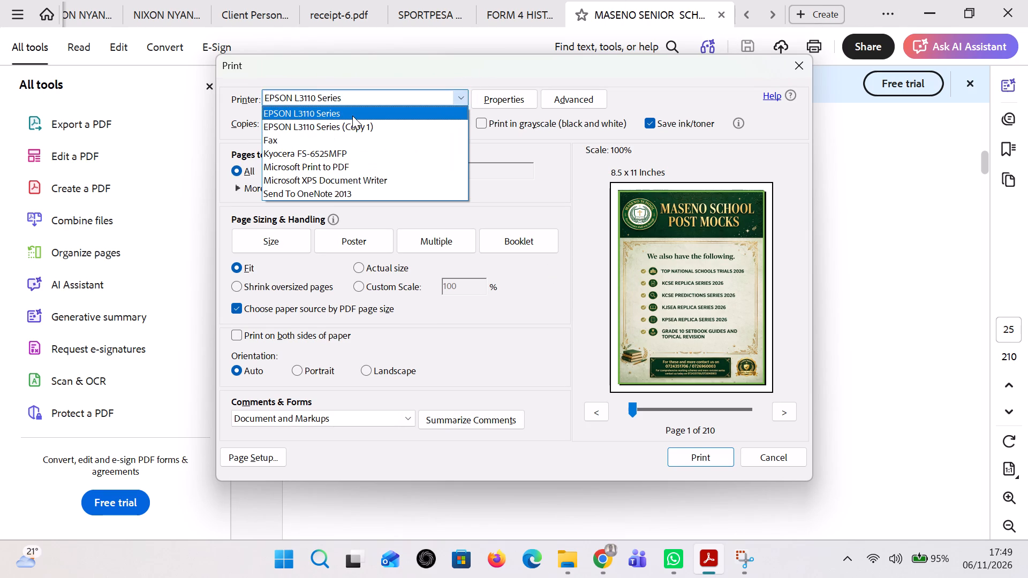
{"action": "left_click", "coordinate": [278, 194]}
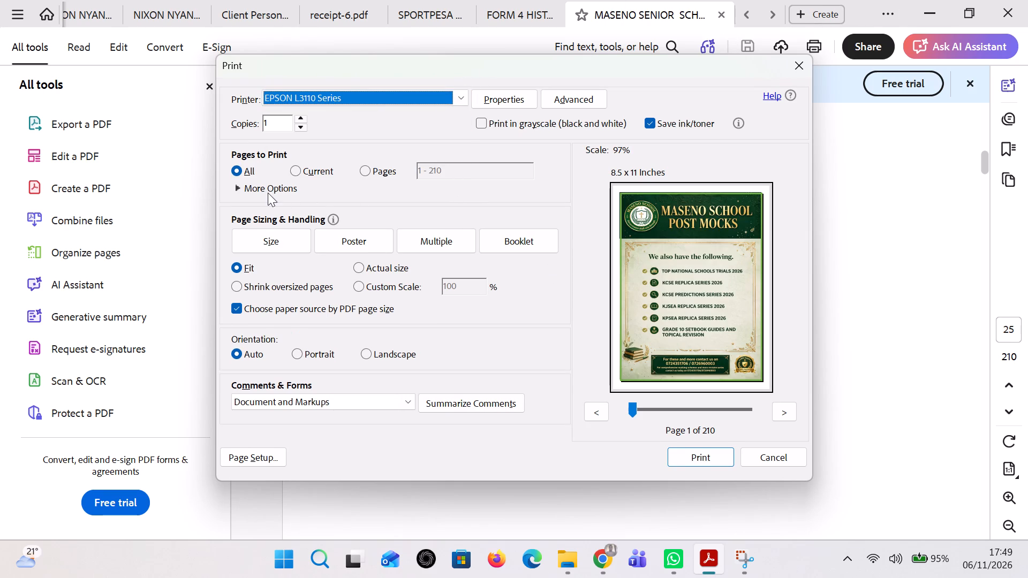
{"action": "left_click", "coordinate": [268, 192]}
{"action": "left_click", "coordinate": [327, 226]}
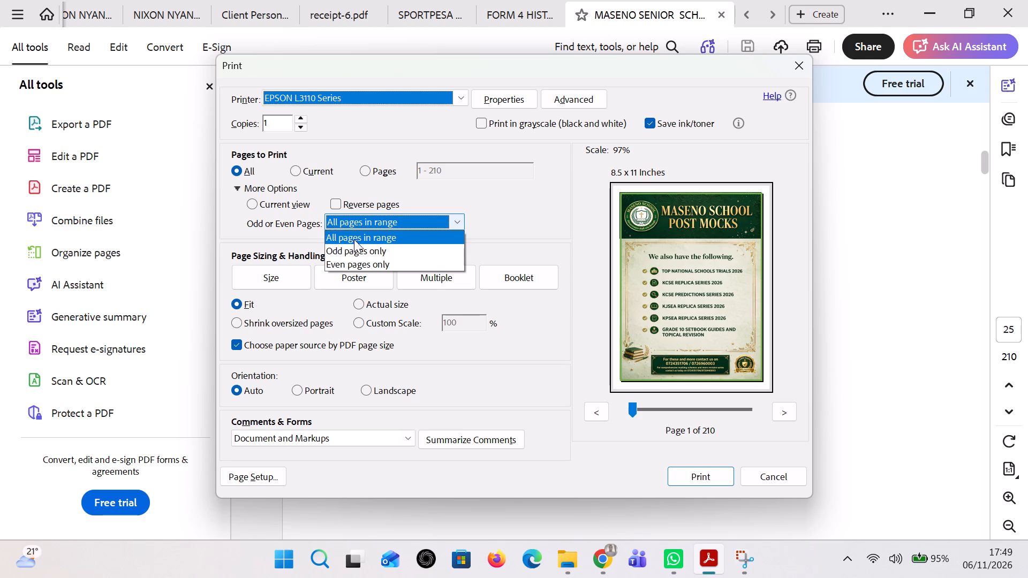
{"action": "left_click", "coordinate": [353, 256]}
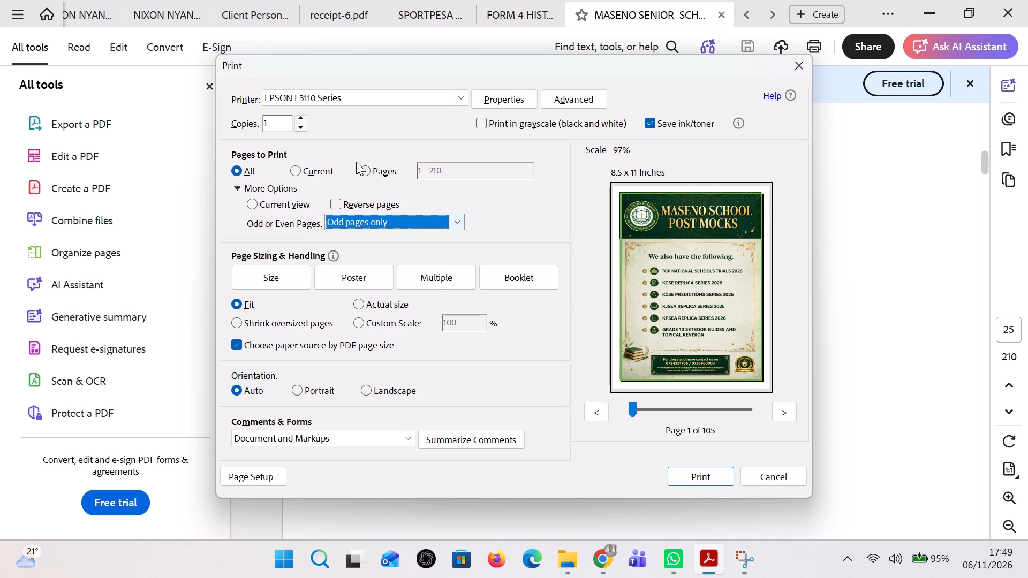
Limit the print range to pages 1 - 25 and print the batch.
{"action": "left_click", "coordinate": [372, 172]}
{"action": "left_click", "coordinate": [453, 167]}
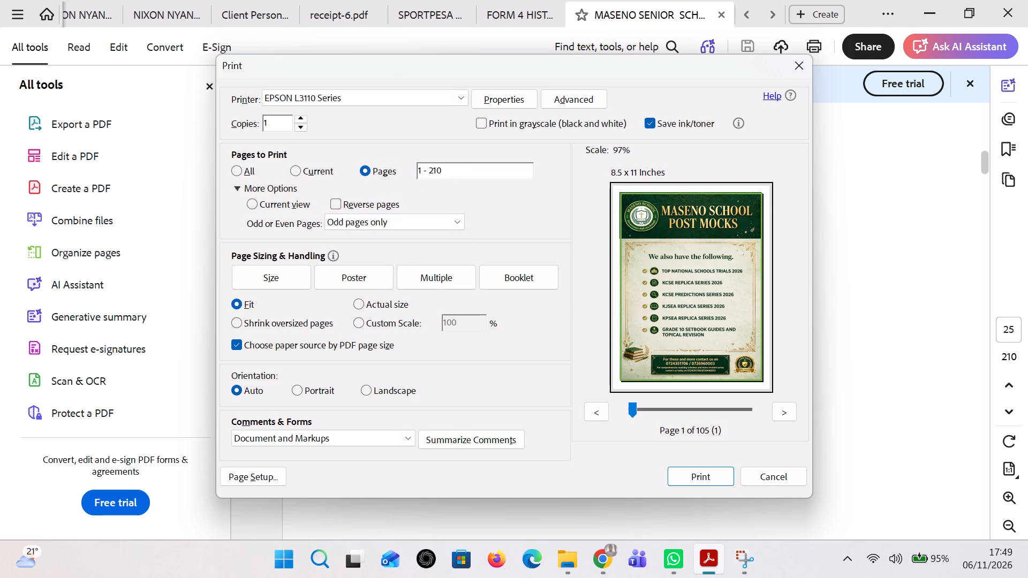
{"action": "key", "text": "BackSpace"}
{"action": "key", "text": "BackSpace"}
{"action": "key", "text": "5"}
{"action": "left_click", "coordinate": [740, 272]}
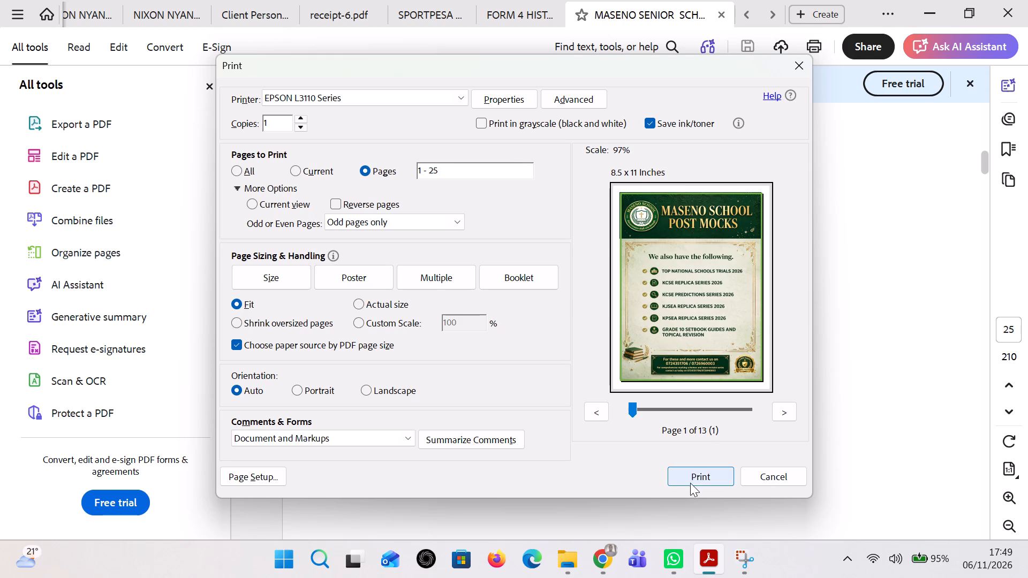
{"action": "left_click", "coordinate": [691, 477]}
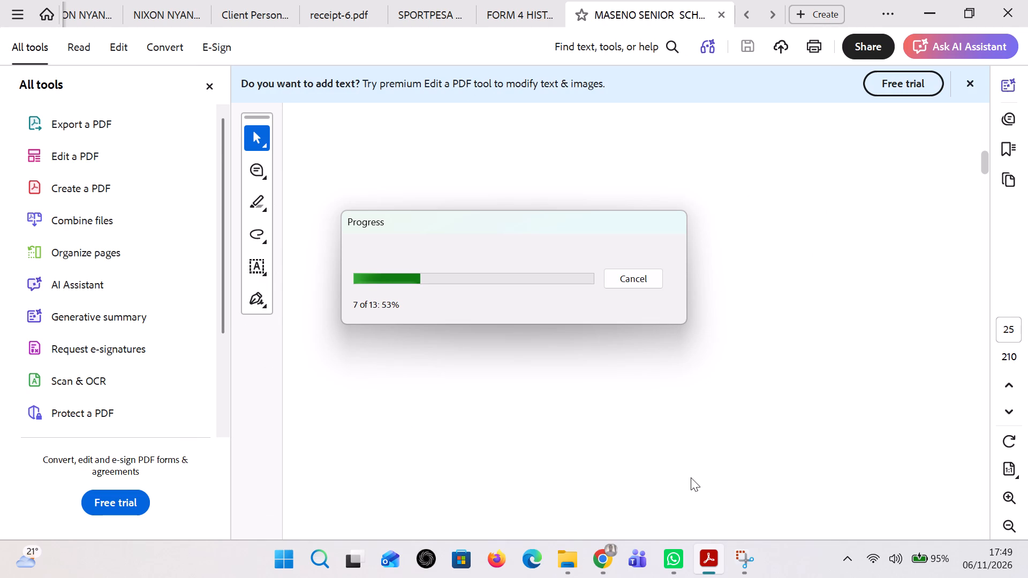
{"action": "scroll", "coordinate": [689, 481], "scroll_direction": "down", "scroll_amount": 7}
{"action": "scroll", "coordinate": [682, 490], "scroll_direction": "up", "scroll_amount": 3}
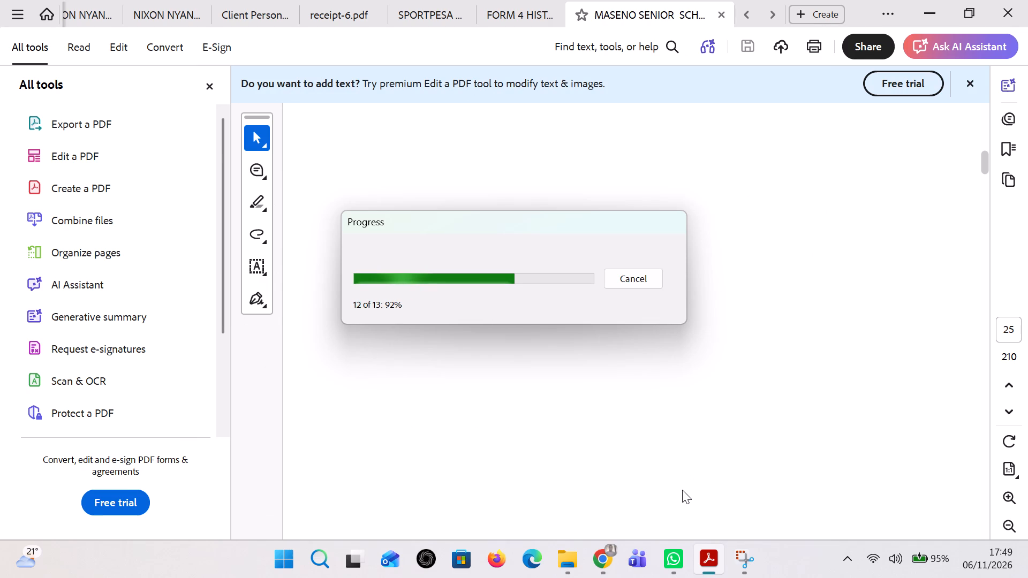
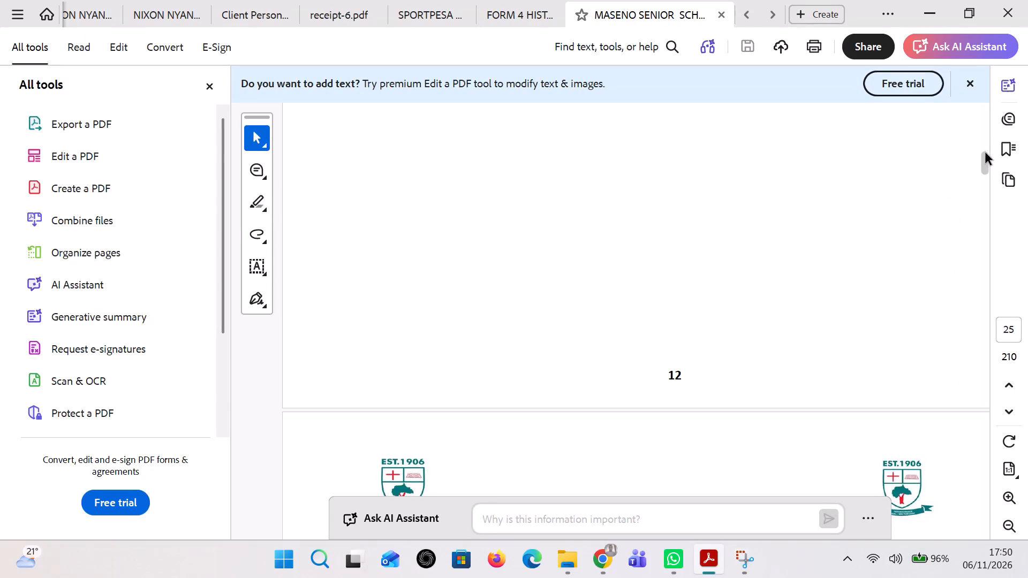
Return to the beginning of the PDF and look from the cover page through to the English Paper 3 front page.
{"action": "left_click_drag", "start_coordinate": [982, 161], "coordinate": [985, 68]}
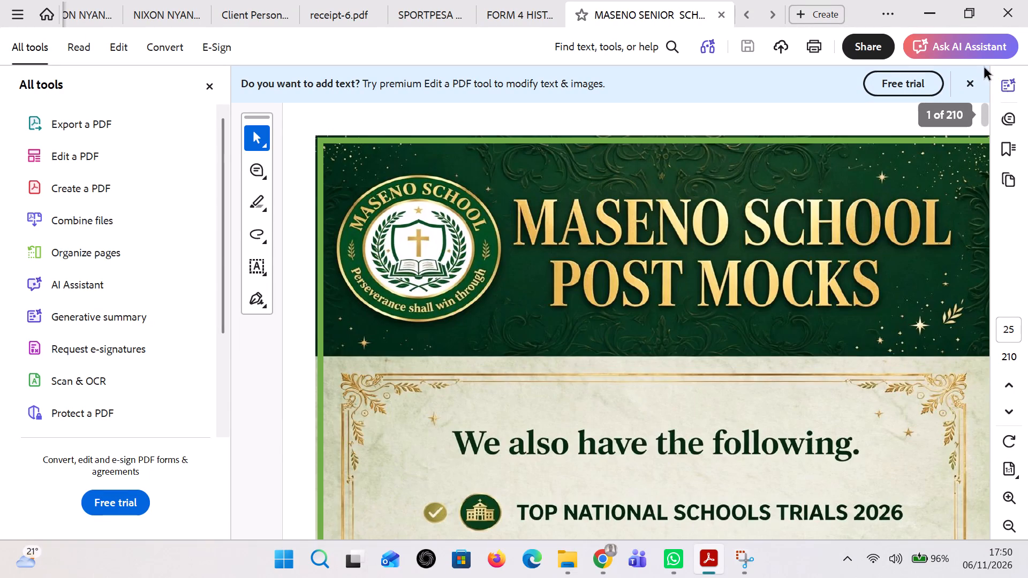
{"action": "left_click_drag", "start_coordinate": [985, 68], "coordinate": [982, 133]}
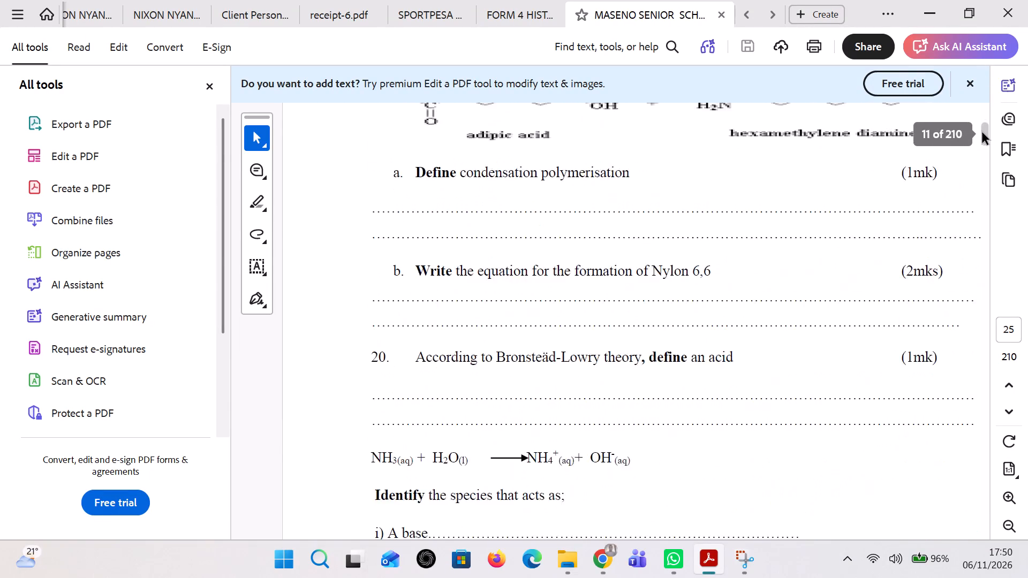
{"action": "left_click_drag", "start_coordinate": [982, 133], "coordinate": [988, 98]}
{"action": "key", "text": "Down"}
{"action": "key", "text": "Down"}
{"action": "key", "text": "Down"}
{"action": "key", "text": "Down"}
{"action": "key", "text": "Down"}
{"action": "key", "text": "Down"}
{"action": "key", "text": "Down"}
{"action": "key", "text": "Down"}
{"action": "key", "text": "Down"}
{"action": "key", "text": "Down"}
{"action": "key", "text": "Down"}
{"action": "key", "text": "Down"}
{"action": "key", "text": "Down"}
{"action": "key", "text": "Down"}
{"action": "key", "text": "Down"}
{"action": "key", "text": "Down"}
{"action": "key", "text": "Down"}
{"action": "key", "text": "Down"}
{"action": "key", "text": "Down"}
{"action": "key", "text": "Down"}
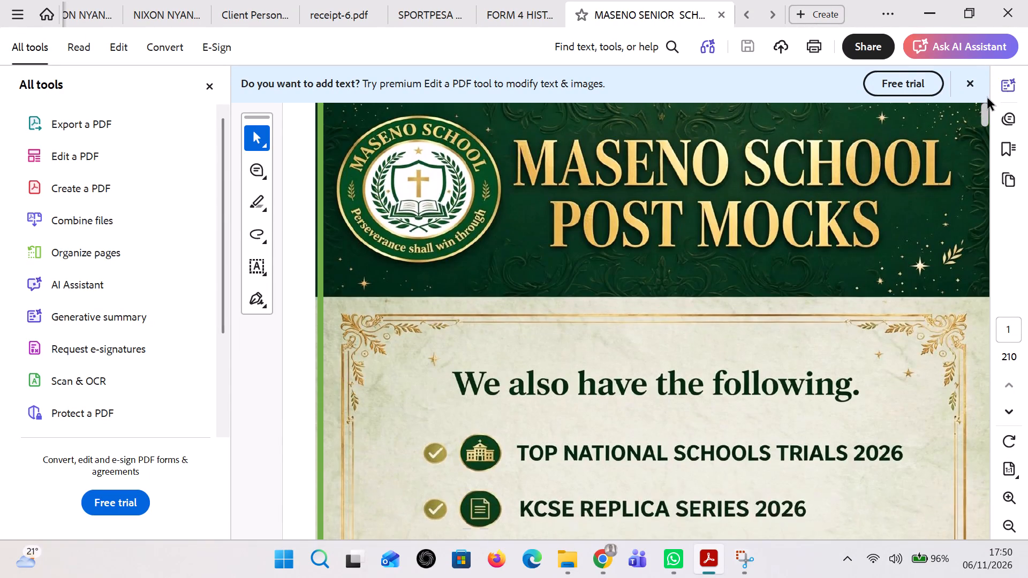
{"action": "key", "text": "Down"}
{"action": "key", "text": "Down"}
{"action": "key", "text": "Down"}
{"action": "key", "text": "Down"}
{"action": "key", "text": "Down"}
{"action": "key", "text": "Down"}
{"action": "key", "text": "Down"}
{"action": "key", "text": "Down"}
{"action": "key", "text": "Down"}
{"action": "key", "text": "Down"}
{"action": "key", "text": "Down"}
{"action": "key", "text": "Down"}
{"action": "key", "text": "Down"}
{"action": "key", "text": "Down"}
{"action": "key", "text": "Down"}
{"action": "key", "text": "Down"}
{"action": "key", "text": "Down"}
{"action": "key", "text": "Down"}
{"action": "key", "text": "Down"}
{"action": "key", "text": "Down"}
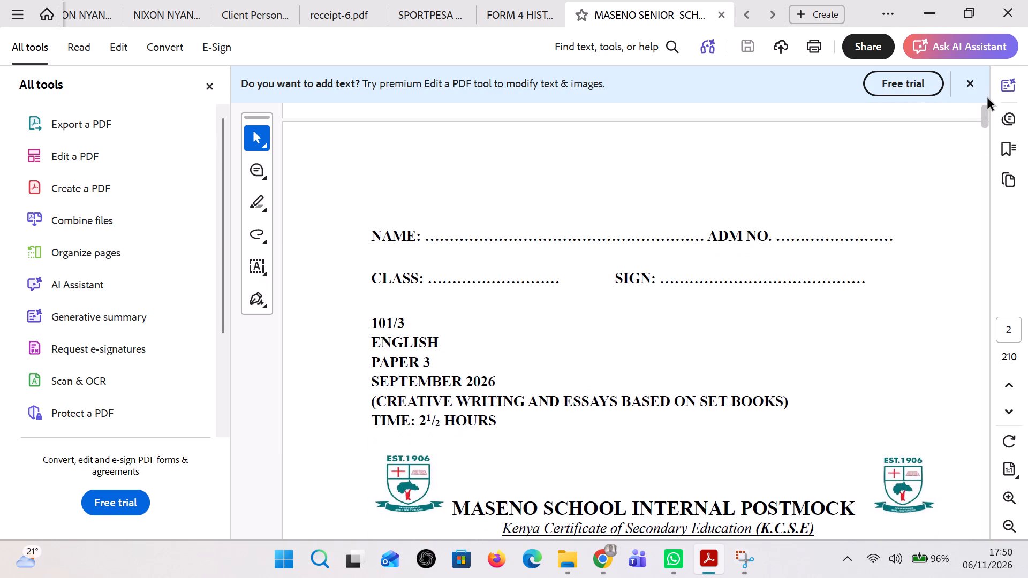
Examine the candidate instructions and examiner's score table on the English Paper 3 front page.
{"action": "key", "text": "Down"}
{"action": "key", "text": "Down"}
{"action": "key", "text": "Down"}
{"action": "key", "text": "Down"}
{"action": "key", "text": "Down"}
{"action": "key", "text": "Down"}
{"action": "key", "text": "Down"}
{"action": "key", "text": "Down"}
{"action": "key", "text": "Down"}
{"action": "key", "text": "Down"}
{"action": "key", "text": "Down"}
{"action": "key", "text": "Down"}
{"action": "key", "text": "Down"}
{"action": "key", "text": "Down"}
{"action": "key", "text": "Down"}
{"action": "key", "text": "Down"}
{"action": "key", "text": "Down"}
{"action": "key", "text": "Down"}
{"action": "key", "text": "Down"}
{"action": "key", "text": "Down"}
{"action": "key", "text": "Down"}
{"action": "key", "text": "Down"}
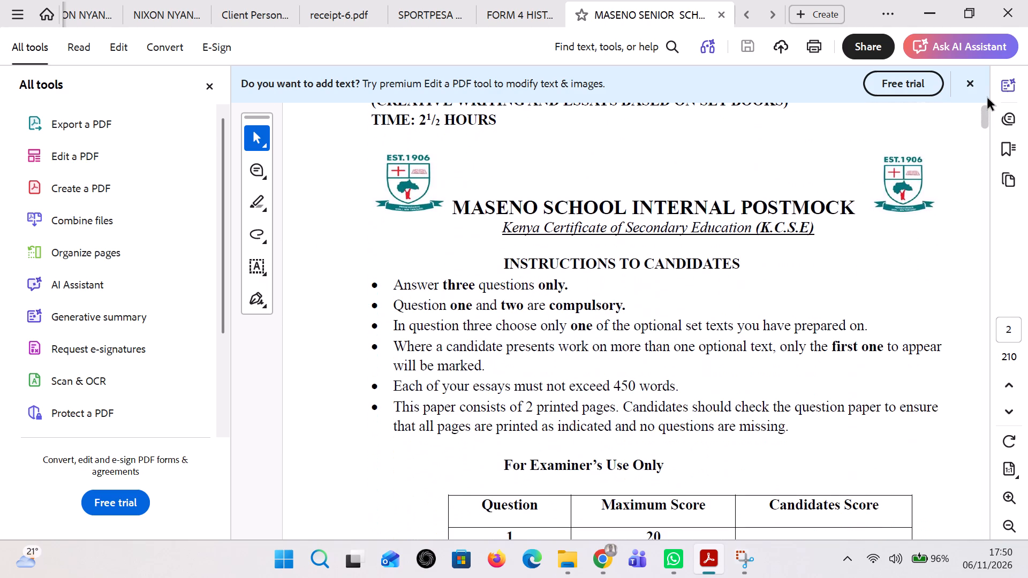
{"action": "key", "text": "Down"}
{"action": "key", "text": "Down"}
{"action": "key", "text": "Down"}
{"action": "key", "text": "Down"}
{"action": "key", "text": "Down"}
{"action": "key", "text": "Down"}
{"action": "key", "text": "Down"}
{"action": "key", "text": "Down"}
{"action": "key", "text": "Down"}
{"action": "key", "text": "Down"}
{"action": "key", "text": "Down"}
{"action": "key", "text": "Down"}
{"action": "key", "text": "Down"}
{"action": "key", "text": "Down"}
{"action": "key", "text": "Down"}
{"action": "key", "text": "Down"}
{"action": "key", "text": "Down"}
{"action": "key", "text": "Down"}
{"action": "key", "text": "Down"}
{"action": "key", "text": "Down"}
{"action": "key", "text": "Down"}
{"action": "key", "text": "Down"}
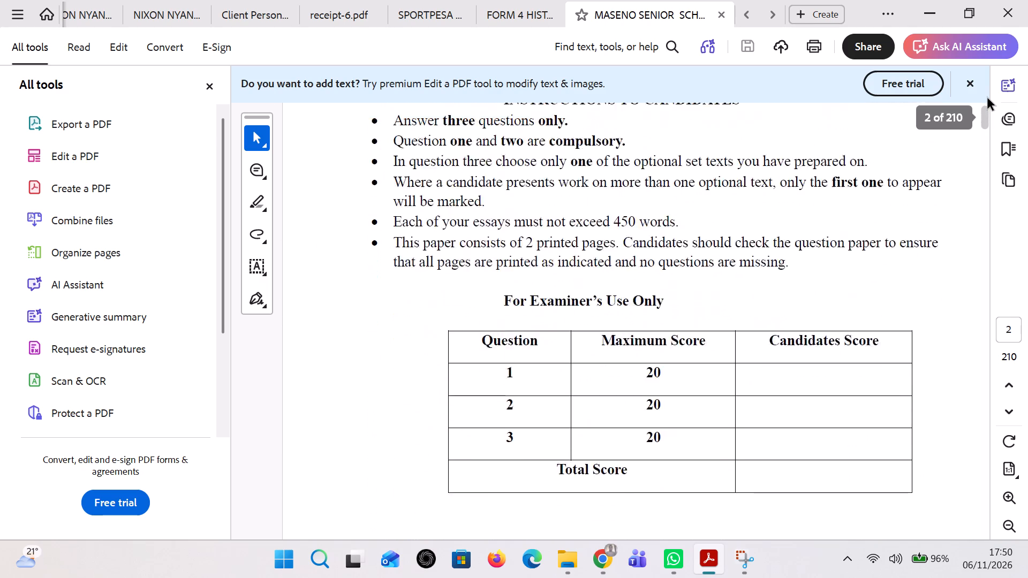
Examine where English Paper 3 ends and the Chemistry Paper 1 front page begins, including its instructions.
{"action": "key", "text": "Down"}
{"action": "key", "text": "Down"}
{"action": "key", "text": "Down"}
{"action": "key", "text": "Down"}
{"action": "key", "text": "Down"}
{"action": "key", "text": "Down"}
{"action": "key", "text": "Down"}
{"action": "key", "text": "Down"}
{"action": "key", "text": "Down"}
{"action": "key", "text": "Down"}
{"action": "key", "text": "Down"}
{"action": "key", "text": "Down"}
{"action": "key", "text": "Down"}
{"action": "key", "text": "Down"}
{"action": "key", "text": "Down"}
{"action": "key", "text": "Down"}
{"action": "key", "text": "Down"}
{"action": "key", "text": "Down"}
{"action": "key", "text": "Down"}
{"action": "key", "text": "Down"}
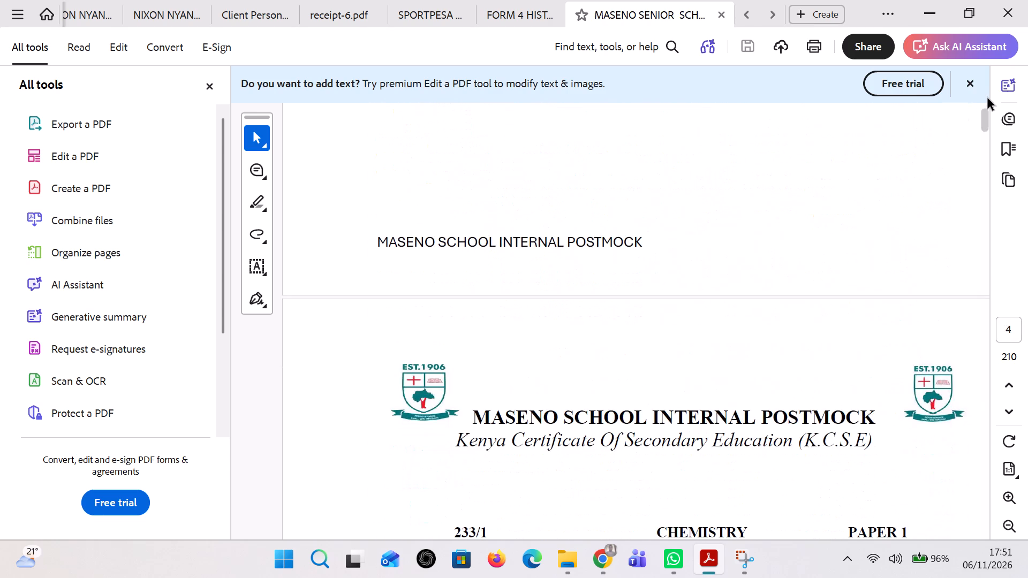
{"action": "key", "text": "Down"}
{"action": "key", "text": "Down"}
{"action": "key", "text": "Down"}
{"action": "key", "text": "Down"}
{"action": "key", "text": "Down"}
{"action": "key", "text": "Down"}
{"action": "key", "text": "Down"}
{"action": "key", "text": "Down"}
{"action": "key", "text": "Down"}
{"action": "key", "text": "Down"}
{"action": "key", "text": "Down"}
{"action": "key", "text": "Down"}
{"action": "key", "text": "Down"}
{"action": "key", "text": "Down"}
{"action": "key", "text": "Down"}
{"action": "key", "text": "Down"}
{"action": "key", "text": "Down"}
{"action": "key", "text": "Down"}
{"action": "key", "text": "Down"}
{"action": "key", "text": "Down"}
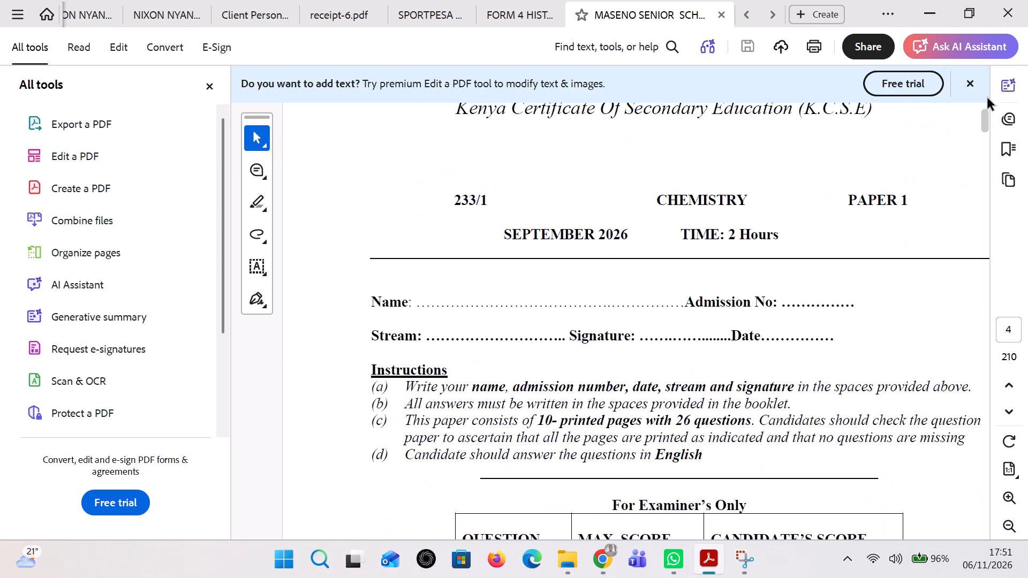
Look back from the Chemistry Paper 1 front page to the English Paper 3 questions on page 3.
{"action": "key", "text": "Up"}
{"action": "key", "text": "Up"}
{"action": "key", "text": "Up"}
{"action": "key", "text": "Up"}
{"action": "key", "text": "Up"}
{"action": "key", "text": "Up"}
{"action": "key", "text": "Up"}
{"action": "key", "text": "Up"}
{"action": "key", "text": "Up"}
{"action": "key", "text": "Up"}
{"action": "key", "text": "Up"}
{"action": "key", "text": "Up"}
{"action": "key", "text": "Up"}
{"action": "key", "text": "Up"}
{"action": "key", "text": "Up"}
{"action": "key", "text": "Up"}
{"action": "key", "text": "Up"}
{"action": "key", "text": "Up"}
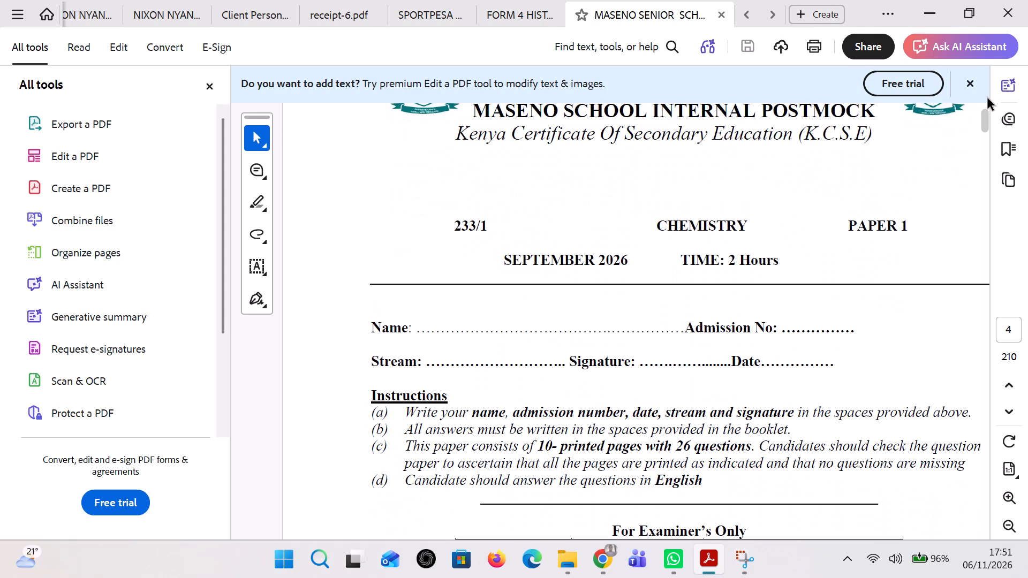
{"action": "key", "text": "Up"}
{"action": "key", "text": "Up"}
{"action": "key", "text": "Up"}
{"action": "key", "text": "Up"}
{"action": "key", "text": "Up"}
{"action": "key", "text": "Up"}
{"action": "key", "text": "Up"}
{"action": "key", "text": "Up"}
{"action": "key", "text": "Up"}
{"action": "key", "text": "Up"}
{"action": "key", "text": "Up"}
{"action": "key", "text": "Up"}
{"action": "key", "text": "Up"}
{"action": "key", "text": "Up"}
{"action": "key", "text": "Up"}
{"action": "key", "text": "Up"}
{"action": "key", "text": "Up"}
{"action": "key", "text": "Up"}
{"action": "key", "text": "Up"}
{"action": "key", "text": "Up"}
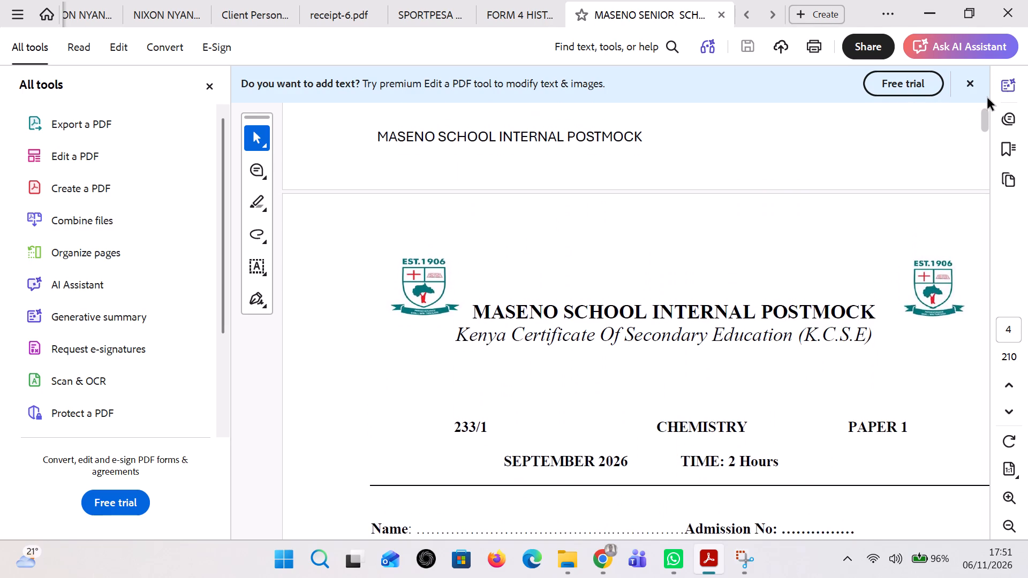
{"action": "key", "text": "Up"}
{"action": "key", "text": "Up"}
{"action": "key", "text": "Up"}
{"action": "key", "text": "Up"}
{"action": "key", "text": "Up"}
{"action": "key", "text": "Up"}
{"action": "key", "text": "Up"}
{"action": "key", "text": "Up"}
{"action": "key", "text": "Up"}
{"action": "key", "text": "Up"}
{"action": "key", "text": "Up"}
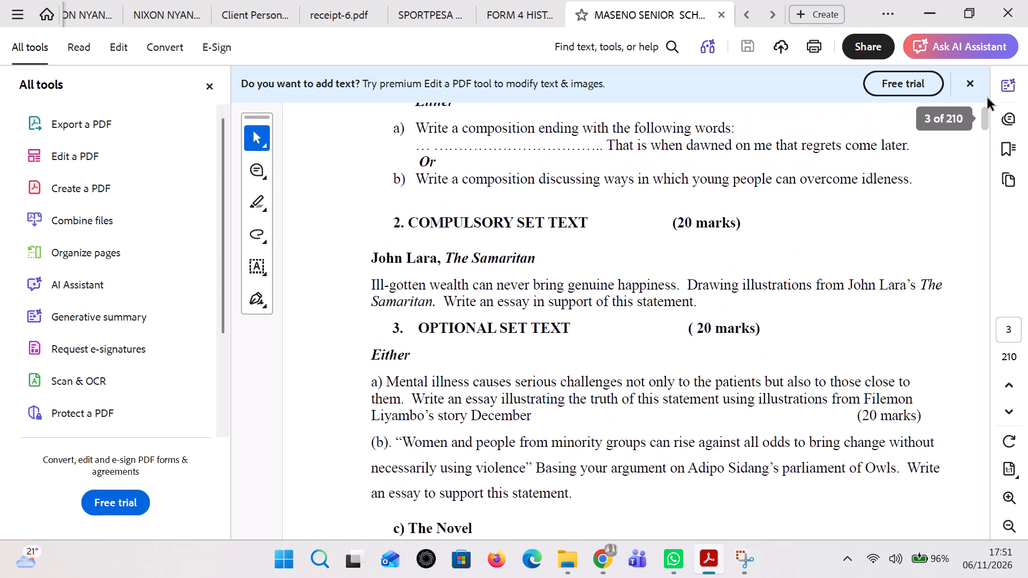
Look back through the English Paper 3 questions and candidate instructions to the start of the PDF.
{"action": "left_click", "coordinate": [739, 385]}
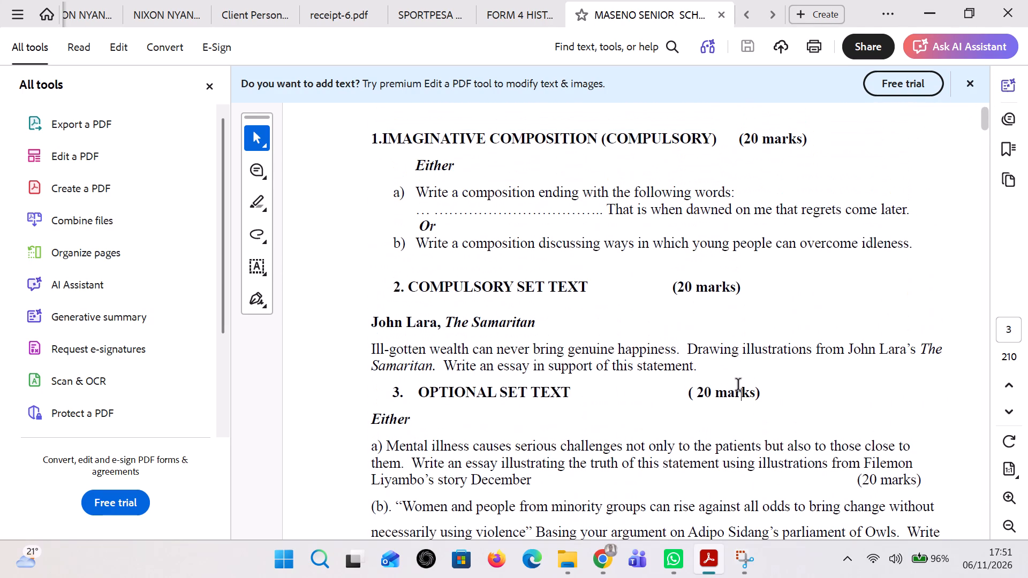
{"action": "key", "text": "Up"}
{"action": "key", "text": "Up"}
{"action": "key", "text": "Up"}
{"action": "key", "text": "Up"}
{"action": "key", "text": "Up"}
{"action": "key", "text": "Up"}
{"action": "key", "text": "Up"}
{"action": "key", "text": "Up"}
{"action": "key", "text": "Up"}
{"action": "key", "text": "Up"}
{"action": "key", "text": "Up"}
{"action": "key", "text": "Up"}
{"action": "key", "text": "Up"}
{"action": "key", "text": "Up"}
{"action": "key", "text": "Up"}
{"action": "key", "text": "Up"}
{"action": "key", "text": "Up"}
{"action": "key", "text": "Up"}
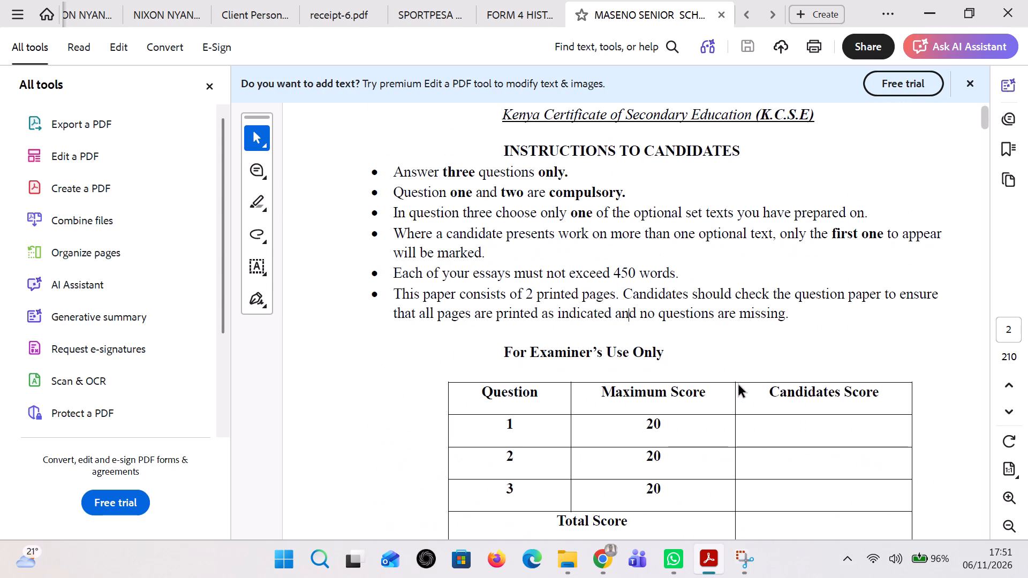
{"action": "key", "text": "Up"}
{"action": "key", "text": "Up"}
{"action": "key", "text": "Up"}
{"action": "key", "text": "Up"}
{"action": "key", "text": "Up"}
{"action": "key", "text": "Up"}
{"action": "key", "text": "Up"}
{"action": "key", "text": "Up"}
{"action": "key", "text": "Up"}
{"action": "key", "text": "Up"}
{"action": "key", "text": "Up"}
{"action": "key", "text": "Up"}
{"action": "key", "text": "Up"}
{"action": "key", "text": "Up"}
{"action": "key", "text": "Up"}
{"action": "key", "text": "Up"}
{"action": "key", "text": "Up"}
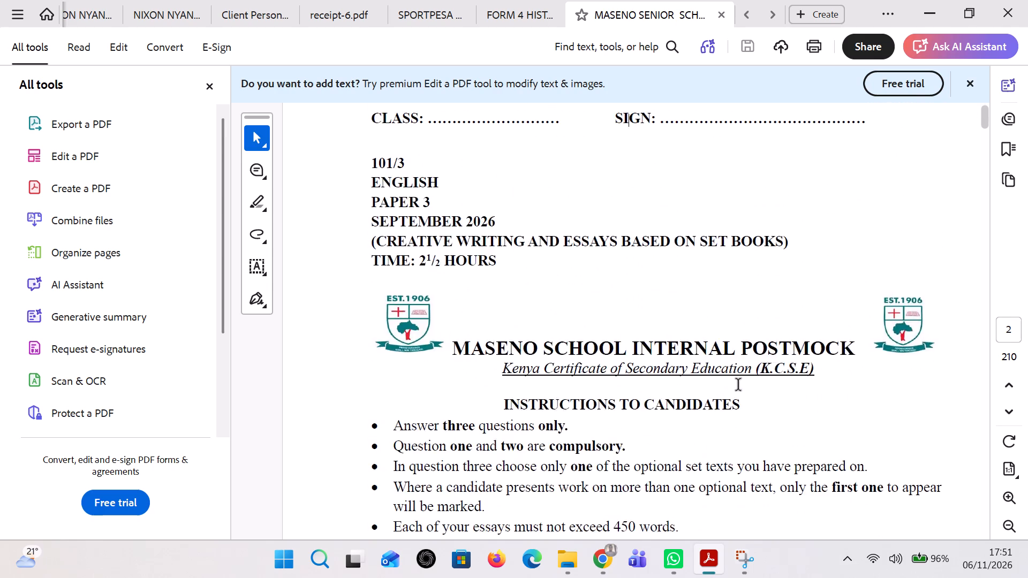
{"action": "key", "text": "Up"}
{"action": "key", "text": "Up"}
{"action": "key", "text": "Up"}
{"action": "key", "text": "Up"}
{"action": "key", "text": "Up"}
{"action": "key", "text": "Up"}
Look forward from the English Paper 3 front page to the Chemistry Paper 1 questions on page 8.
{"action": "key", "text": "Down"}
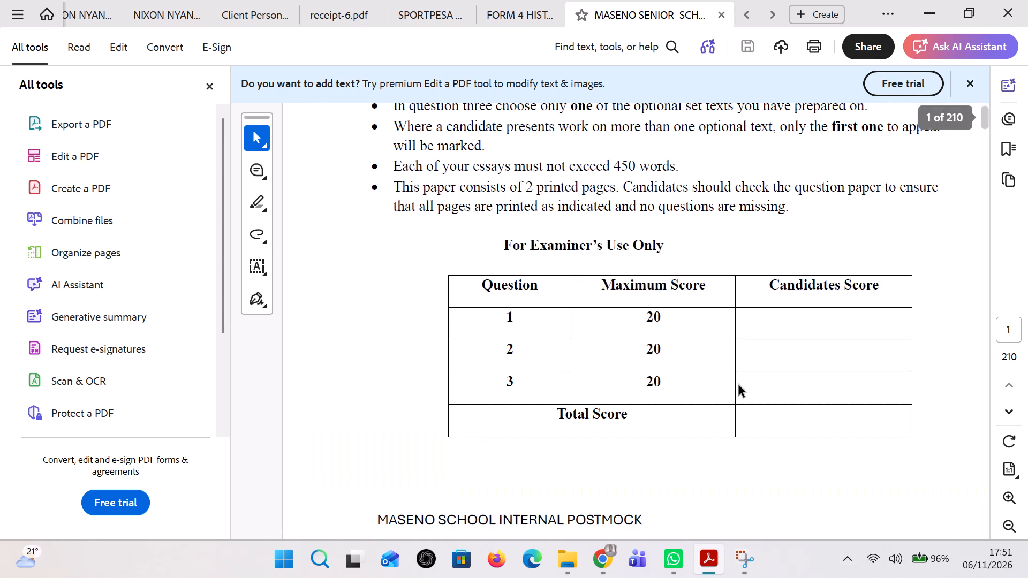
{"action": "key", "text": "Down"}
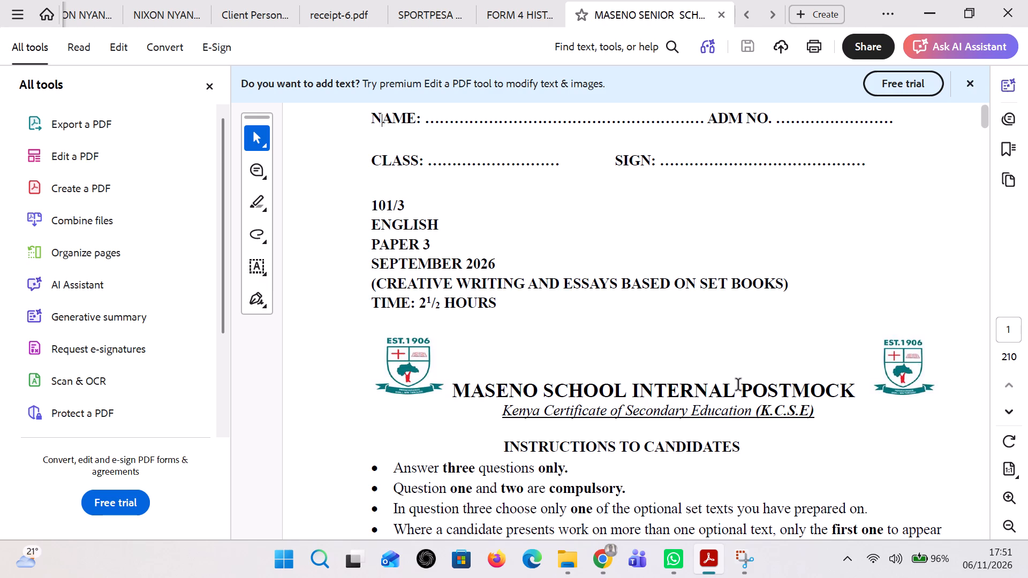
{"action": "key", "text": "Down"}
{"action": "key", "text": "Down"}
{"action": "key", "text": "Down"}
{"action": "key", "text": "Down"}
{"action": "key", "text": "Down"}
{"action": "key", "text": "Down"}
{"action": "key", "text": "Down"}
{"action": "key", "text": "Down"}
{"action": "key", "text": "Down"}
{"action": "key", "text": "Down"}
{"action": "key", "text": "Down"}
{"action": "key", "text": "Down"}
{"action": "key", "text": "Down"}
{"action": "key", "text": "Down"}
{"action": "key", "text": "Down"}
{"action": "key", "text": "Down"}
{"action": "key", "text": "Down"}
{"action": "key", "text": "Down"}
{"action": "key", "text": "Down"}
{"action": "key", "text": "Down"}
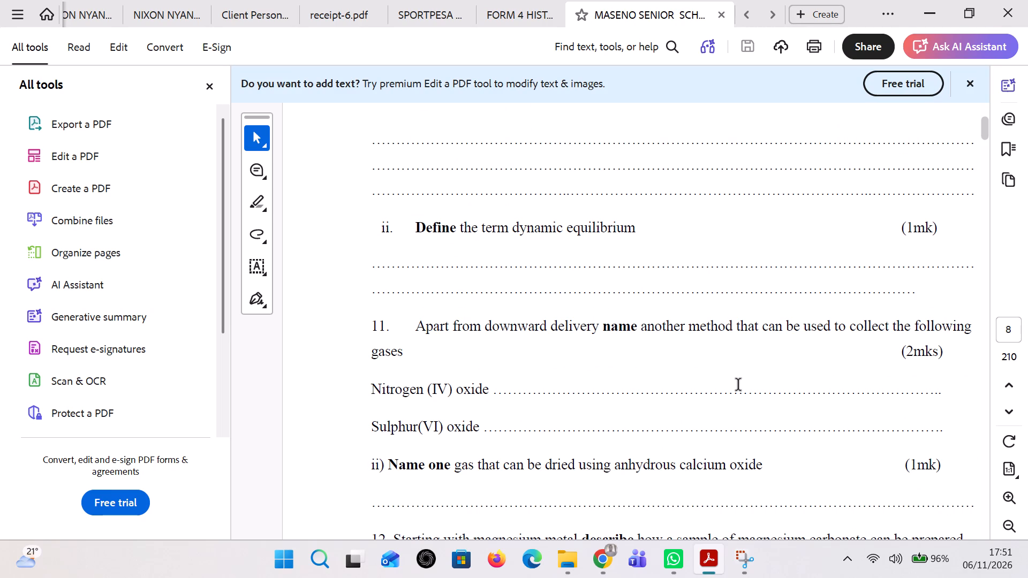
Look through the remaining Chemistry Paper 1 questions from page 8 to the Chemistry Paper 2 front page on page 14.
{"action": "key", "text": "Down"}
{"action": "key", "text": "Down"}
{"action": "key", "text": "Down"}
{"action": "key", "text": "Down"}
{"action": "key", "text": "Down"}
{"action": "key", "text": "Down"}
{"action": "key", "text": "Down"}
{"action": "key", "text": "Down"}
{"action": "key", "text": "Down"}
{"action": "key", "text": "Down"}
{"action": "key", "text": "Down"}
{"action": "key", "text": "Down"}
{"action": "key", "text": "Down"}
{"action": "key", "text": "Down"}
{"action": "key", "text": "Down"}
{"action": "key", "text": "Down"}
{"action": "key", "text": "Down"}
{"action": "key", "text": "Down"}
{"action": "key", "text": "Down"}
{"action": "key", "text": "Down"}
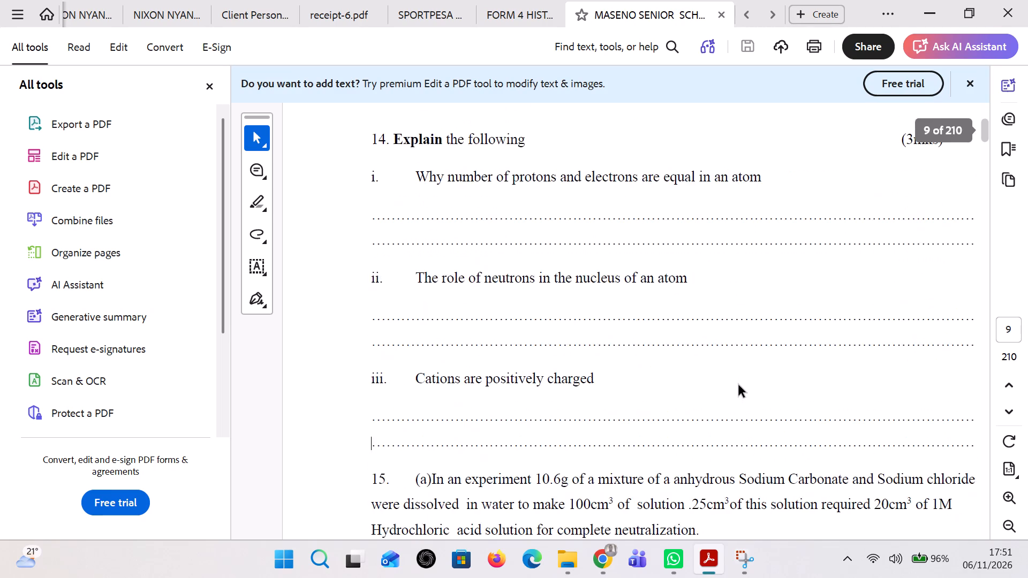
{"action": "key", "text": "Down"}
{"action": "key", "text": "Down"}
{"action": "key", "text": "Down"}
{"action": "key", "text": "Down"}
{"action": "key", "text": "Down"}
{"action": "key", "text": "Down"}
{"action": "key", "text": "Down"}
{"action": "key", "text": "Down"}
{"action": "key", "text": "Down"}
{"action": "key", "text": "Down"}
{"action": "key", "text": "Down"}
{"action": "key", "text": "Down"}
{"action": "key", "text": "Down"}
{"action": "key", "text": "Down"}
{"action": "key", "text": "Down"}
{"action": "key", "text": "Down"}
{"action": "key", "text": "Down"}
{"action": "key", "text": "Down"}
{"action": "key", "text": "Down"}
{"action": "key", "text": "Down"}
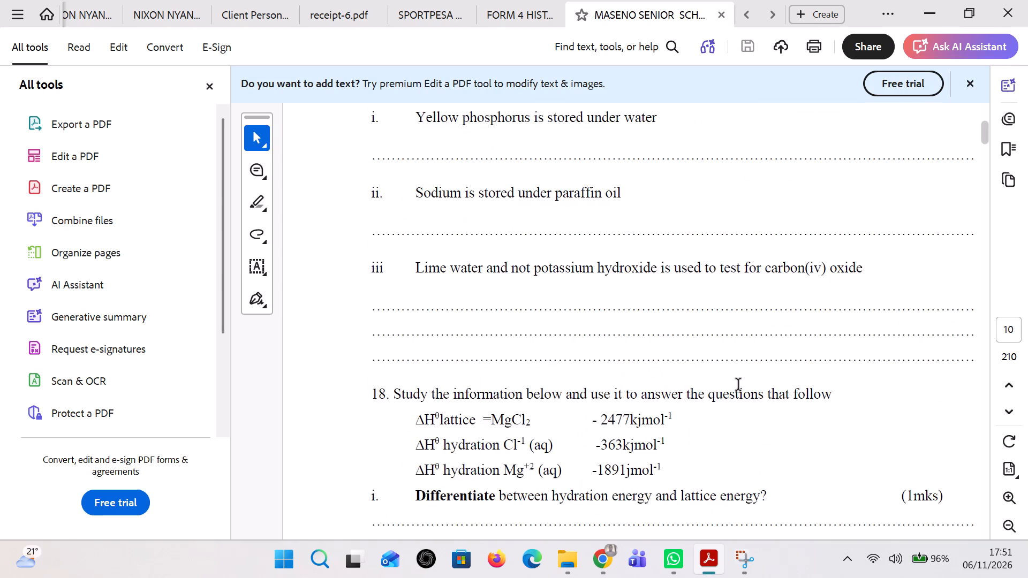
{"action": "key", "text": "Down"}
{"action": "key", "text": "Down"}
{"action": "key", "text": "Down"}
{"action": "key", "text": "Down"}
{"action": "key", "text": "Down"}
{"action": "key", "text": "Down"}
{"action": "key", "text": "Down"}
{"action": "key", "text": "Down"}
{"action": "key", "text": "Down"}
{"action": "key", "text": "Down"}
{"action": "key", "text": "Down"}
{"action": "key", "text": "Down"}
{"action": "key", "text": "Down"}
{"action": "key", "text": "Down"}
{"action": "key", "text": "Down"}
{"action": "key", "text": "Down"}
{"action": "key", "text": "Down"}
{"action": "key", "text": "Down"}
{"action": "key", "text": "Down"}
{"action": "key", "text": "Down"}
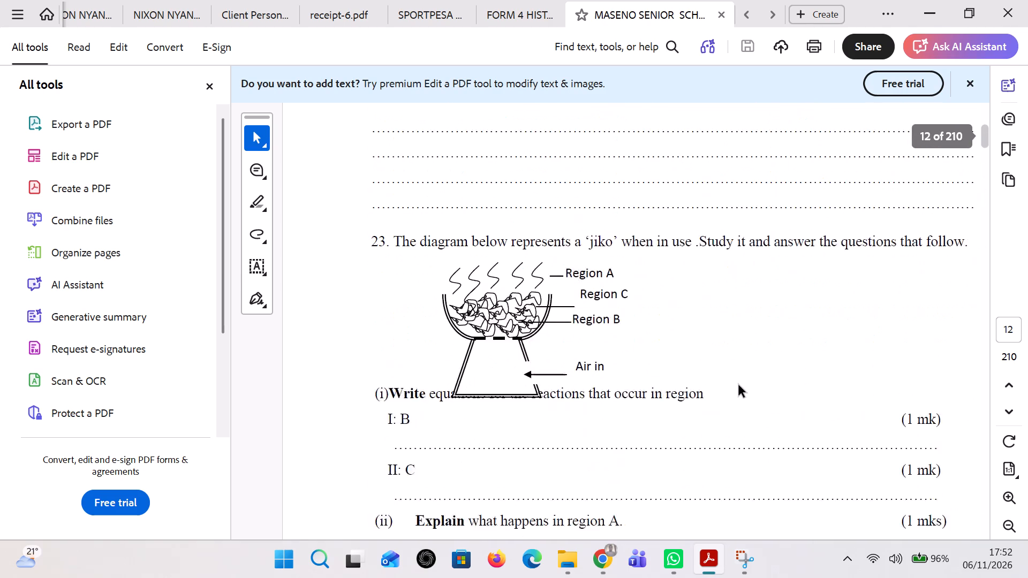
{"action": "key", "text": "Down"}
{"action": "key", "text": "Down"}
{"action": "key", "text": "Down"}
{"action": "key", "text": "Down"}
{"action": "key", "text": "Down"}
{"action": "key", "text": "Down"}
{"action": "key", "text": "Down"}
{"action": "key", "text": "Down"}
{"action": "key", "text": "Down"}
{"action": "key", "text": "Down"}
{"action": "key", "text": "Down"}
{"action": "key", "text": "Down"}
{"action": "key", "text": "Down"}
{"action": "key", "text": "Down"}
{"action": "key", "text": "Down"}
{"action": "key", "text": "Down"}
{"action": "key", "text": "Down"}
{"action": "key", "text": "Down"}
{"action": "key", "text": "Down"}
{"action": "key", "text": "Down"}
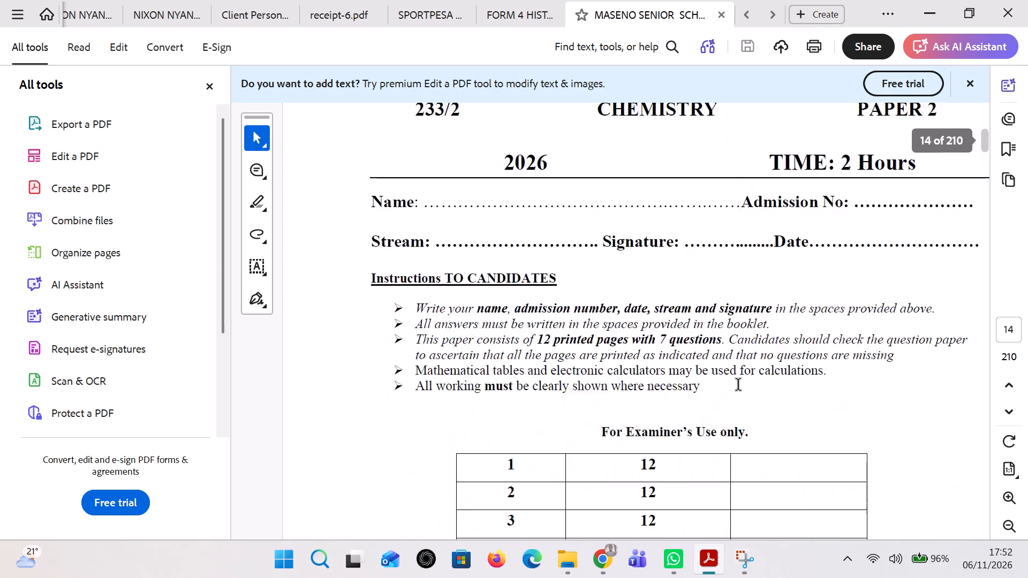
Look forward from the Chemistry Paper 2 front page through its questions, past the Contact Process flow chart on page 17.
{"action": "key", "text": "Down"}
{"action": "key", "text": "Down"}
{"action": "key", "text": "Down"}
{"action": "key", "text": "Down"}
{"action": "key", "text": "Down"}
{"action": "key", "text": "Down"}
{"action": "key", "text": "Down"}
{"action": "key", "text": "Down"}
{"action": "key", "text": "Down"}
{"action": "key", "text": "Down"}
{"action": "key", "text": "Down"}
{"action": "key", "text": "Down"}
{"action": "key", "text": "Down"}
{"action": "key", "text": "Down"}
{"action": "key", "text": "Down"}
{"action": "key", "text": "Down"}
{"action": "key", "text": "Down"}
{"action": "key", "text": "Down"}
{"action": "key", "text": "Down"}
{"action": "key", "text": "Down"}
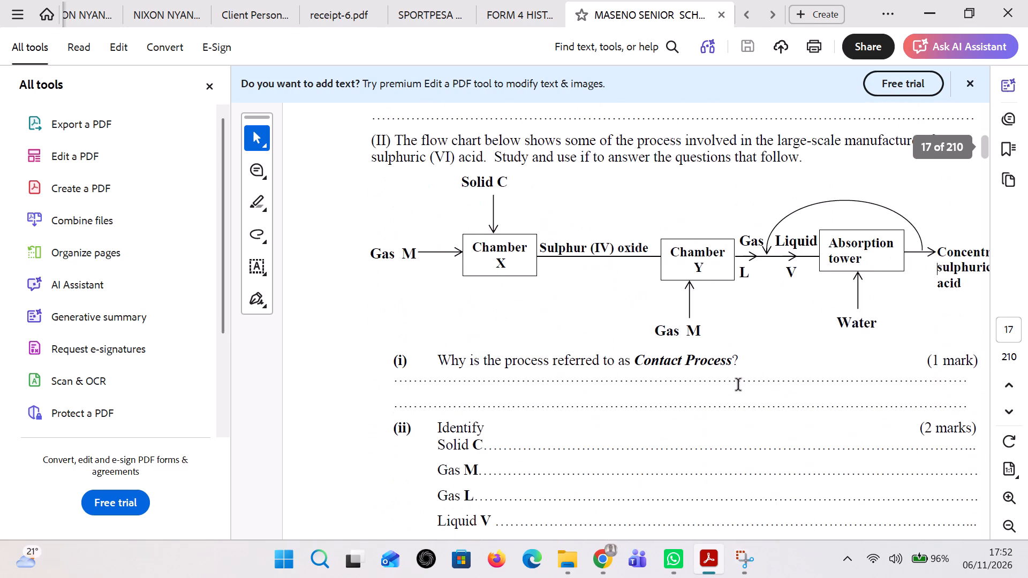
Look back from page 19 to the methanol combustion experiment in Chemistry Paper 2 on page 18.
{"action": "key", "text": "Up"}
{"action": "key", "text": "Up"}
{"action": "key", "text": "Up"}
{"action": "key", "text": "Up"}
{"action": "key", "text": "Up"}
{"action": "key", "text": "Up"}
{"action": "key", "text": "Up"}
{"action": "key", "text": "Up"}
{"action": "key", "text": "Up"}
{"action": "key", "text": "Up"}
{"action": "key", "text": "Up"}
{"action": "key", "text": "Up"}
{"action": "key", "text": "Up"}
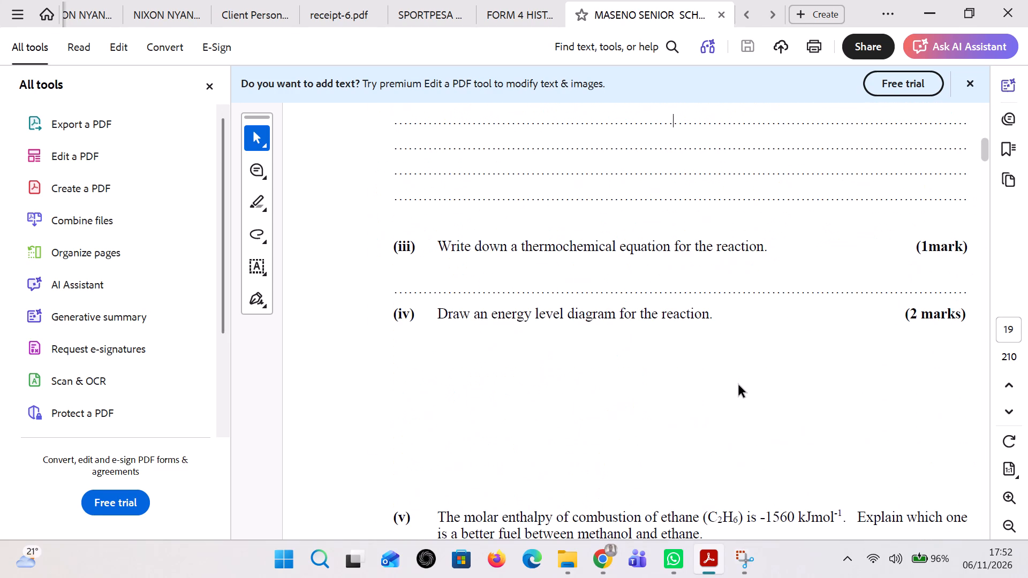
{"action": "key", "text": "Up"}
{"action": "key", "text": "Up"}
{"action": "key", "text": "Down"}
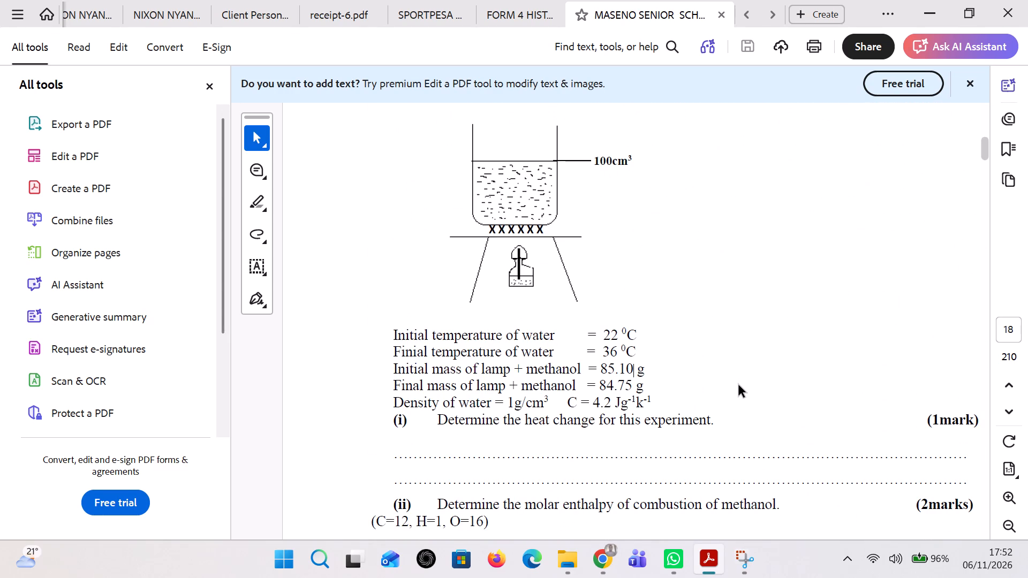
{"action": "key", "text": "Down"}
Look forward from the methanol combustion experiment on page 18 to the organic reaction scheme in Chemistry Paper 2 on page 20.
{"action": "key", "text": "Down"}
{"action": "key", "text": "Down"}
{"action": "key", "text": "Down"}
{"action": "key", "text": "Down"}
{"action": "key", "text": "Down"}
{"action": "key", "text": "Down"}
{"action": "key", "text": "Down"}
{"action": "key", "text": "Down"}
{"action": "key", "text": "Down"}
{"action": "key", "text": "Down"}
{"action": "key", "text": "Down"}
{"action": "key", "text": "Down"}
{"action": "key", "text": "Down"}
{"action": "key", "text": "Down"}
{"action": "key", "text": "Down"}
{"action": "key", "text": "Down"}
{"action": "key", "text": "Down"}
{"action": "key", "text": "Down"}
{"action": "key", "text": "Down"}
{"action": "key", "text": "Down"}
{"action": "key", "text": "Down"}
{"action": "key", "text": "Down"}
{"action": "key", "text": "Down"}
{"action": "key", "text": "Down"}
{"action": "key", "text": "Down"}
{"action": "key", "text": "Down"}
{"action": "key", "text": "Down"}
{"action": "key", "text": "Down"}
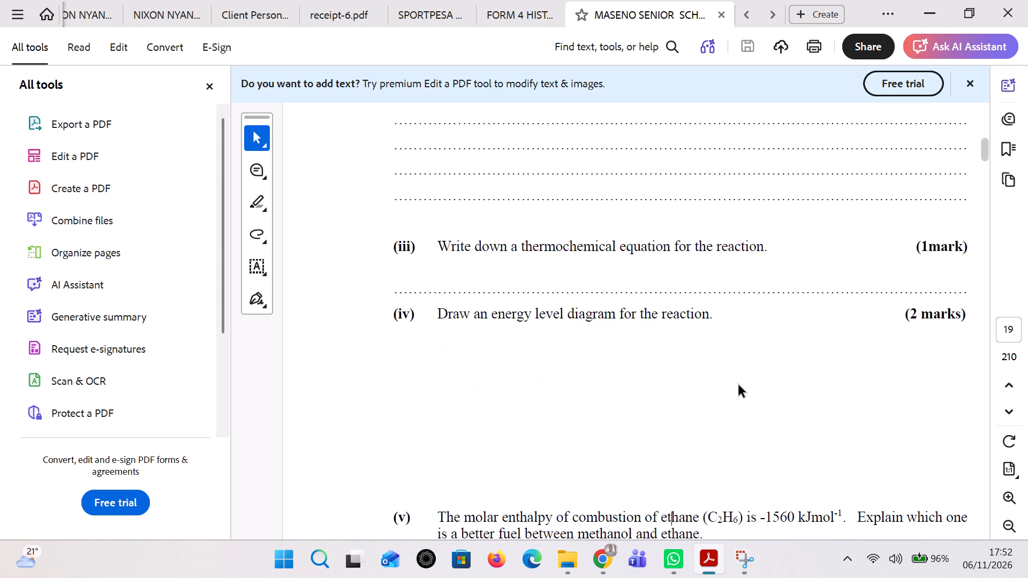
{"action": "key", "text": "Down"}
{"action": "key", "text": "Down"}
{"action": "key", "text": "Down"}
{"action": "key", "text": "Down"}
{"action": "key", "text": "Down"}
{"action": "key", "text": "Down"}
{"action": "key", "text": "Down"}
{"action": "key", "text": "Down"}
{"action": "key", "text": "Down"}
{"action": "key", "text": "Down"}
{"action": "key", "text": "Down"}
{"action": "key", "text": "Down"}
{"action": "key", "text": "Down"}
{"action": "key", "text": "Down"}
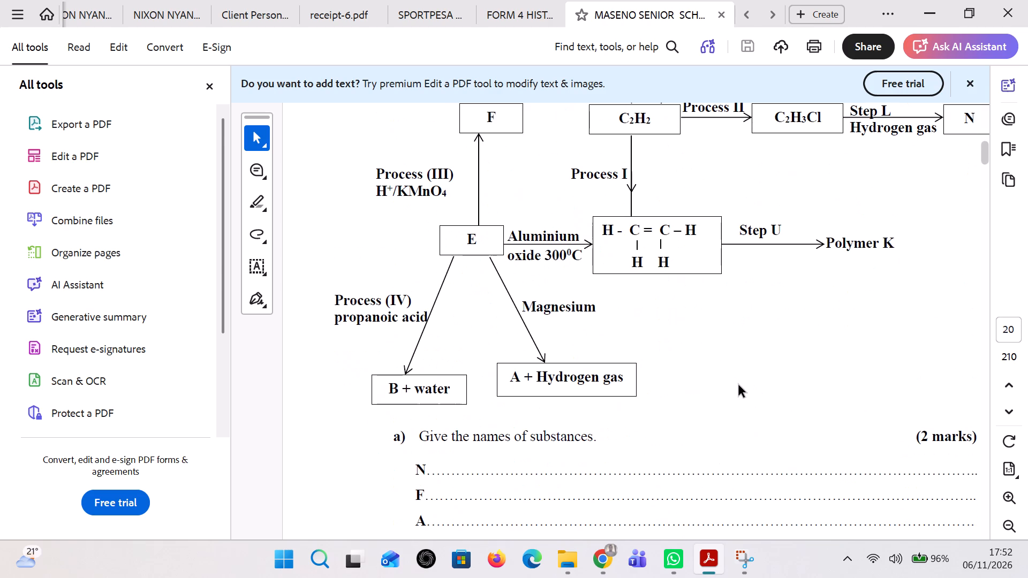
Look back from the page 20 reaction scheme through the enthalpy questions on page 19 to the methanol experiment on page 18.
{"action": "key", "text": "Up"}
{"action": "key", "text": "Up"}
{"action": "key", "text": "Up"}
{"action": "key", "text": "Up"}
{"action": "key", "text": "Up"}
{"action": "key", "text": "Up"}
{"action": "key", "text": "Up"}
{"action": "key", "text": "Up"}
{"action": "key", "text": "Up"}
{"action": "key", "text": "Up"}
{"action": "key", "text": "Up"}
{"action": "key", "text": "Up"}
{"action": "key", "text": "Up"}
{"action": "key", "text": "Up"}
{"action": "key", "text": "Up"}
{"action": "key", "text": "Up"}
{"action": "key", "text": "Up"}
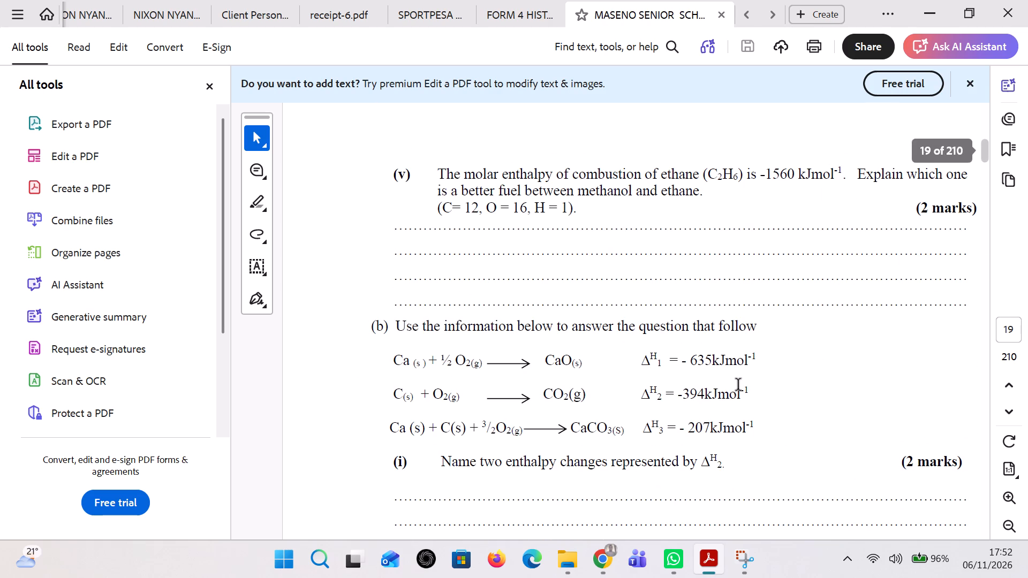
{"action": "key", "text": "Up"}
{"action": "key", "text": "Up"}
{"action": "key", "text": "Up"}
{"action": "key", "text": "Up"}
{"action": "key", "text": "Up"}
{"action": "key", "text": "Up"}
{"action": "key", "text": "Up"}
{"action": "key", "text": "Up"}
{"action": "key", "text": "Up"}
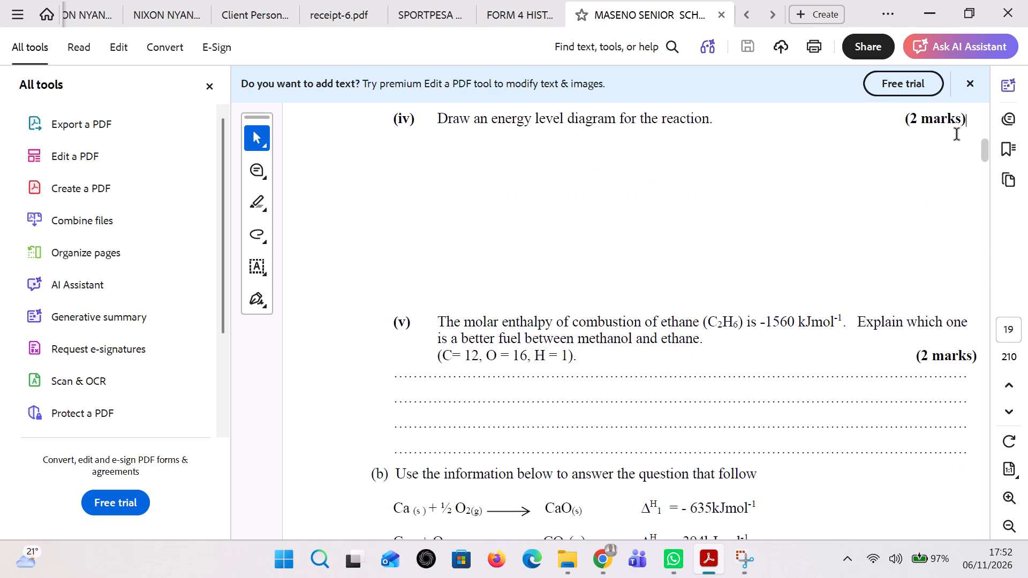
{"action": "key", "text": "Up"}
{"action": "key", "text": "Up"}
{"action": "key", "text": "Up"}
{"action": "key", "text": "Up"}
{"action": "key", "text": "Up"}
{"action": "key", "text": "Up"}
{"action": "key", "text": "Up"}
{"action": "key", "text": "Up"}
{"action": "key", "text": "Up"}
{"action": "key", "text": "Up"}
{"action": "key", "text": "Up"}
{"action": "key", "text": "Up"}
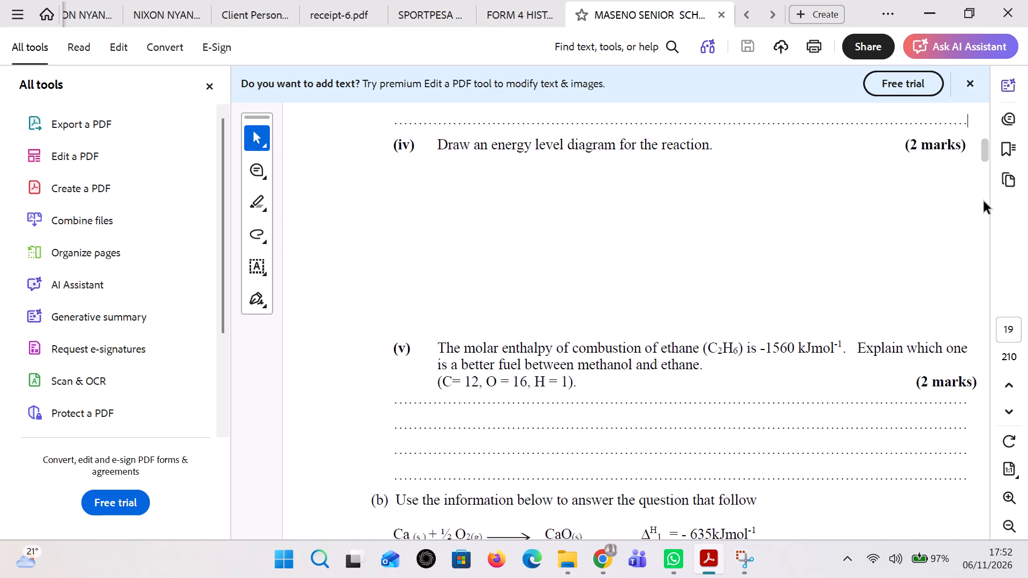
{"action": "key", "text": "Up"}
Recheck the Chemistry Paper 2 questions from the methanol experiment on page 18 forward to the reaction scheme on page 20.
{"action": "key", "text": "Down"}
{"action": "key", "text": "Down"}
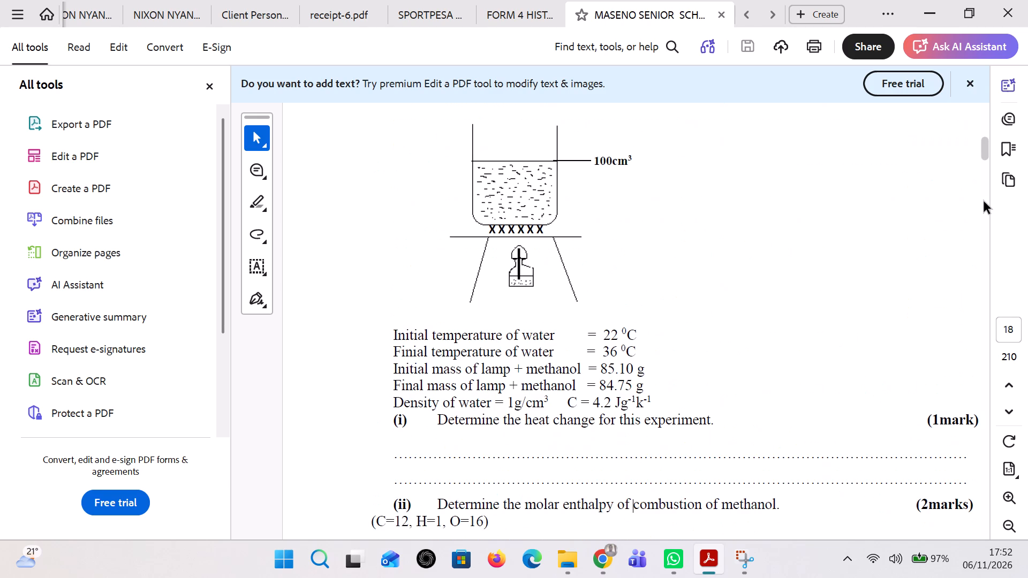
{"action": "key", "text": "Down"}
{"action": "key", "text": "Down"}
{"action": "key", "text": "Down"}
{"action": "key", "text": "Down"}
{"action": "key", "text": "Down"}
{"action": "key", "text": "Down"}
{"action": "key", "text": "Down"}
{"action": "key", "text": "Down"}
{"action": "key", "text": "Down"}
{"action": "key", "text": "Down"}
{"action": "key", "text": "Down"}
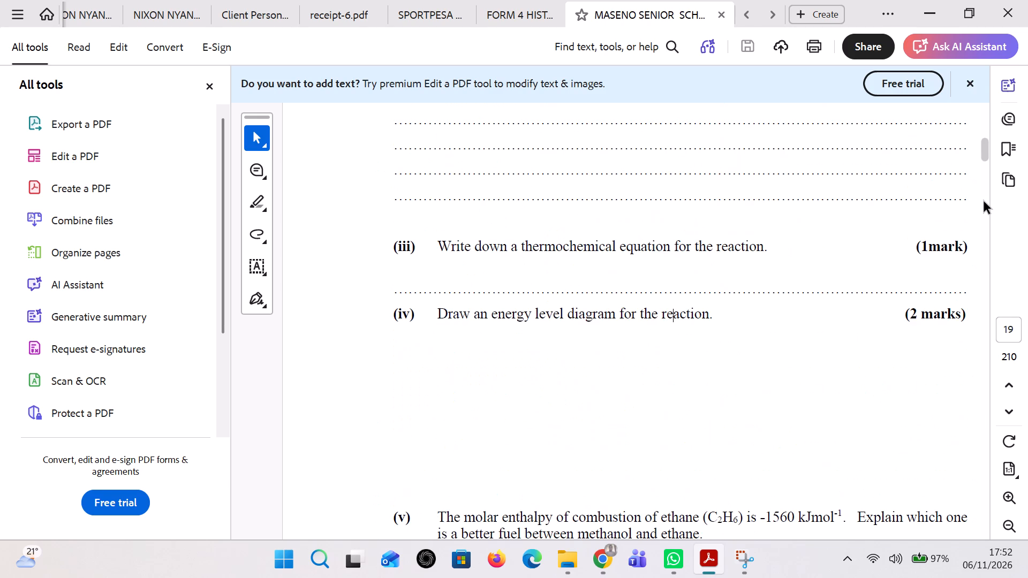
{"action": "key", "text": "Down"}
{"action": "key", "text": "Down"}
{"action": "key", "text": "Down"}
{"action": "key", "text": "Down"}
{"action": "key", "text": "Down"}
{"action": "key", "text": "Down"}
{"action": "key", "text": "Down"}
{"action": "key", "text": "Down"}
{"action": "key", "text": "Down"}
{"action": "key", "text": "Down"}
{"action": "key", "text": "Down"}
{"action": "key", "text": "Down"}
{"action": "key", "text": "Down"}
{"action": "key", "text": "Down"}
{"action": "key", "text": "Down"}
{"action": "key", "text": "Down"}
{"action": "key", "text": "Down"}
{"action": "key", "text": "Down"}
{"action": "key", "text": "Down"}
{"action": "key", "text": "Down"}
{"action": "key", "text": "Down"}
{"action": "key", "text": "Down"}
{"action": "key", "text": "Down"}
{"action": "key", "text": "Down"}
{"action": "key", "text": "Down"}
{"action": "key", "text": "Down"}
{"action": "key", "text": "Down"}
{"action": "key", "text": "Down"}
{"action": "key", "text": "Down"}
{"action": "key", "text": "Down"}
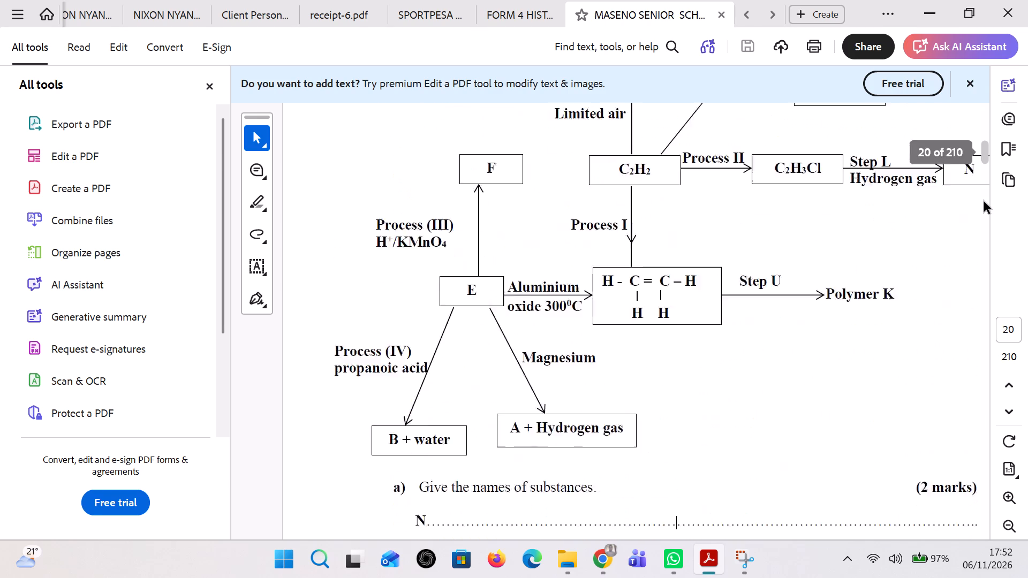
Look back from the page 20 reaction scheme to the start of question 4 in Chemistry Paper 2 on page 18.
{"action": "key", "text": "Up"}
{"action": "key", "text": "Up"}
{"action": "key", "text": "Up"}
{"action": "key", "text": "Up"}
{"action": "key", "text": "Up"}
{"action": "key", "text": "Up"}
{"action": "key", "text": "Up"}
{"action": "key", "text": "Up"}
{"action": "key", "text": "Up"}
{"action": "key", "text": "Up"}
{"action": "key", "text": "Up"}
{"action": "key", "text": "Up"}
{"action": "key", "text": "Up"}
{"action": "key", "text": "Up"}
{"action": "key", "text": "Up"}
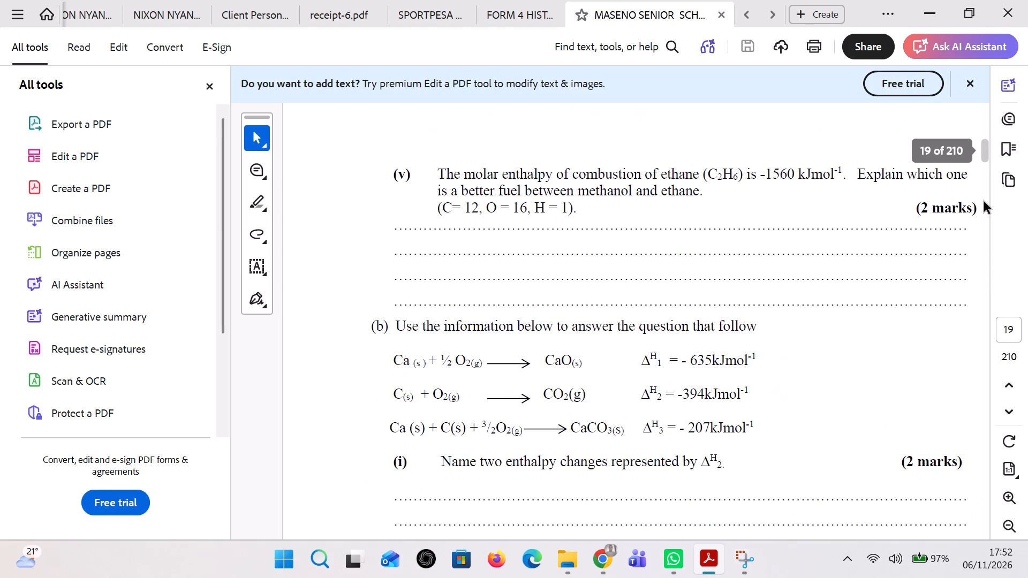
{"action": "key", "text": "Up"}
{"action": "key", "text": "Up"}
{"action": "key", "text": "Up"}
{"action": "key", "text": "Up"}
{"action": "key", "text": "Up"}
{"action": "key", "text": "Up"}
{"action": "key", "text": "Up"}
{"action": "key", "text": "Up"}
{"action": "key", "text": "Up"}
{"action": "key", "text": "Up"}
{"action": "key", "text": "Up"}
{"action": "key", "text": "Up"}
{"action": "key", "text": "Up"}
{"action": "key", "text": "Up"}
{"action": "key", "text": "Up"}
{"action": "key", "text": "Up"}
{"action": "key", "text": "Up"}
{"action": "key", "text": "Up"}
{"action": "key", "text": "Up"}
{"action": "key", "text": "Up"}
{"action": "key", "text": "Up"}
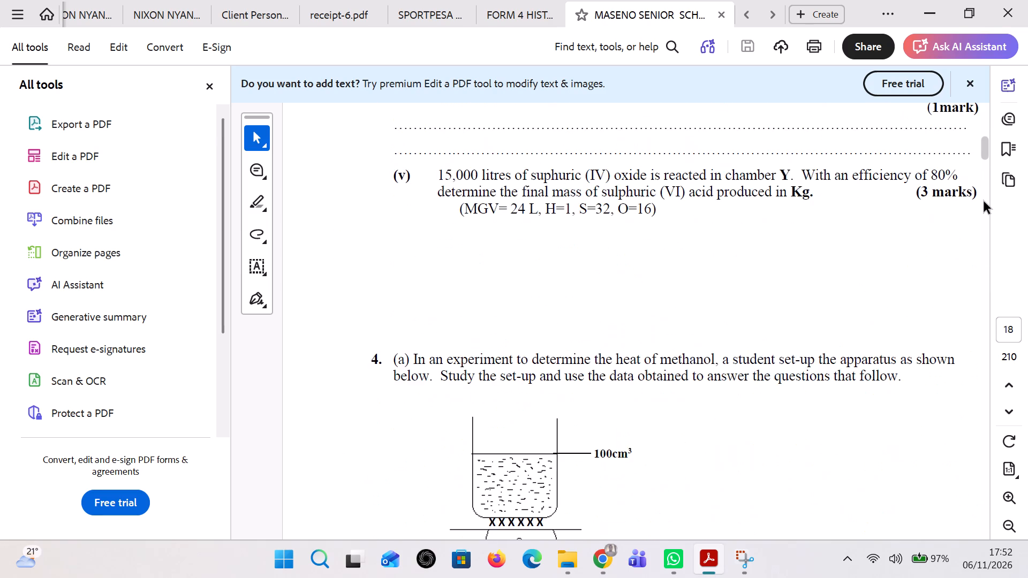
Look through Chemistry Paper 2 from the methanol experiment on page 18, past the enthalpy questions, to the reaction scheme on page 20.
{"action": "key", "text": "Up"}
{"action": "key", "text": "Down"}
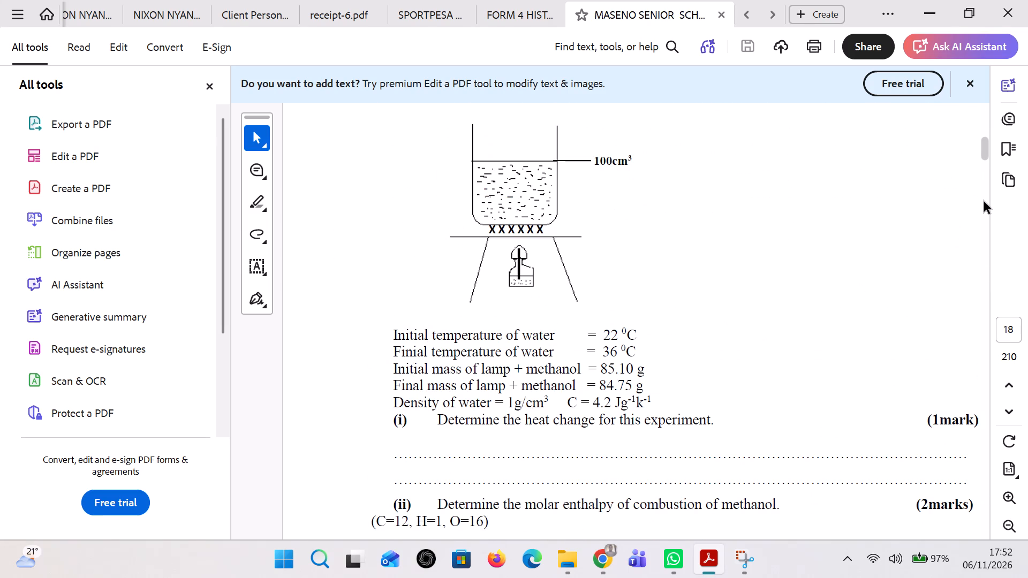
{"action": "left_click", "coordinate": [1027, 278]}
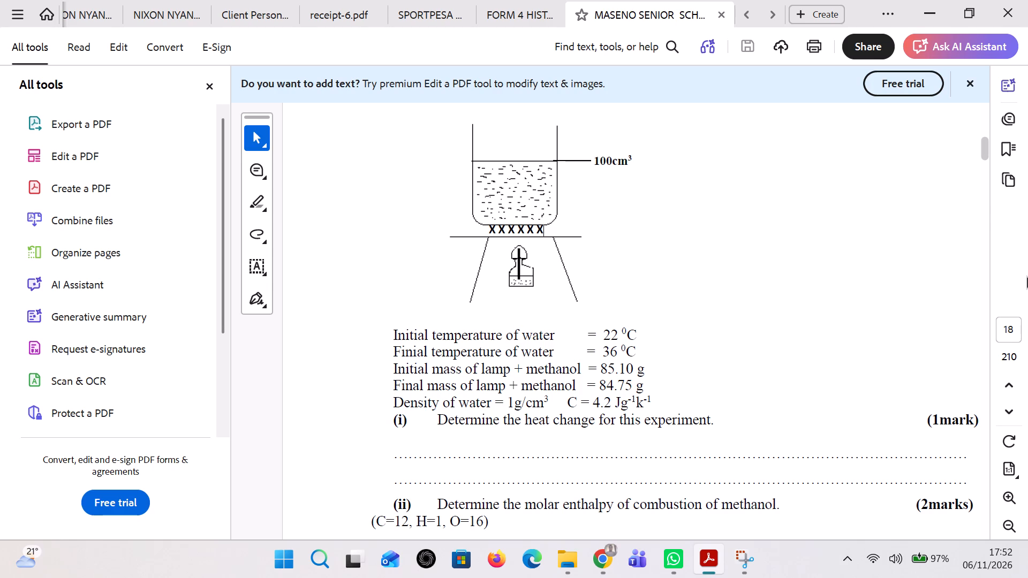
{"action": "key", "text": "Down"}
{"action": "key", "text": "Down"}
{"action": "key", "text": "Down"}
{"action": "key", "text": "Down"}
{"action": "key", "text": "Down"}
{"action": "key", "text": "Down"}
{"action": "key", "text": "Down"}
{"action": "key", "text": "Down"}
{"action": "key", "text": "Down"}
{"action": "key", "text": "Down"}
{"action": "key", "text": "Down"}
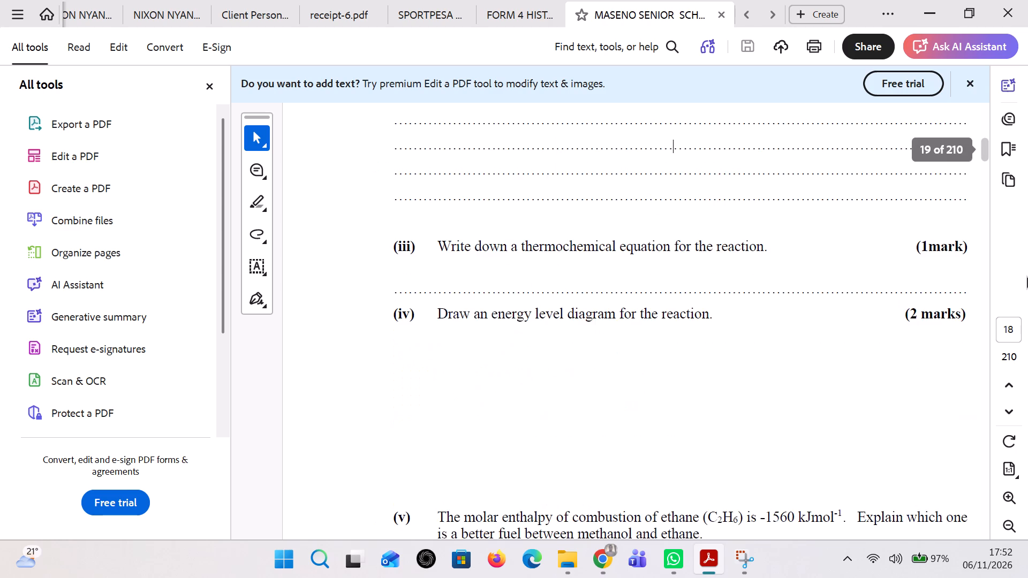
{"action": "key", "text": "Down"}
{"action": "key", "text": "Down"}
{"action": "key", "text": "Down"}
{"action": "key", "text": "Down"}
{"action": "key", "text": "Down"}
{"action": "key", "text": "Down"}
{"action": "key", "text": "Down"}
{"action": "key", "text": "Down"}
{"action": "key", "text": "Down"}
{"action": "key", "text": "Down"}
{"action": "key", "text": "Down"}
{"action": "key", "text": "Down"}
{"action": "key", "text": "Down"}
{"action": "key", "text": "Down"}
{"action": "key", "text": "Down"}
{"action": "key", "text": "Down"}
{"action": "key", "text": "Down"}
{"action": "key", "text": "Down"}
{"action": "key", "text": "Down"}
{"action": "key", "text": "Down"}
{"action": "key", "text": "Down"}
{"action": "key", "text": "Down"}
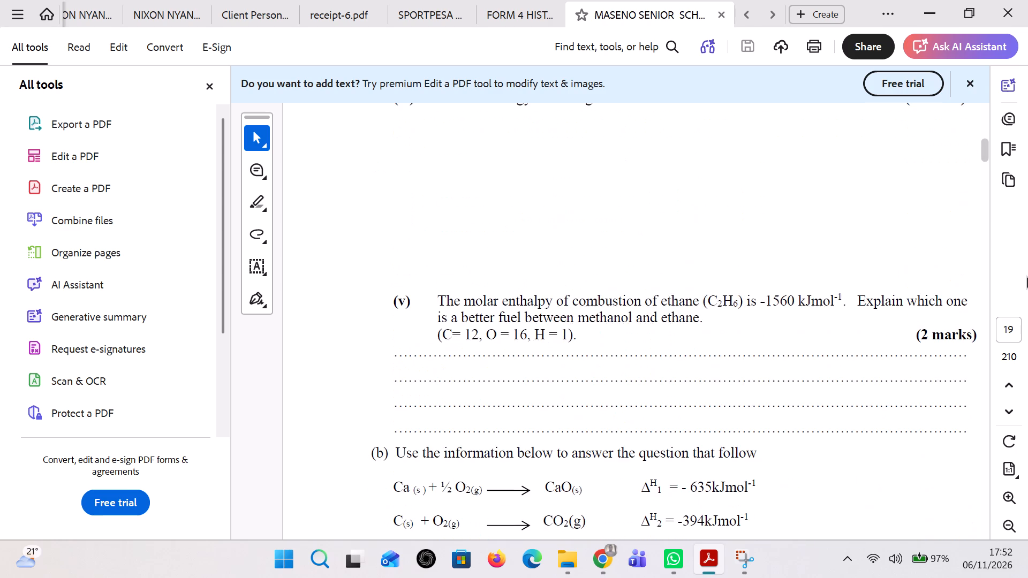
Print only pages 3,5,7,9,11,13,15,17,19 of the Maseno PDF on the EPSON L3110 Series.
{"action": "key", "text": "ctrl+p"}
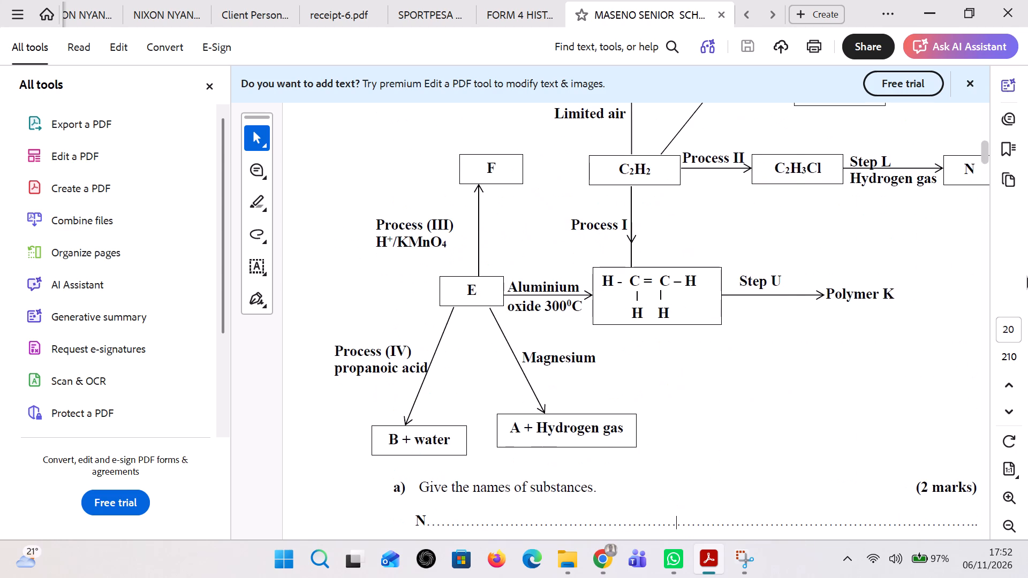
{"action": "left_click", "coordinate": [367, 177]}
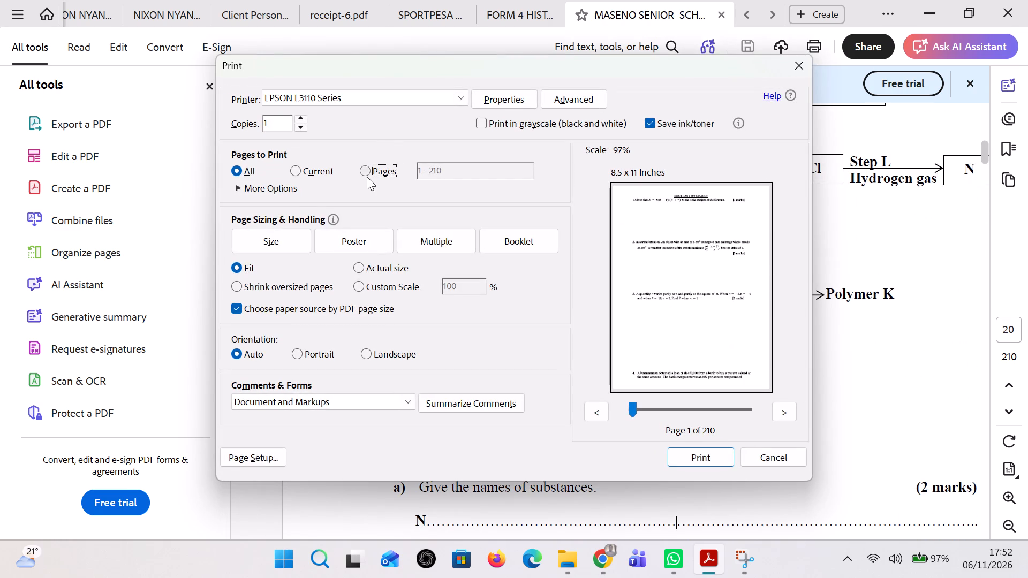
{"action": "left_click", "coordinate": [443, 177]}
{"action": "key", "text": "BackSpace"}
{"action": "key", "text": "BackSpace"}
{"action": "key", "text": "BackSpace"}
{"action": "key", "text": "BackSpace"}
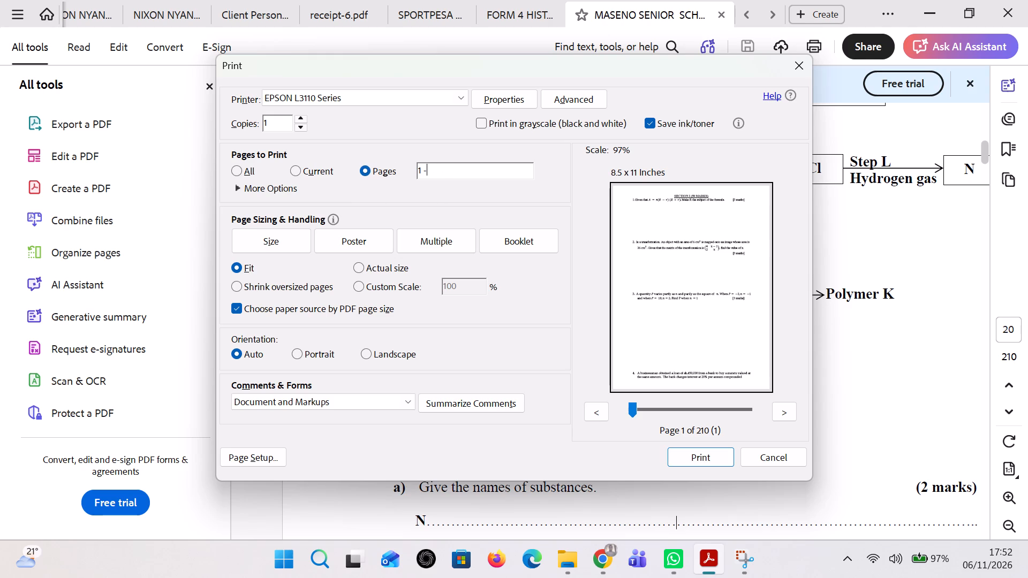
{"action": "key", "text": "BackSpace"}
{"action": "key", "text": "BackSpace"}
{"action": "key", "text": "BackSpace"}
{"action": "key", "text": "3"}
{"action": "key", "text": "comma"}
{"action": "type", "text": "5,"}
{"action": "type", "text": "7,"}
{"action": "type", "text": "9,11,13,15,1"}
{"action": "type", "text": "7,"}
{"action": "type", "text": "19"}
{"action": "left_click", "coordinate": [701, 337]}
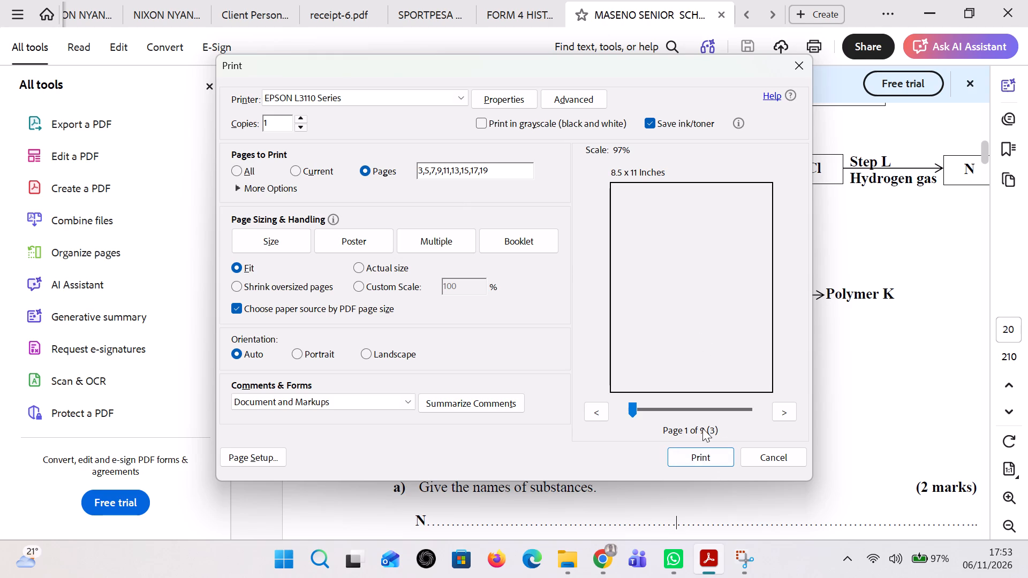
{"action": "left_click", "coordinate": [696, 457]}
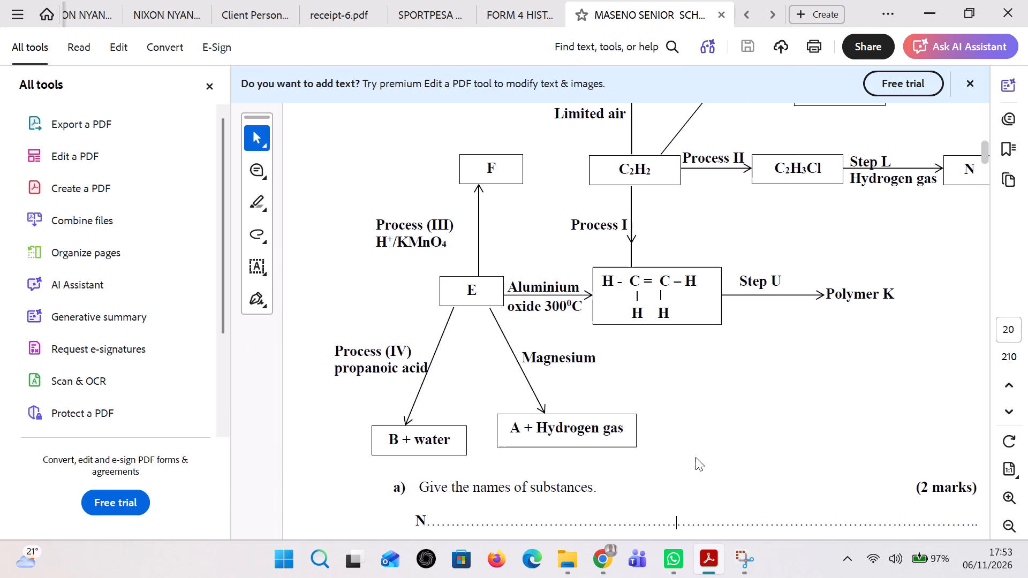
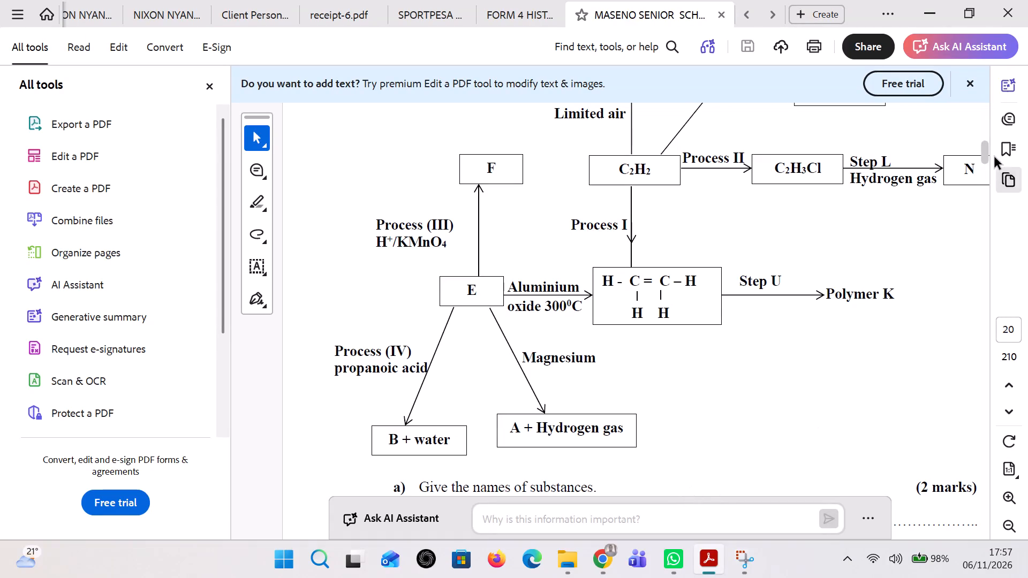
Skim the later papers from Kiswahili Fasihi around page 174 to page 210, and back to the forestry question on page 155.
{"action": "left_click_drag", "start_coordinate": [988, 152], "coordinate": [984, 463]}
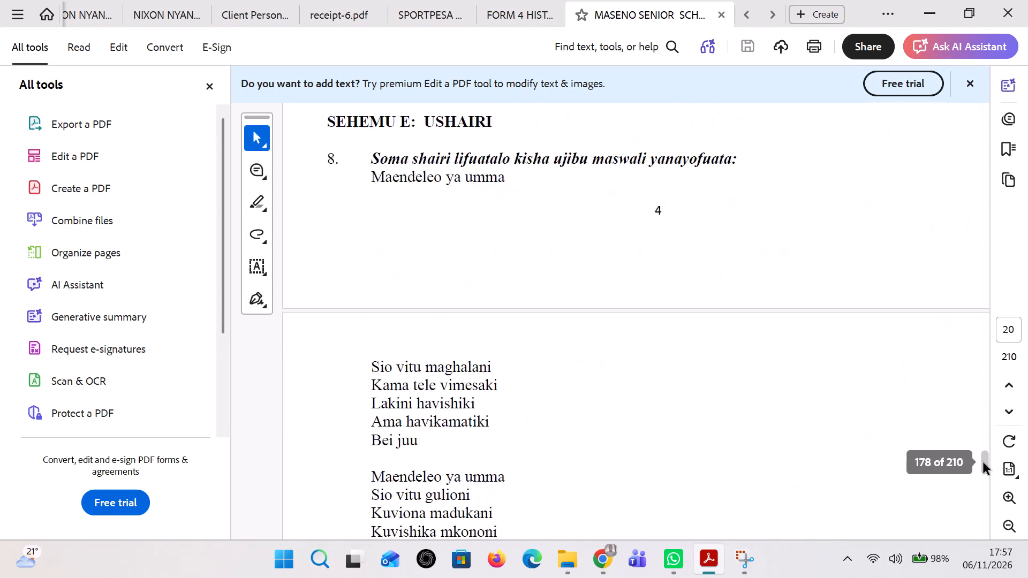
{"action": "left_click_drag", "start_coordinate": [984, 463], "coordinate": [981, 455]}
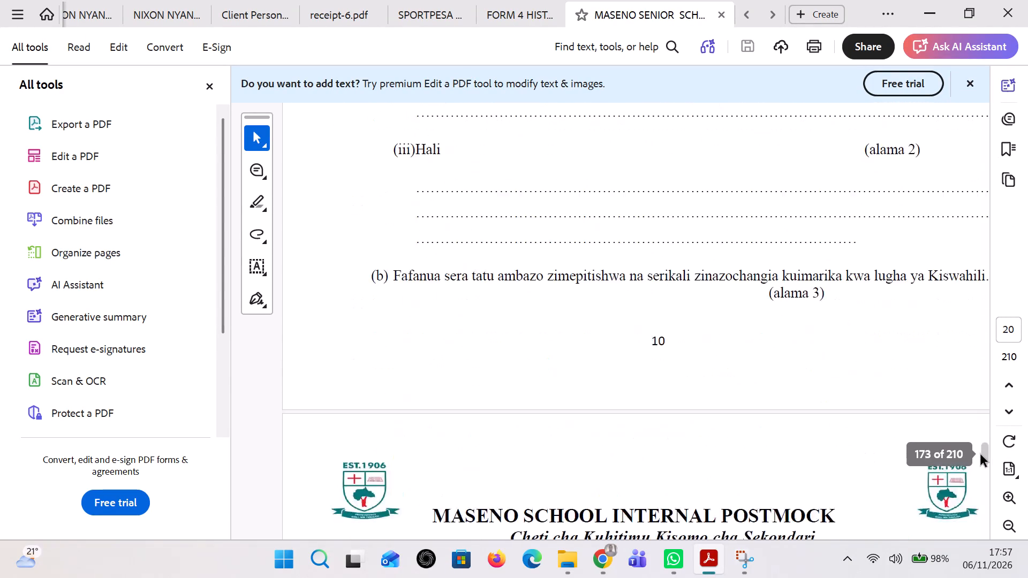
{"action": "left_click_drag", "start_coordinate": [981, 455], "coordinate": [980, 457]}
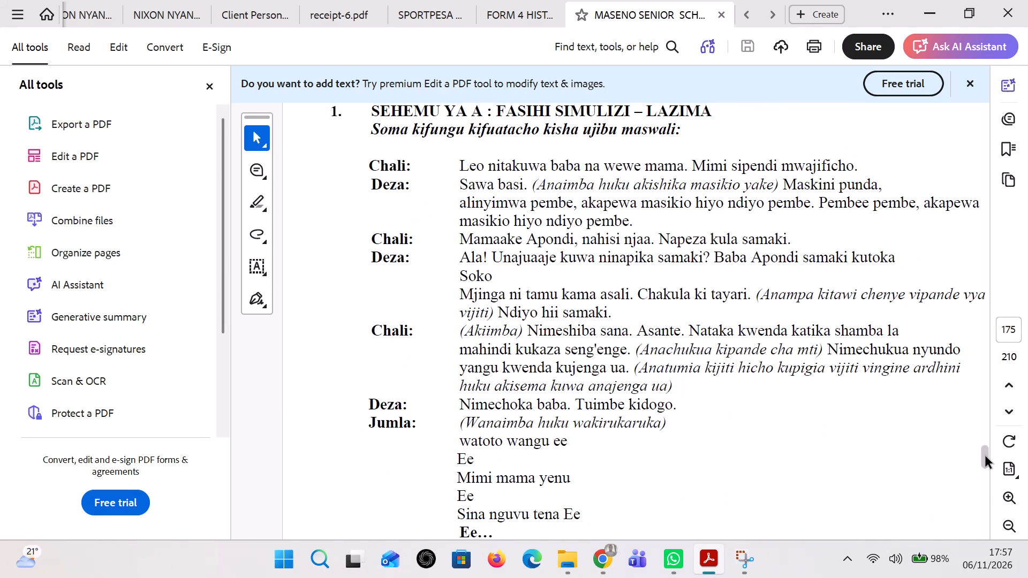
{"action": "left_click_drag", "start_coordinate": [986, 457], "coordinate": [986, 466]}
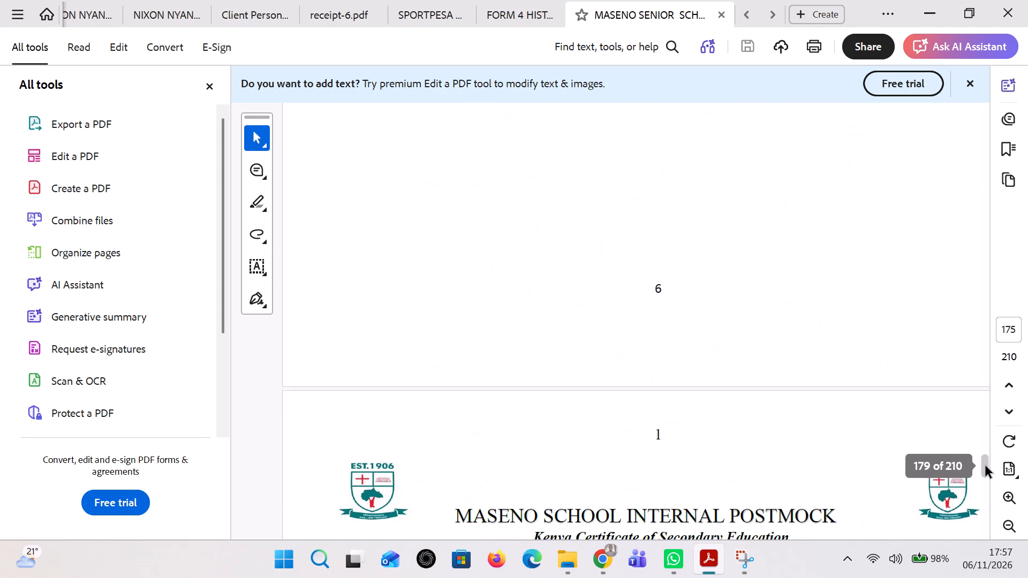
{"action": "left_click_drag", "start_coordinate": [986, 466], "coordinate": [996, 544]}
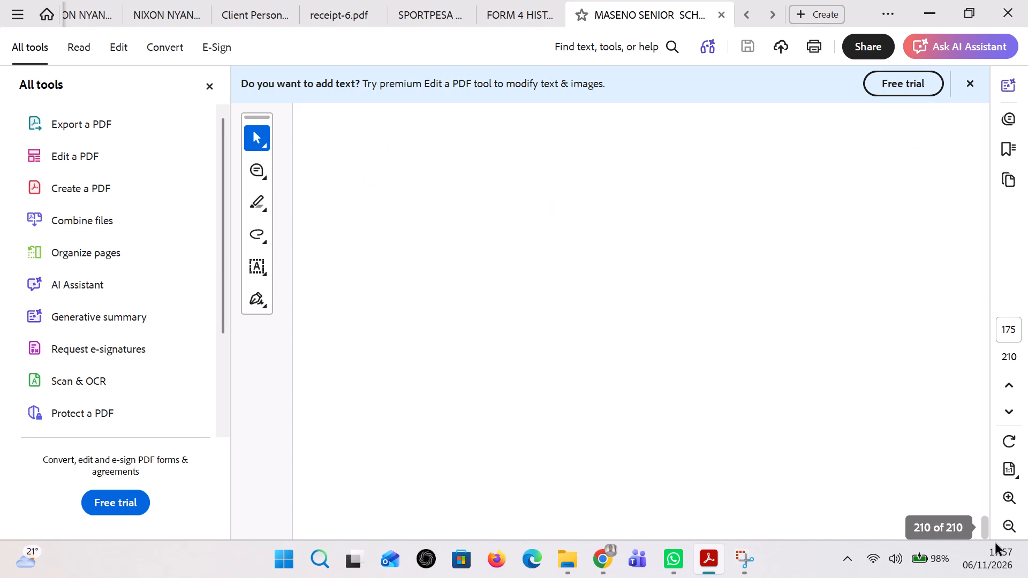
{"action": "left_click_drag", "start_coordinate": [996, 544], "coordinate": [993, 429]}
{"action": "left_click", "coordinate": [993, 429]}
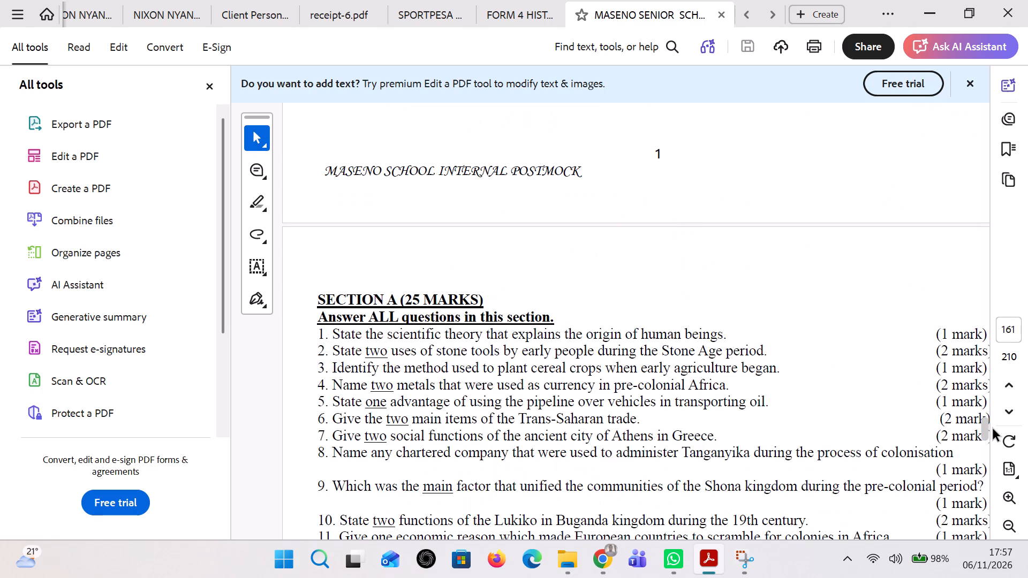
{"action": "left_click_drag", "start_coordinate": [987, 436], "coordinate": [987, 428]}
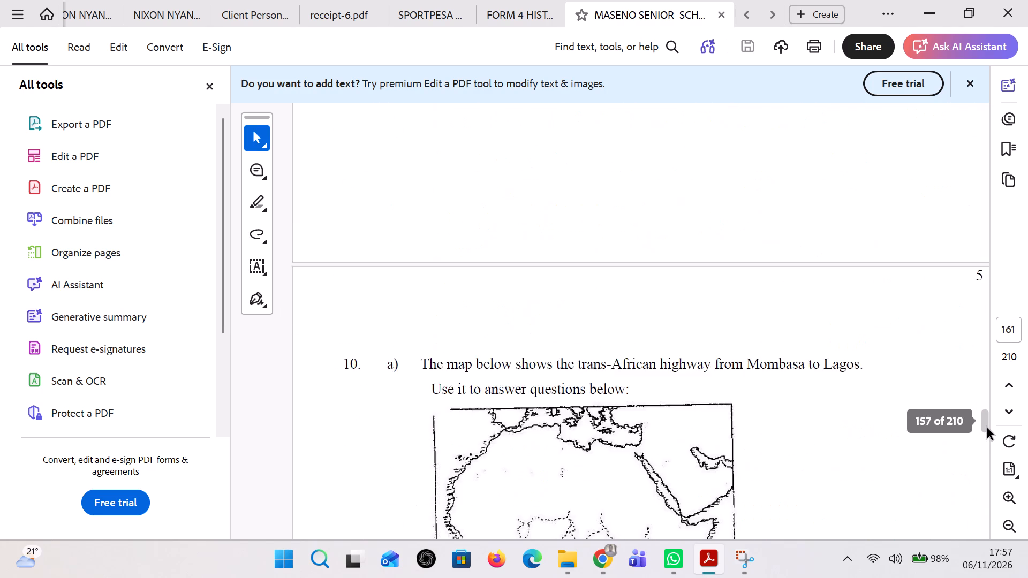
{"action": "left_click_drag", "start_coordinate": [987, 428], "coordinate": [988, 425]}
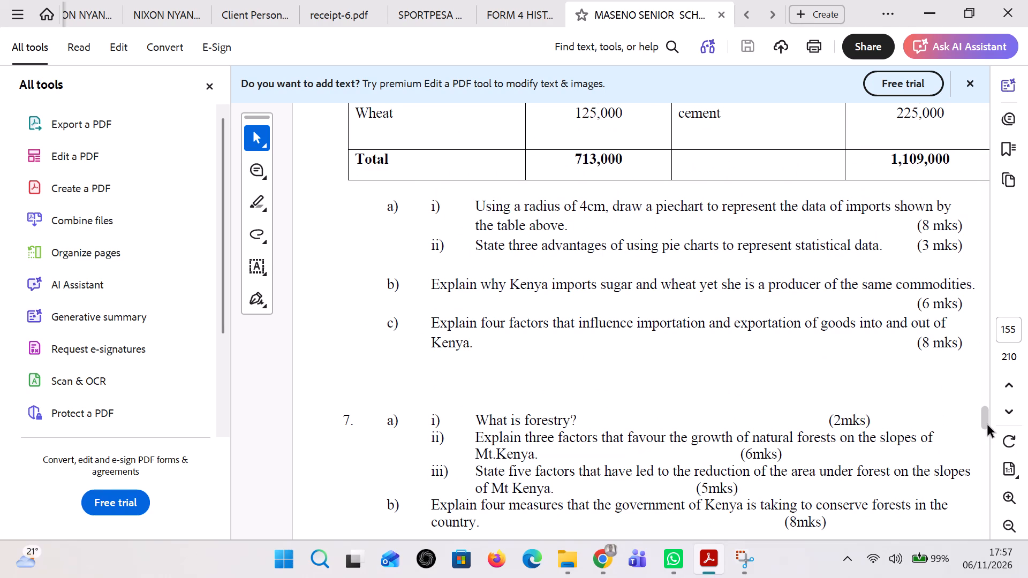
Look through Chemistry Paper 2 from the reaction scheme on page 20 to the reaction conditions and balanced equations questions on page 21.
{"action": "key", "text": "Up"}
{"action": "key", "text": "Up"}
{"action": "key", "text": "Up"}
{"action": "key", "text": "Up"}
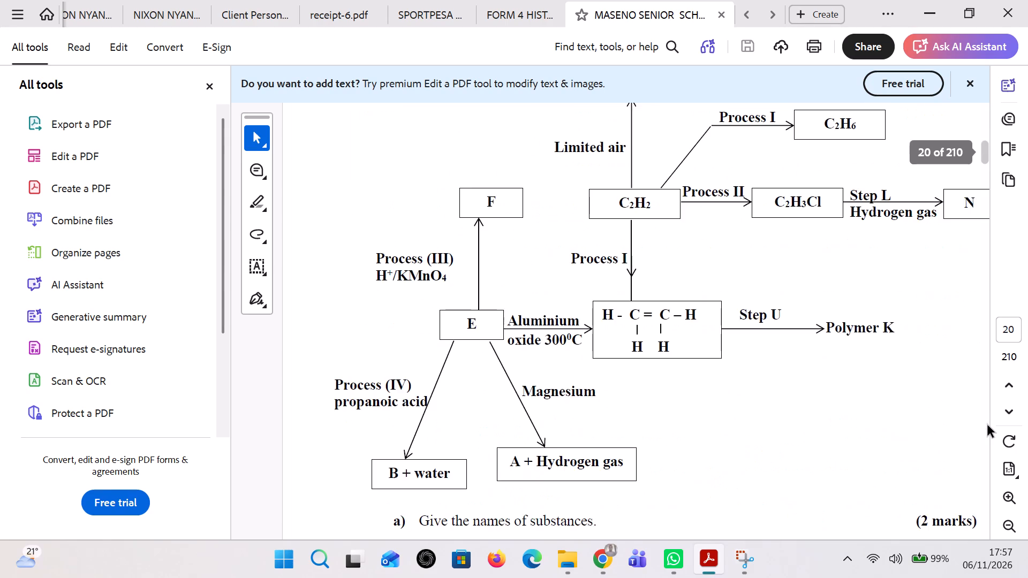
{"action": "key", "text": "Up"}
{"action": "key", "text": "Down"}
{"action": "key", "text": "Down"}
{"action": "key", "text": "Down"}
{"action": "key", "text": "Down"}
{"action": "key", "text": "Down"}
{"action": "key", "text": "Down"}
{"action": "key", "text": "Down"}
{"action": "key", "text": "Down"}
{"action": "key", "text": "Down"}
{"action": "key", "text": "Down"}
{"action": "key", "text": "Down"}
{"action": "key", "text": "Down"}
{"action": "key", "text": "Down"}
{"action": "key", "text": "Down"}
{"action": "key", "text": "Down"}
{"action": "key", "text": "Down"}
{"action": "key", "text": "Down"}
{"action": "key", "text": "Down"}
{"action": "key", "text": "Down"}
{"action": "key", "text": "Down"}
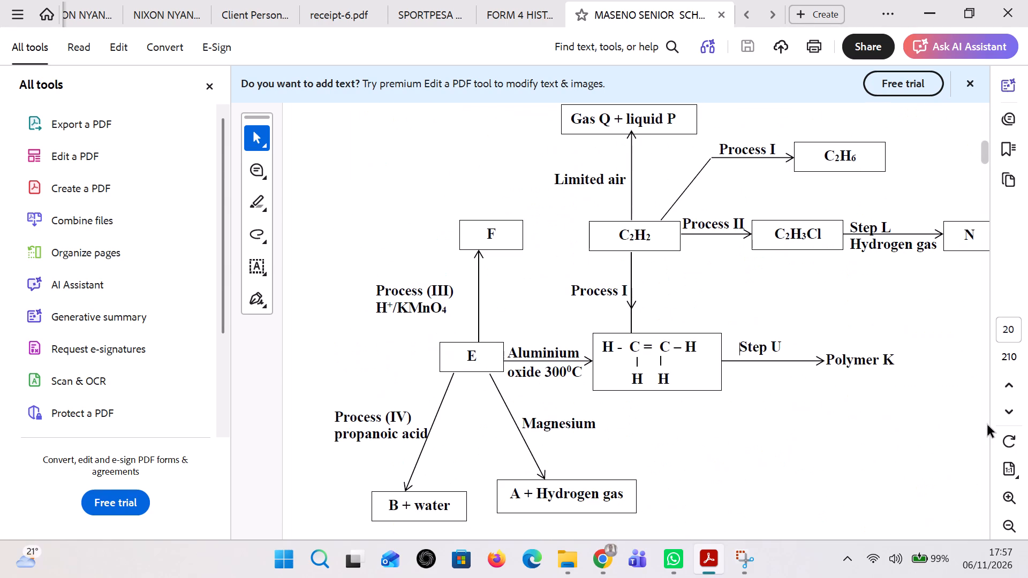
{"action": "key", "text": "Down"}
{"action": "key", "text": "Down"}
{"action": "key", "text": "Down"}
{"action": "key", "text": "Down"}
{"action": "key", "text": "Down"}
{"action": "key", "text": "Down"}
{"action": "key", "text": "Down"}
{"action": "key", "text": "Down"}
{"action": "key", "text": "Down"}
{"action": "key", "text": "Down"}
{"action": "key", "text": "Down"}
{"action": "key", "text": "Down"}
{"action": "key", "text": "Down"}
{"action": "key", "text": "Down"}
{"action": "key", "text": "Down"}
{"action": "key", "text": "Down"}
{"action": "key", "text": "Down"}
{"action": "key", "text": "Down"}
{"action": "key", "text": "Down"}
{"action": "key", "text": "Down"}
{"action": "key", "text": "Down"}
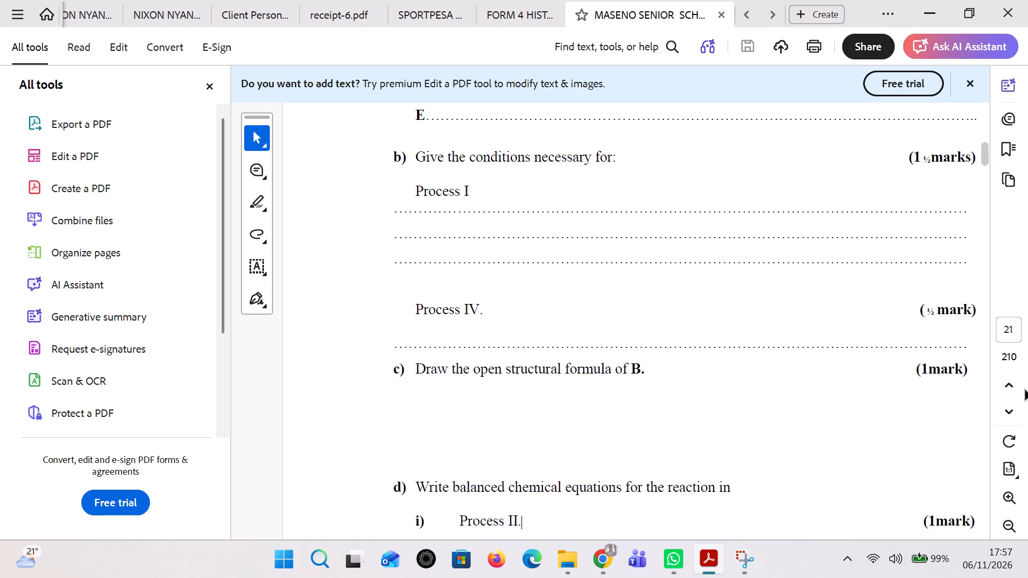
Skim the papers from page 21 onward to page 205, and go back to the Physics Paper 2 cover on page 192.
{"action": "left_click_drag", "start_coordinate": [986, 161], "coordinate": [986, 170]}
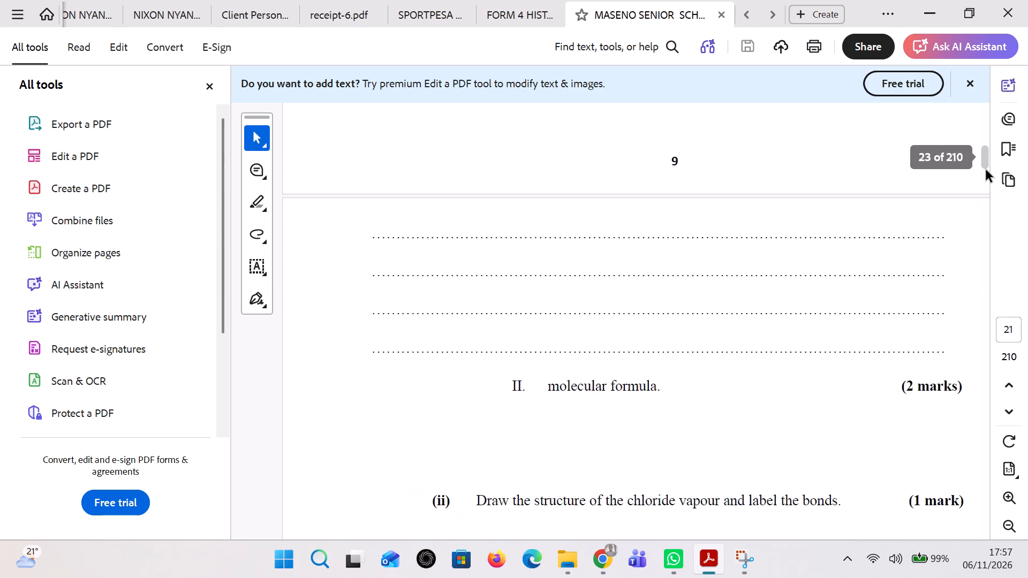
{"action": "left_click_drag", "start_coordinate": [986, 170], "coordinate": [992, 174]}
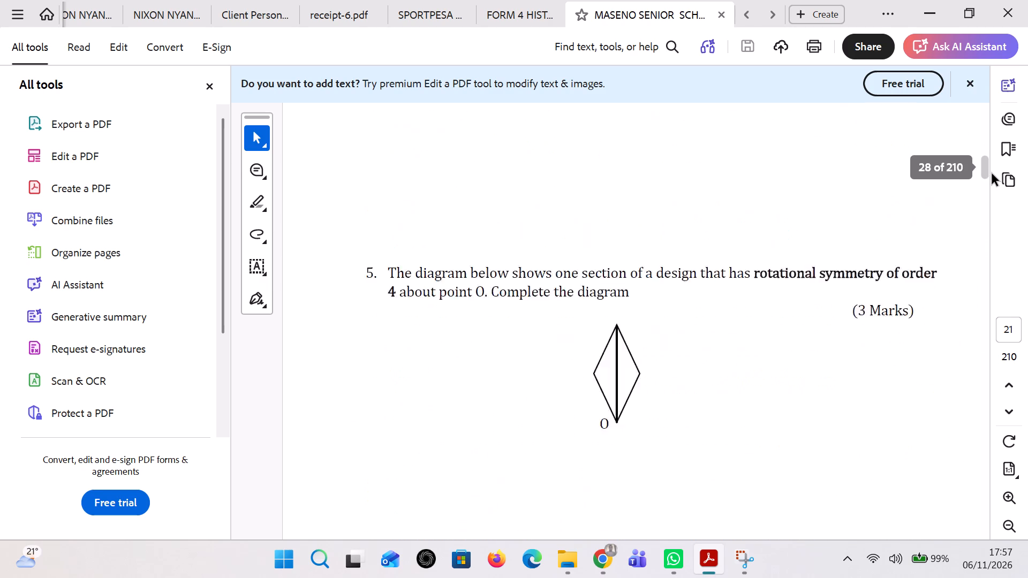
{"action": "left_click_drag", "start_coordinate": [992, 174], "coordinate": [970, 330]}
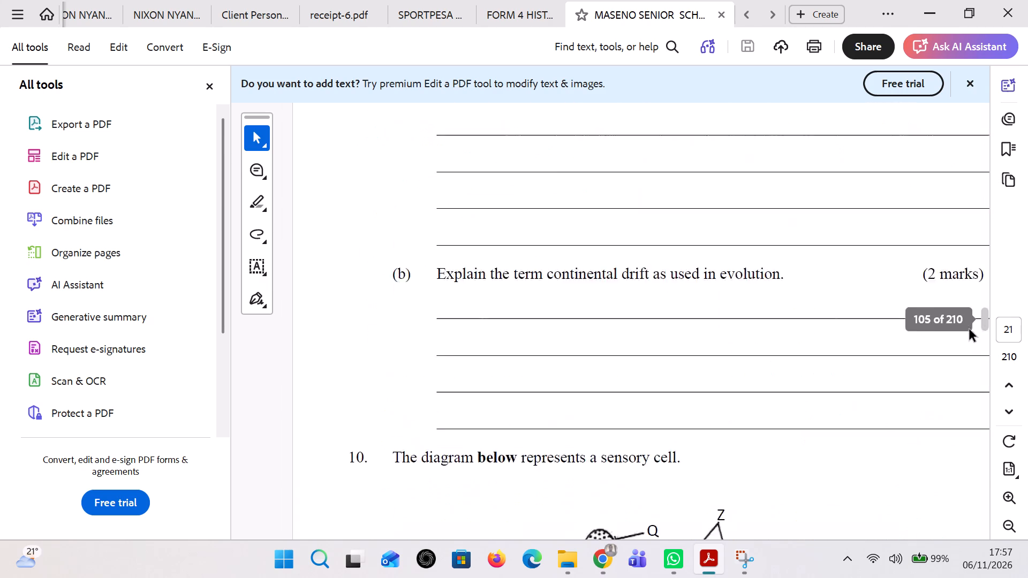
{"action": "left_click_drag", "start_coordinate": [970, 330], "coordinate": [958, 462]}
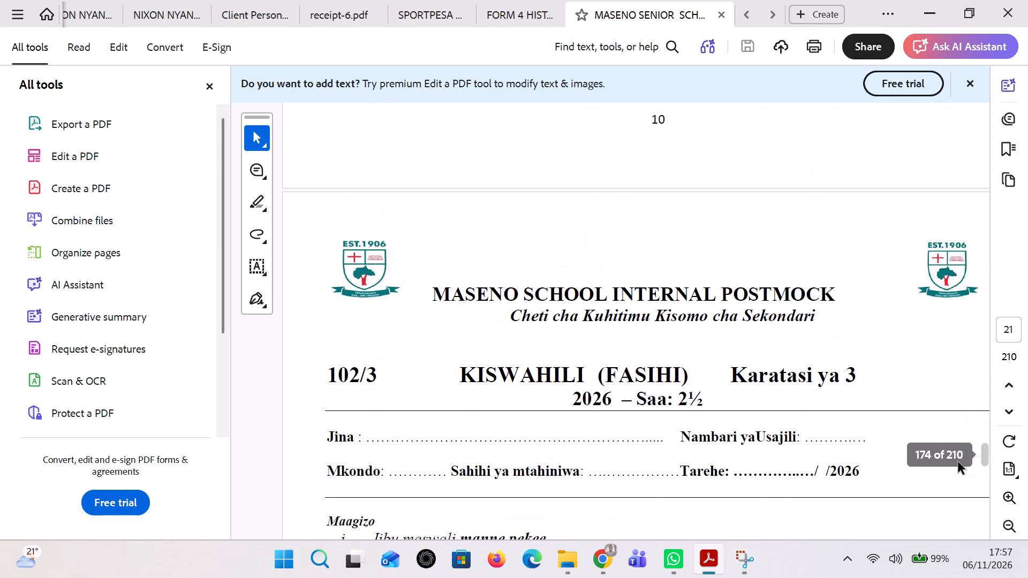
{"action": "left_click_drag", "start_coordinate": [958, 462], "coordinate": [958, 468]}
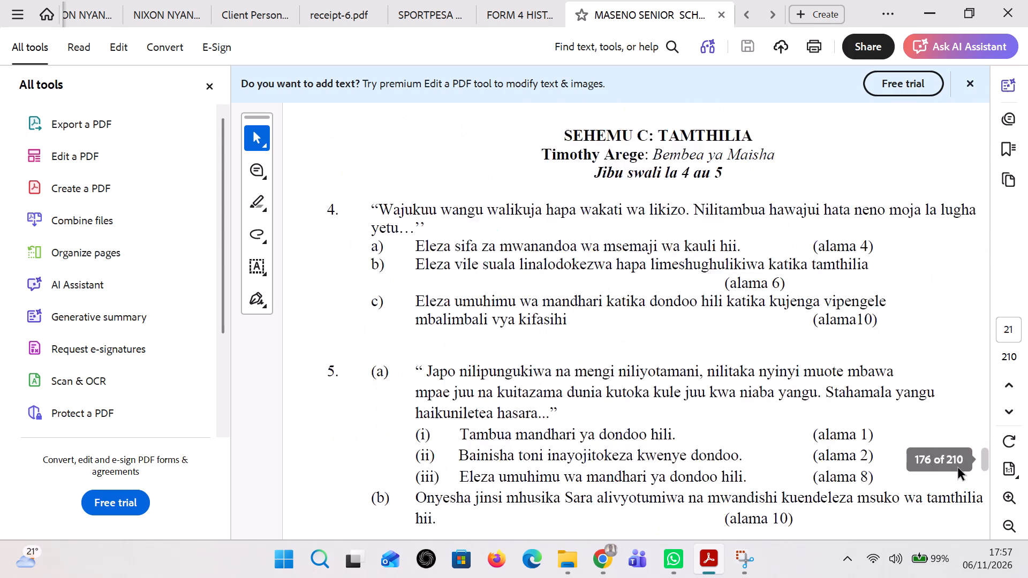
{"action": "left_click_drag", "start_coordinate": [958, 468], "coordinate": [958, 486]}
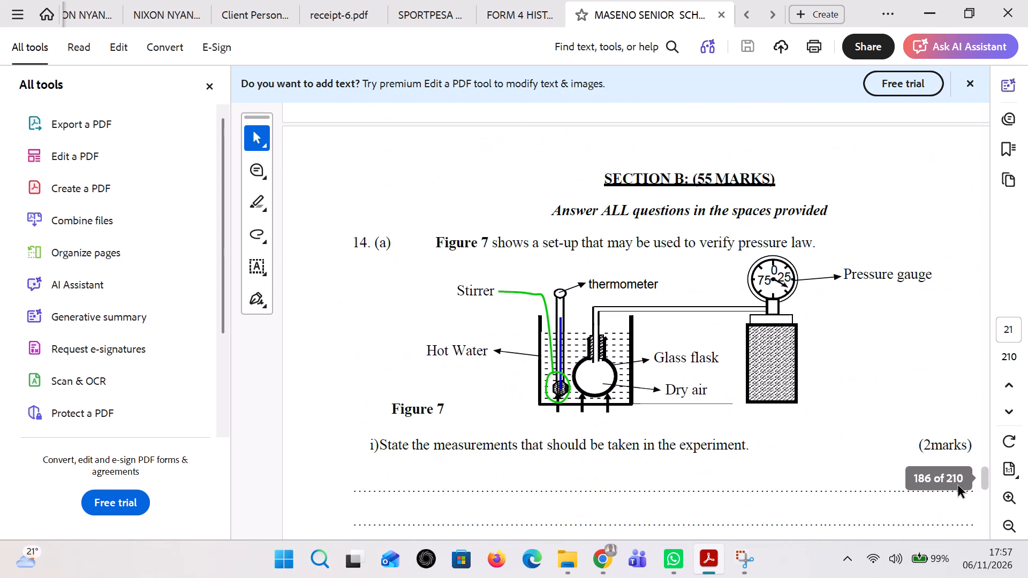
{"action": "left_click_drag", "start_coordinate": [958, 486], "coordinate": [958, 489]}
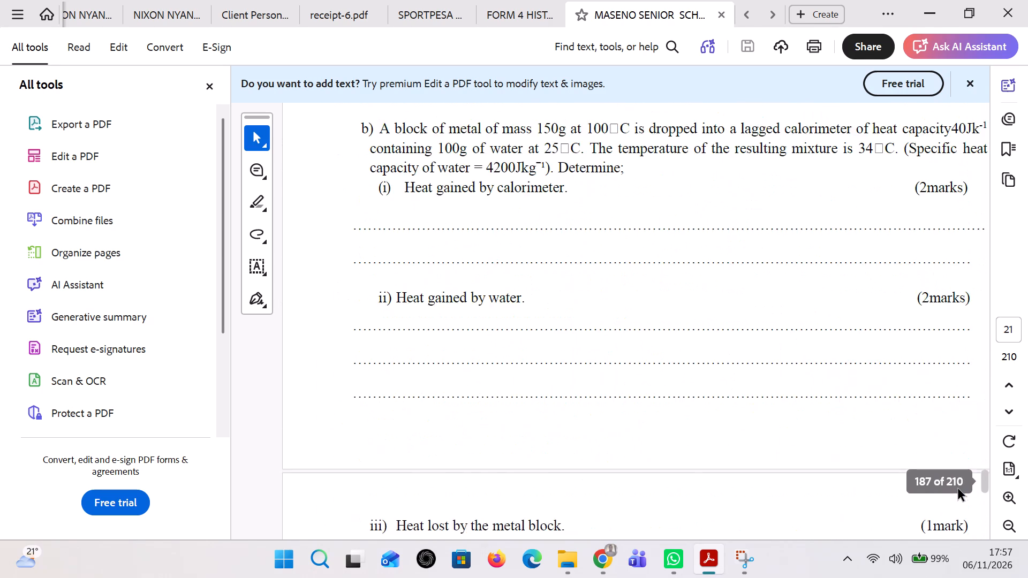
{"action": "left_click_drag", "start_coordinate": [958, 489], "coordinate": [963, 504]}
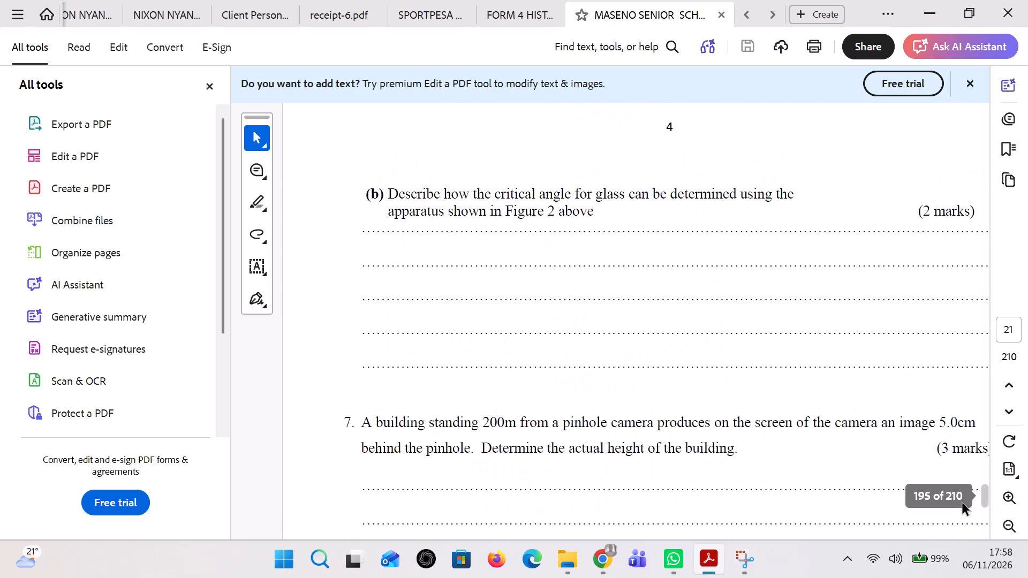
{"action": "left_click_drag", "start_coordinate": [963, 504], "coordinate": [965, 524]}
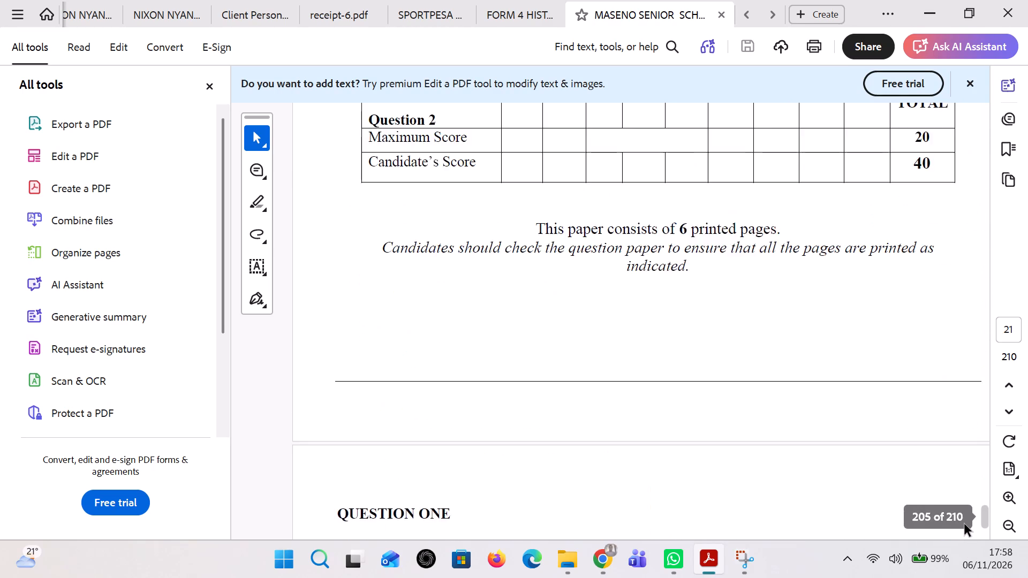
{"action": "left_click_drag", "start_coordinate": [965, 524], "coordinate": [968, 512]}
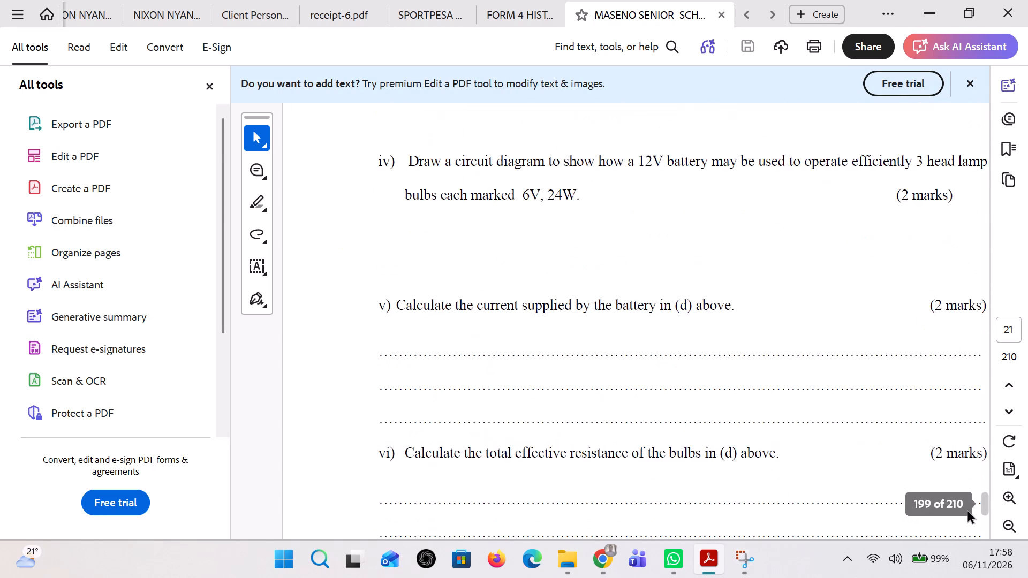
{"action": "left_click_drag", "start_coordinate": [968, 512], "coordinate": [968, 499]}
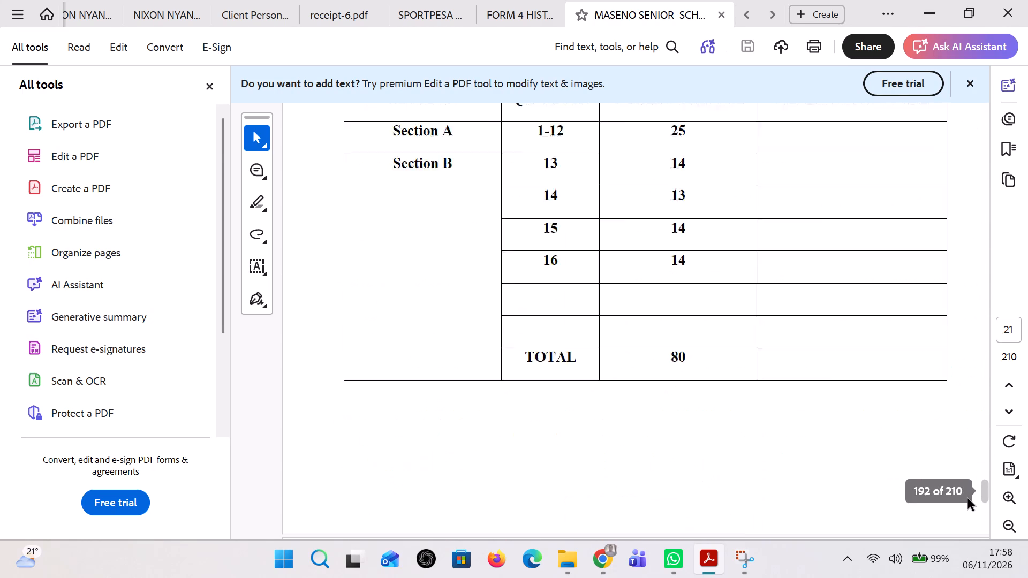
{"action": "left_click_drag", "start_coordinate": [968, 499], "coordinate": [968, 498]}
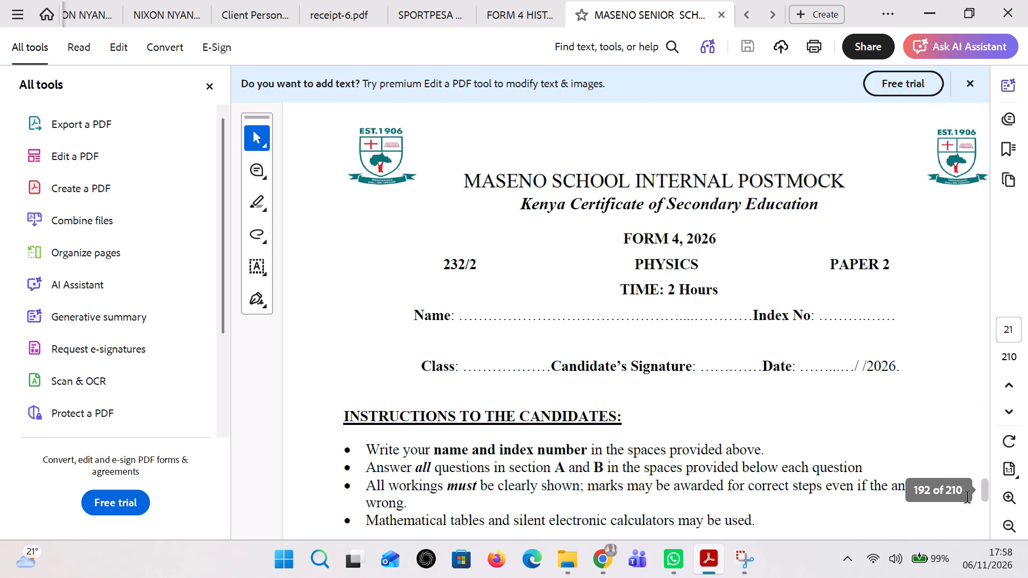
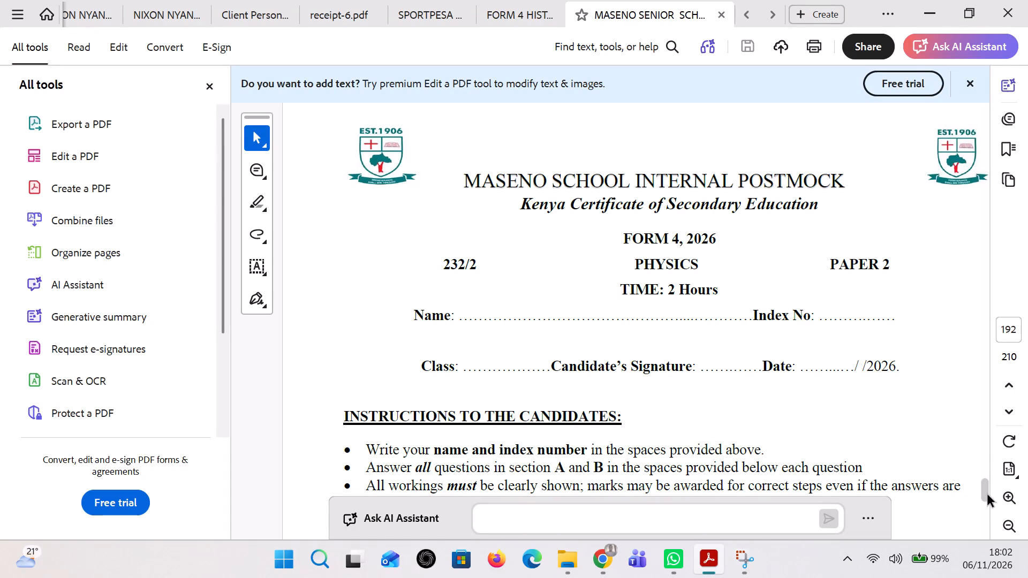
Look back through the papers from the Physics Paper 2 cover on page 192 to the Section A geography questions on page 154.
{"action": "left_click_drag", "start_coordinate": [987, 492], "coordinate": [992, 472]}
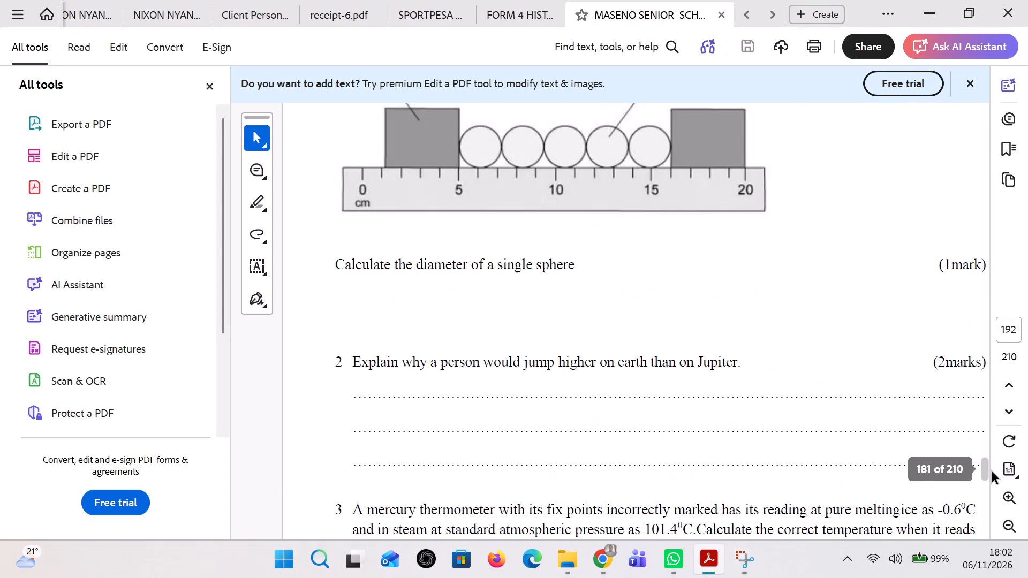
{"action": "left_click_drag", "start_coordinate": [992, 472], "coordinate": [994, 438]}
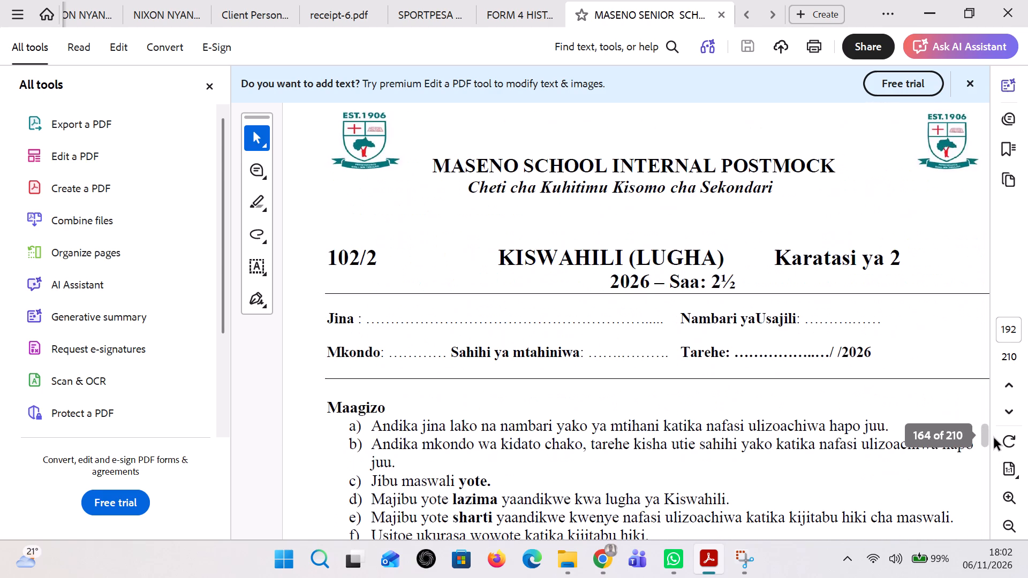
{"action": "left_click_drag", "start_coordinate": [994, 438], "coordinate": [996, 424]}
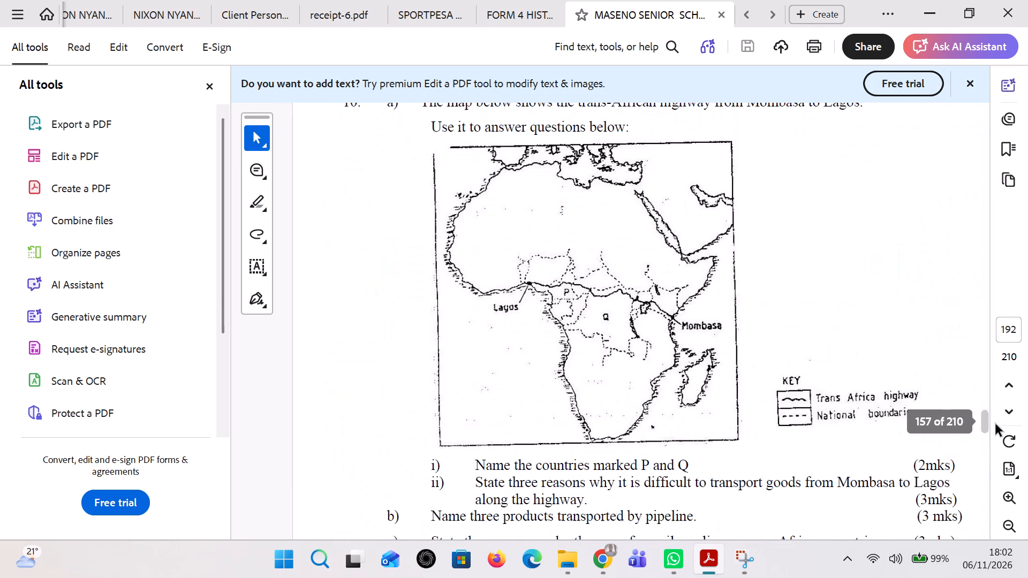
{"action": "left_click_drag", "start_coordinate": [996, 424], "coordinate": [997, 418]}
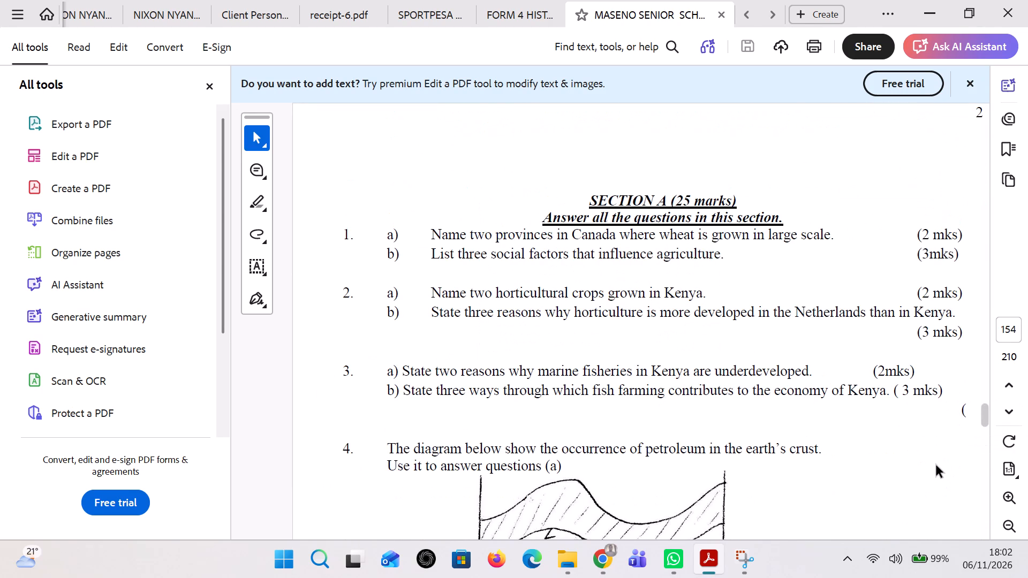
Look through Chemistry Paper 2 from the balanced equations question on page 21 to the moist steel wool question on page 22.
{"action": "key", "text": "Down"}
{"action": "key", "text": "Down"}
{"action": "key", "text": "Down"}
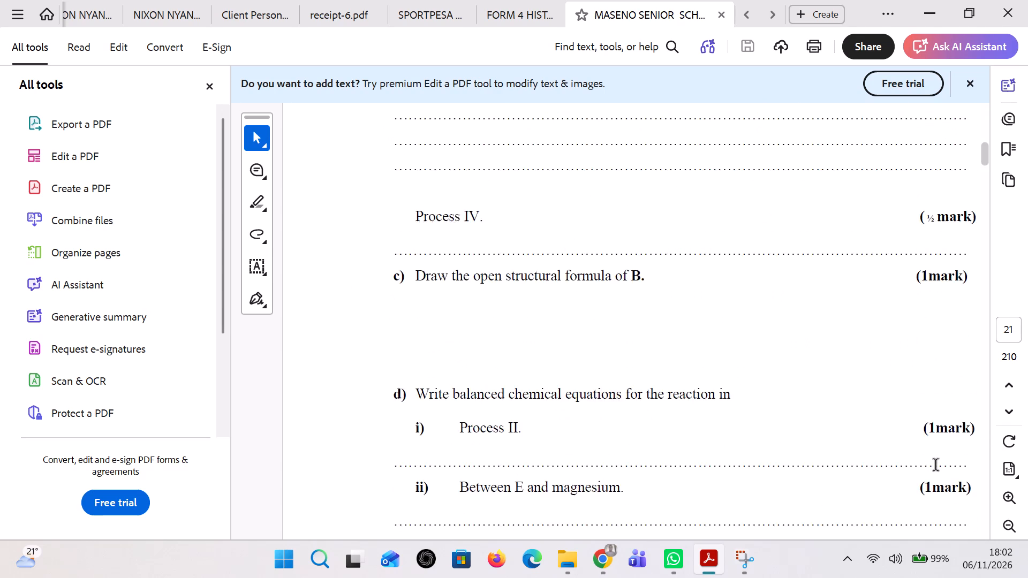
{"action": "key", "text": "Down"}
{"action": "key", "text": "Down"}
{"action": "key", "text": "Down"}
{"action": "key", "text": "Down"}
{"action": "key", "text": "Down"}
{"action": "key", "text": "Down"}
{"action": "key", "text": "Down"}
{"action": "key", "text": "Down"}
{"action": "key", "text": "Down"}
{"action": "key", "text": "Down"}
{"action": "key", "text": "Down"}
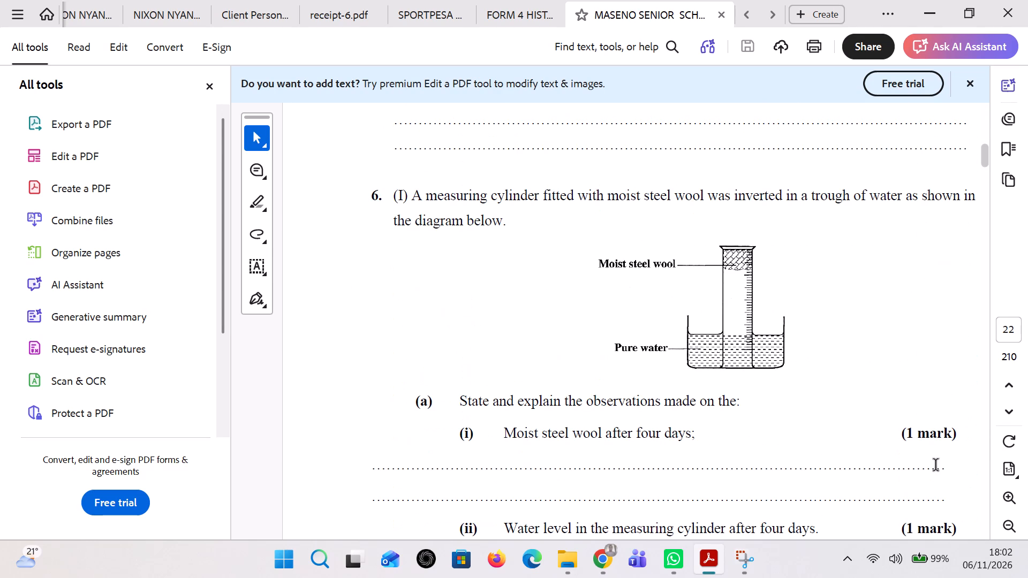
{"action": "key", "text": "Down"}
{"action": "key", "text": "Down"}
{"action": "key", "text": "Down"}
{"action": "key", "text": "Down"}
{"action": "key", "text": "Down"}
{"action": "key", "text": "Down"}
{"action": "key", "text": "Down"}
{"action": "key", "text": "Down"}
{"action": "key", "text": "Down"}
{"action": "key", "text": "Down"}
{"action": "key", "text": "Down"}
{"action": "key", "text": "Down"}
{"action": "key", "text": "Down"}
{"action": "key", "text": "Down"}
{"action": "key", "text": "Down"}
{"action": "key", "text": "Down"}
{"action": "key", "text": "Down"}
{"action": "key", "text": "Down"}
{"action": "key", "text": "Down"}
{"action": "key", "text": "Down"}
{"action": "key", "text": "Down"}
{"action": "key", "text": "Down"}
{"action": "key", "text": "Down"}
{"action": "key", "text": "Down"}
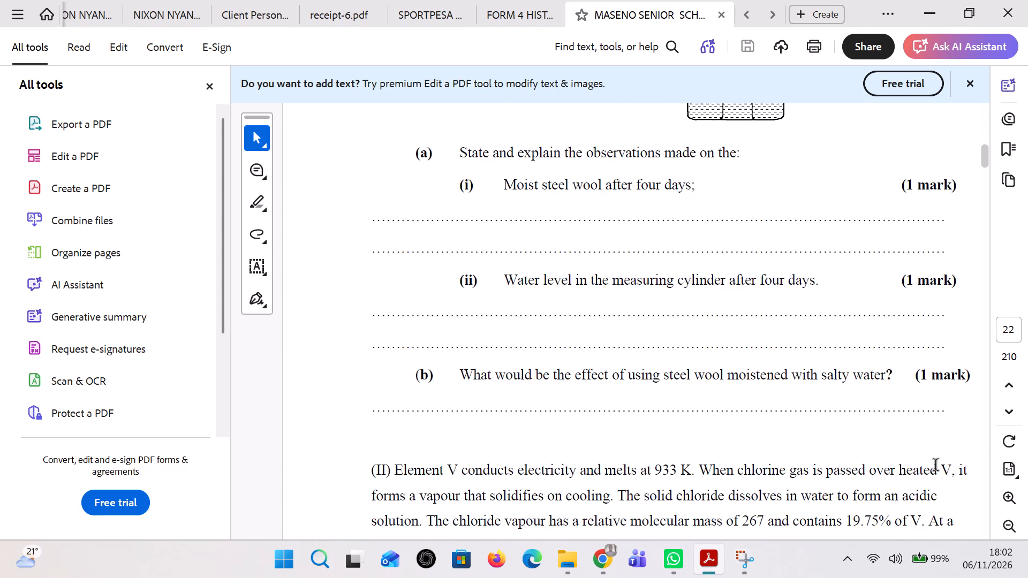
Skim from page 22 to the petroleum question on page 154, and again from page 23 to Business Studies Paper 1 on page 125.
{"action": "left_click_drag", "start_coordinate": [986, 153], "coordinate": [982, 168]}
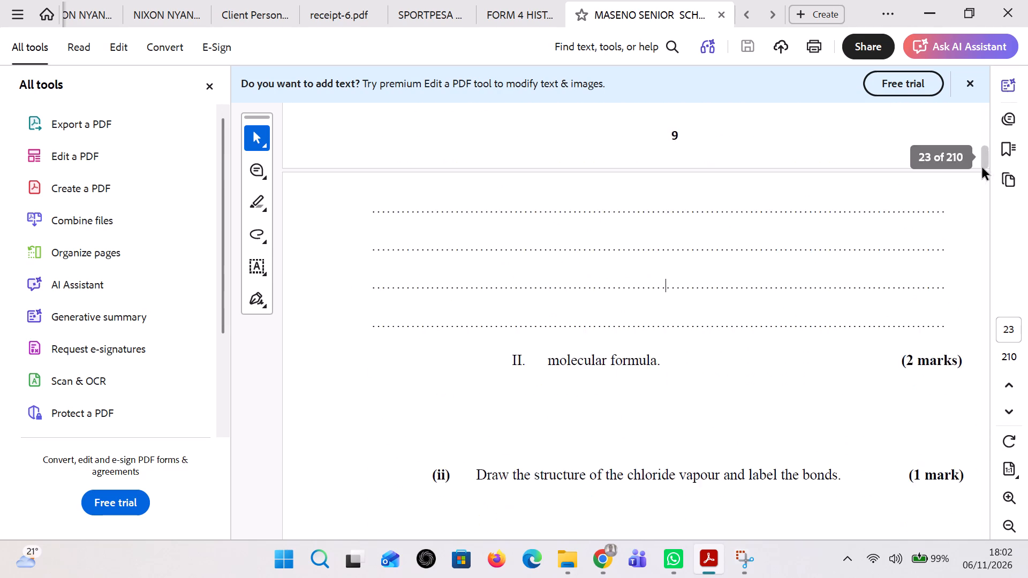
{"action": "left_click_drag", "start_coordinate": [982, 168], "coordinate": [975, 414]}
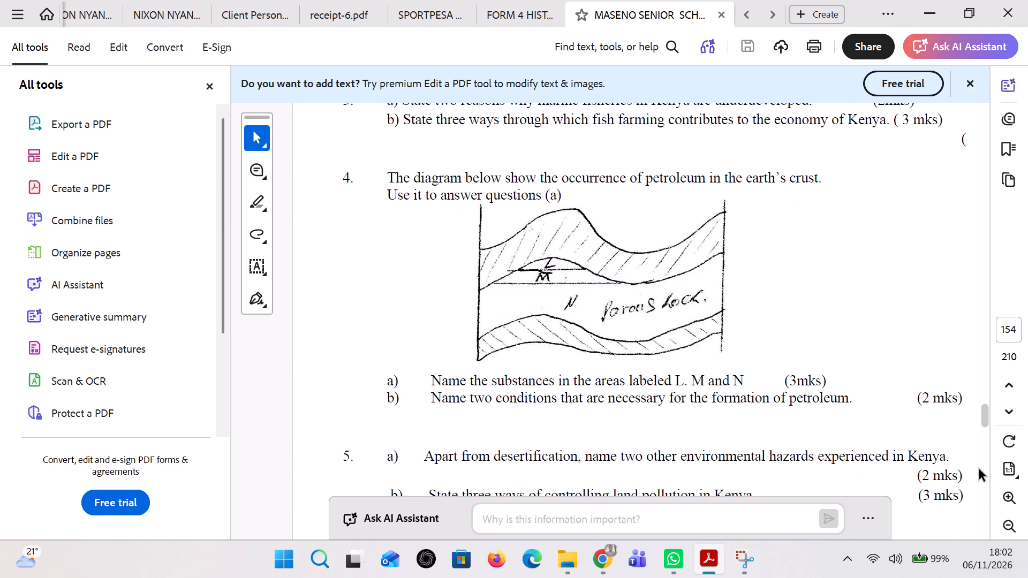
{"action": "key", "text": "Down"}
{"action": "key", "text": "Down"}
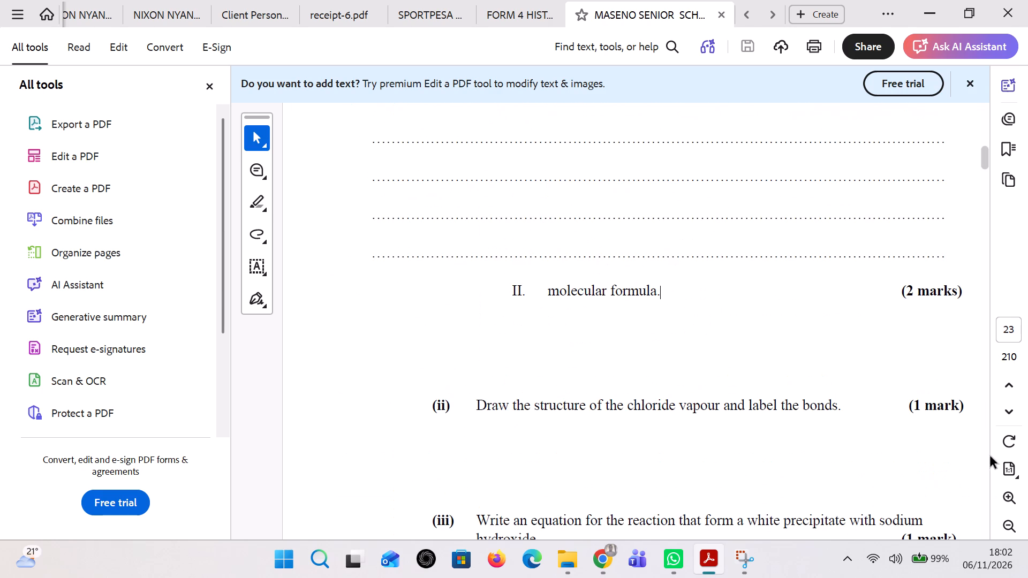
{"action": "left_click_drag", "start_coordinate": [985, 164], "coordinate": [985, 220]}
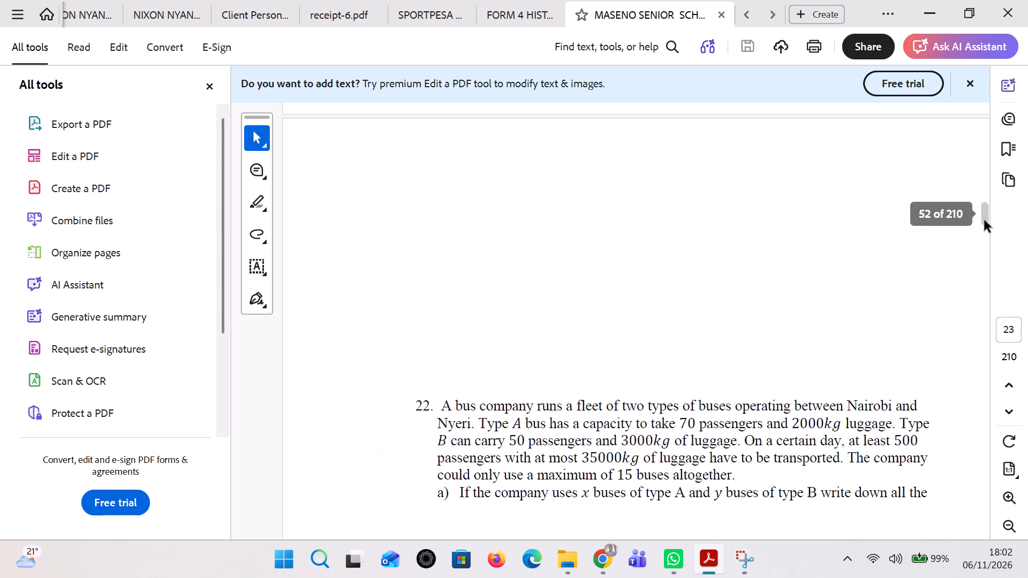
{"action": "left_click_drag", "start_coordinate": [985, 220], "coordinate": [978, 354]}
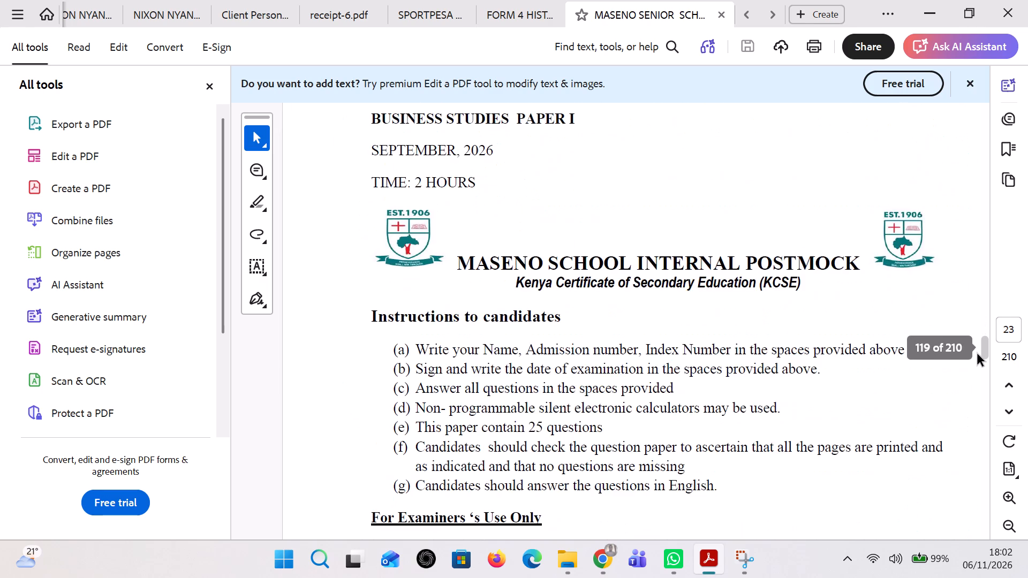
{"action": "left_click_drag", "start_coordinate": [978, 354], "coordinate": [979, 366]}
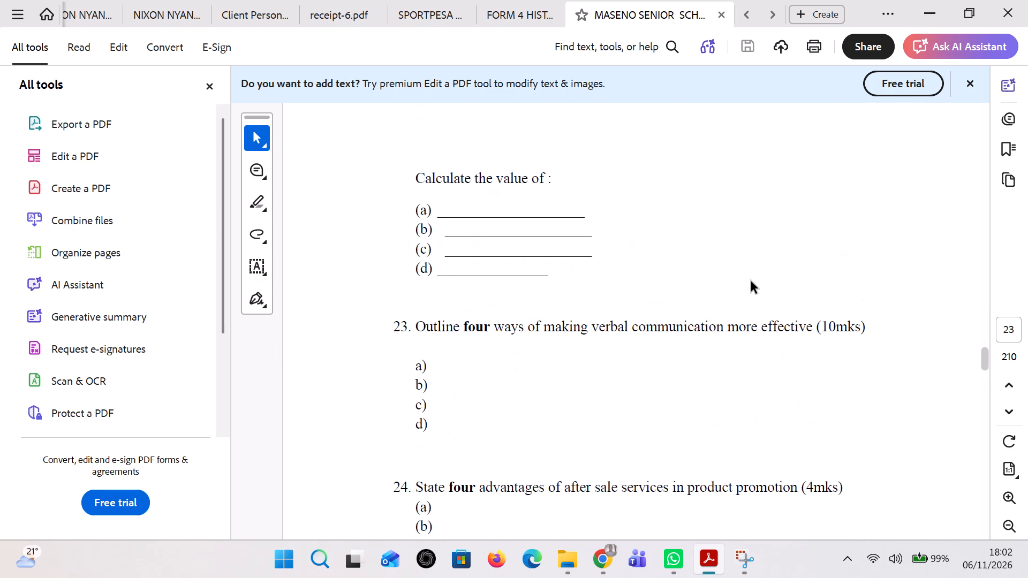
Print only the odd pages of the range 155-210 on the EPSON L3110 Series.
{"action": "key", "text": "ctrl+p"}
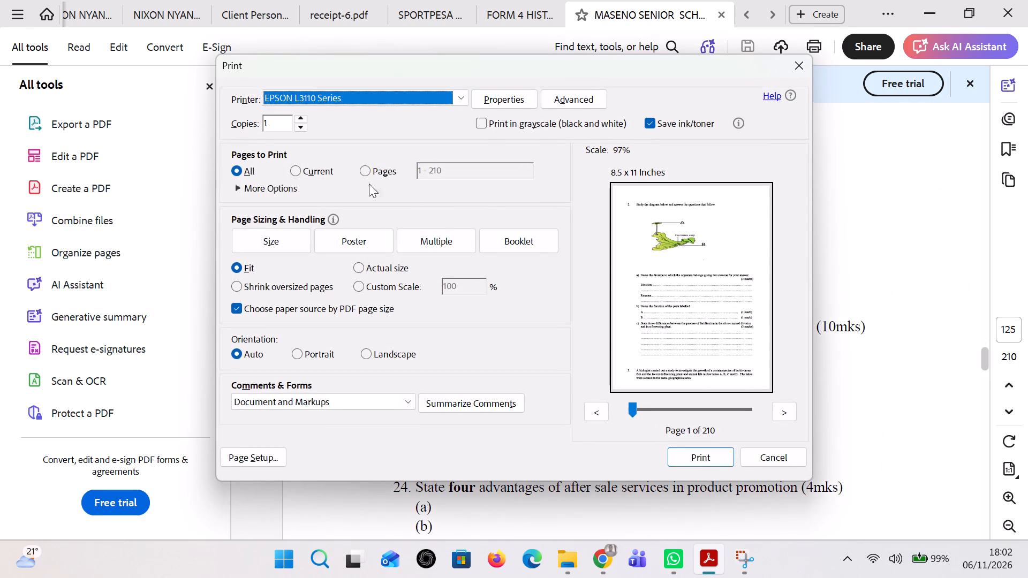
{"action": "left_click", "coordinate": [316, 170]}
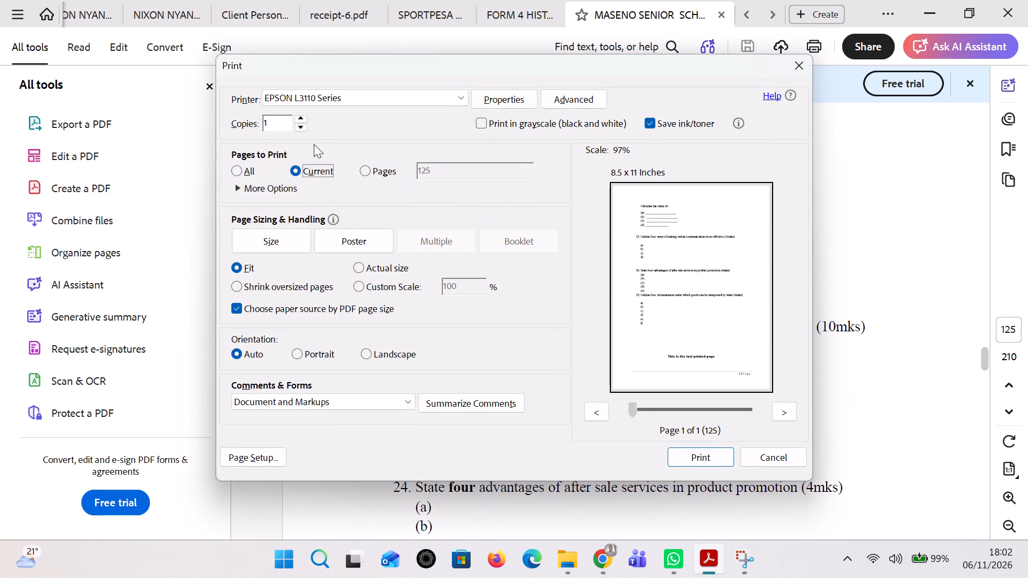
{"action": "left_click", "coordinate": [375, 173]}
{"action": "left_click", "coordinate": [462, 173]}
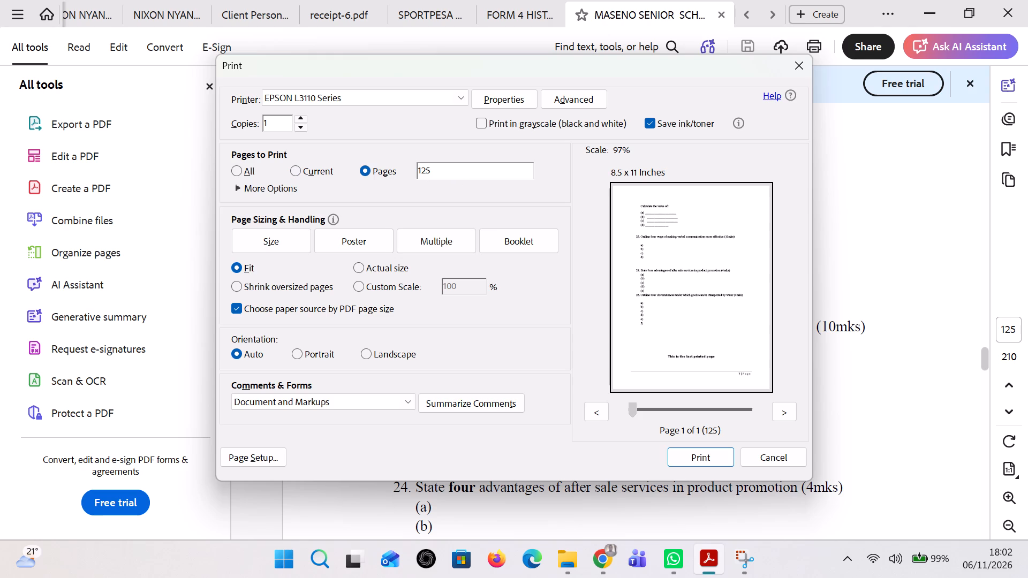
{"action": "key", "text": "BackSpace"}
{"action": "key", "text": "BackSpace"}
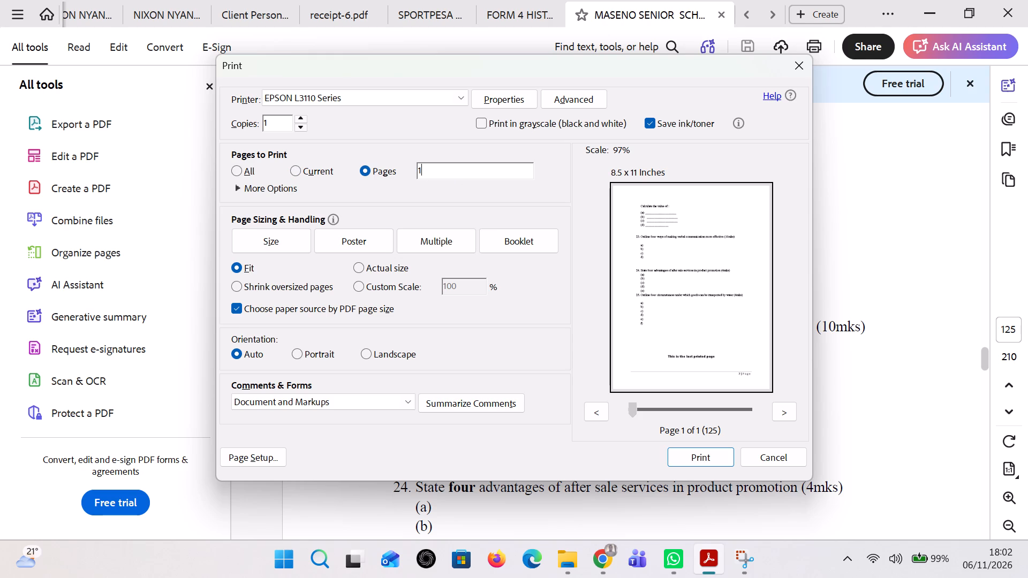
{"action": "left_click", "coordinate": [467, 175]}
{"action": "type", "text": "55"}
{"action": "type", "text": "-210"}
{"action": "left_click", "coordinate": [258, 187]}
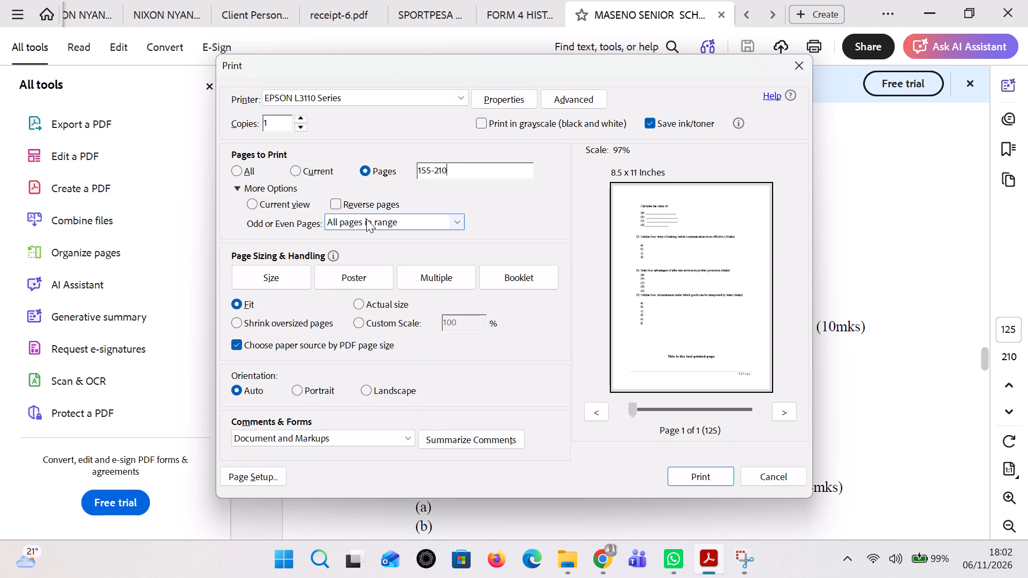
{"action": "left_click", "coordinate": [366, 219]}
{"action": "double_click", "coordinate": [364, 253]}
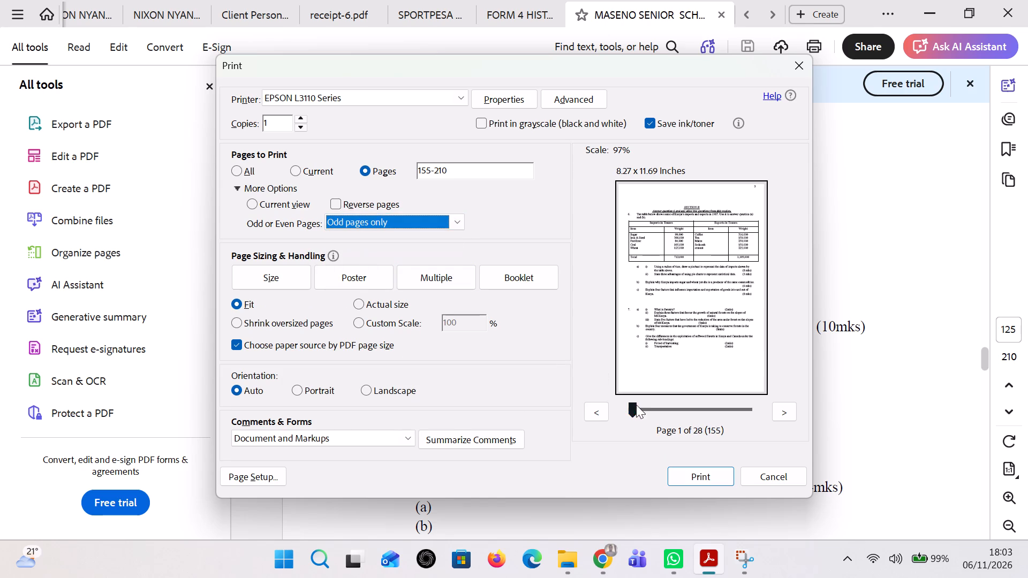
{"action": "left_click", "coordinate": [693, 477]}
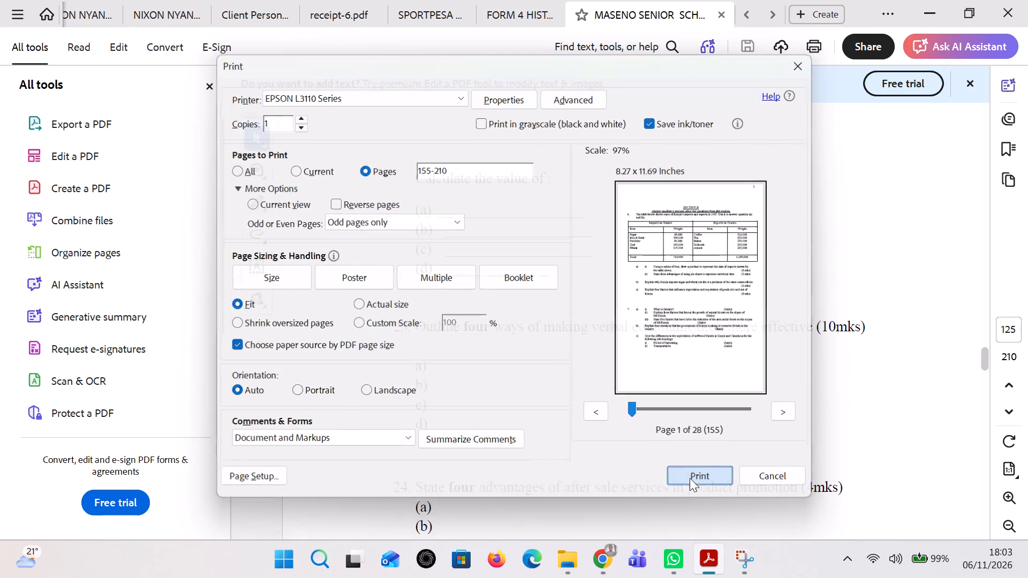